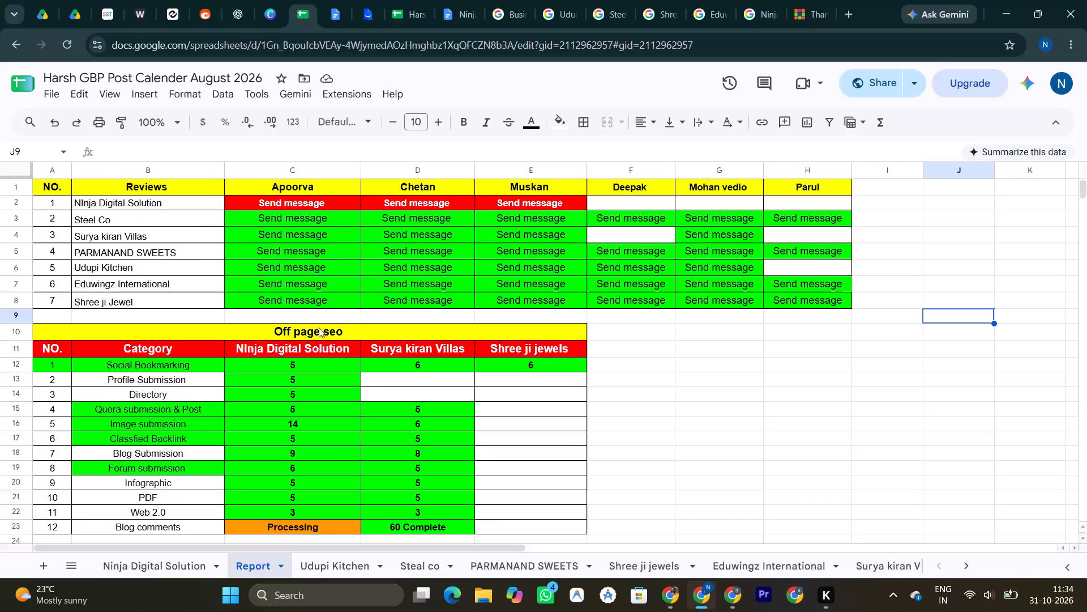
From the Harsh Backlink spreadsheet, open the recent Ukase Surya Kiran Villas spreadsheet.
left_click(422, 376)
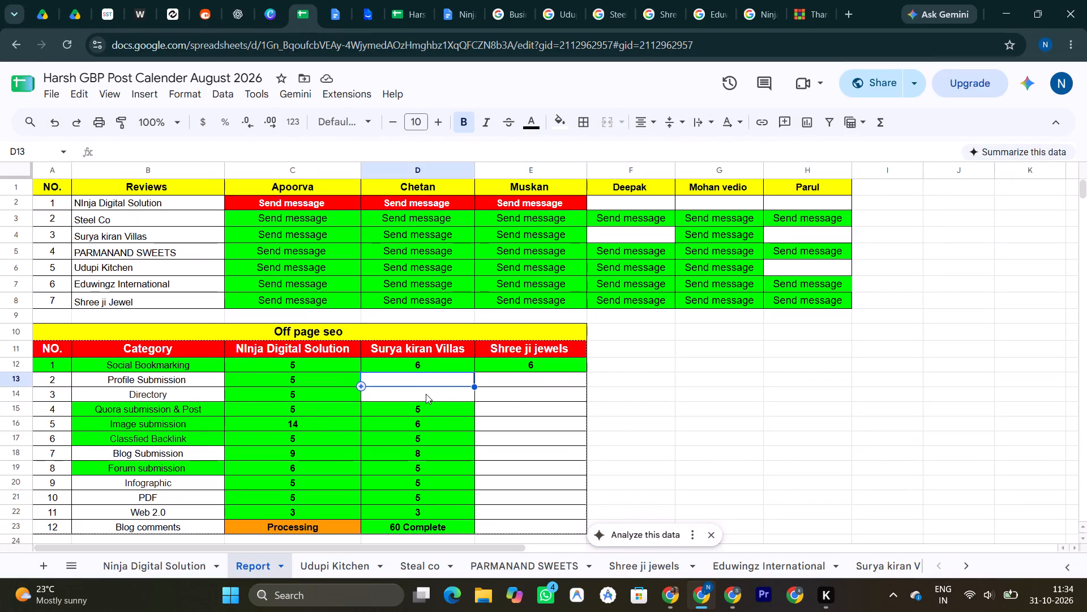
left_click(426, 394)
left_click(412, 0)
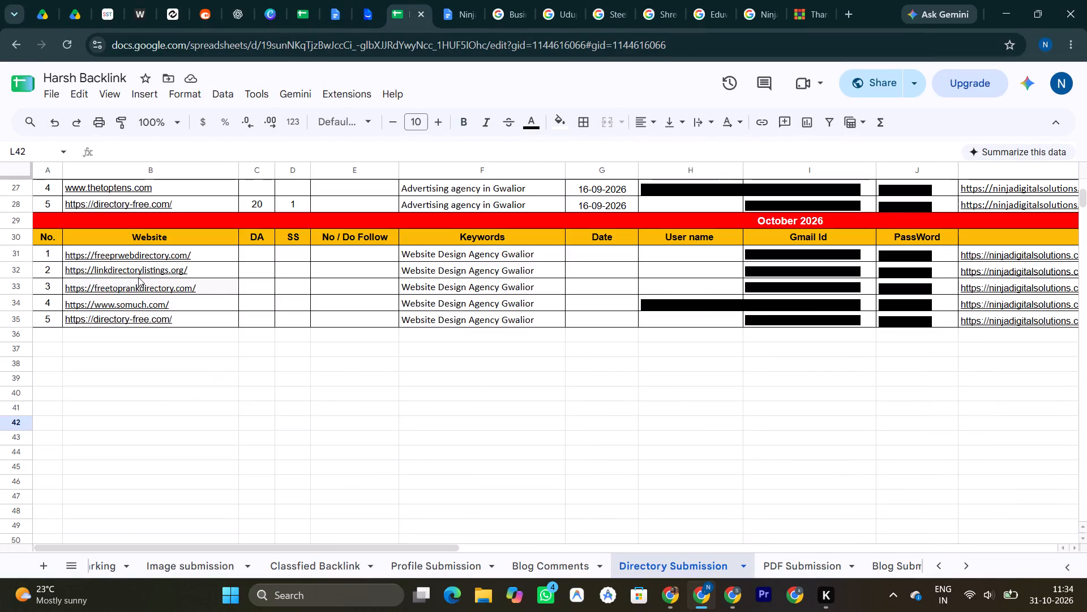
left_click(54, 96)
left_click(58, 134)
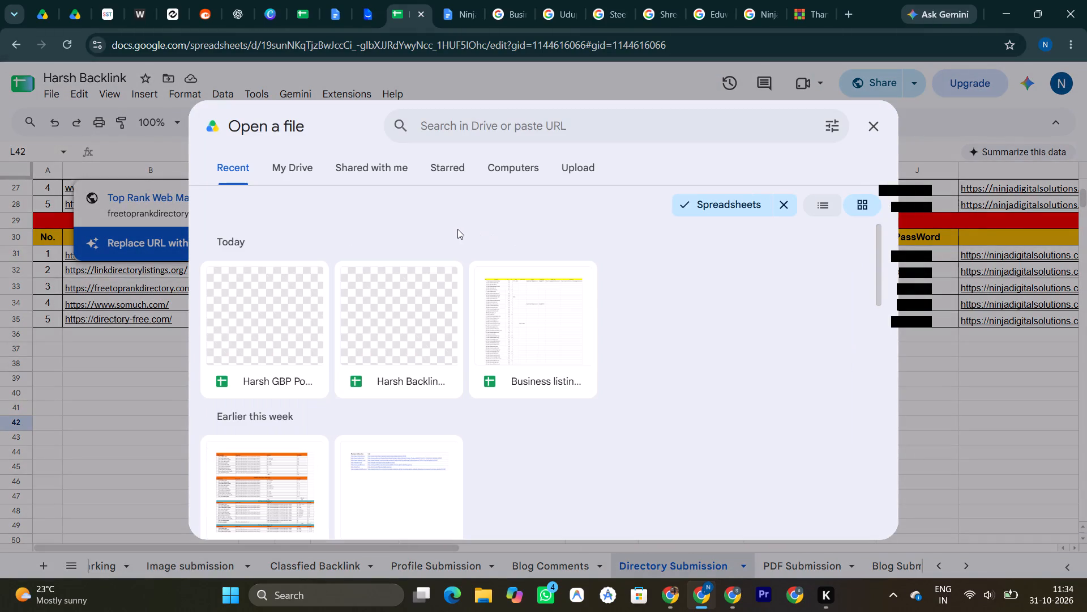
scroll(463, 236, "down", 2)
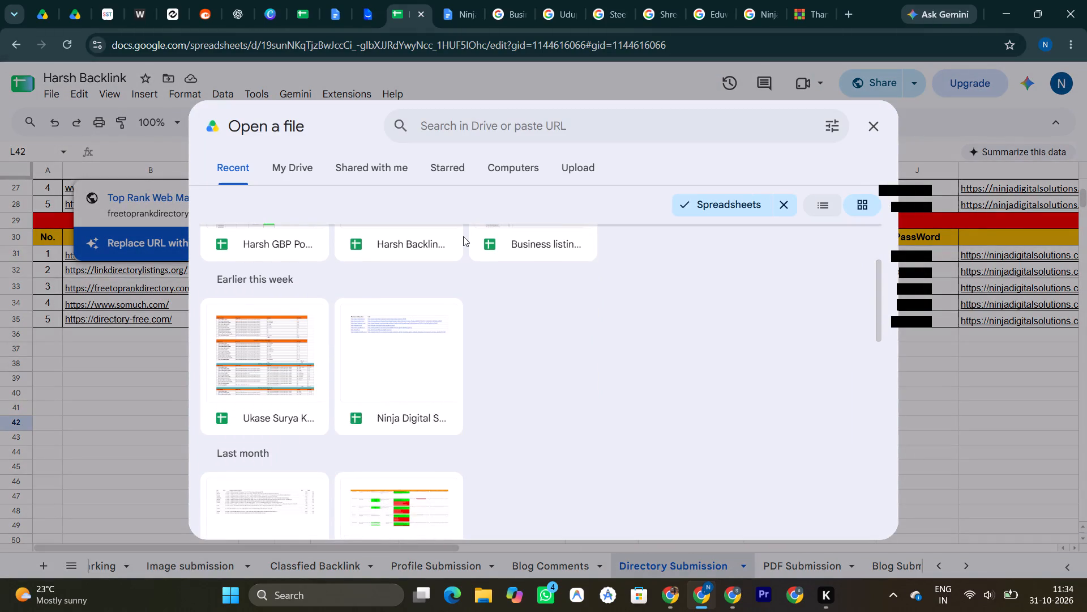
scroll(463, 236, "up", 2)
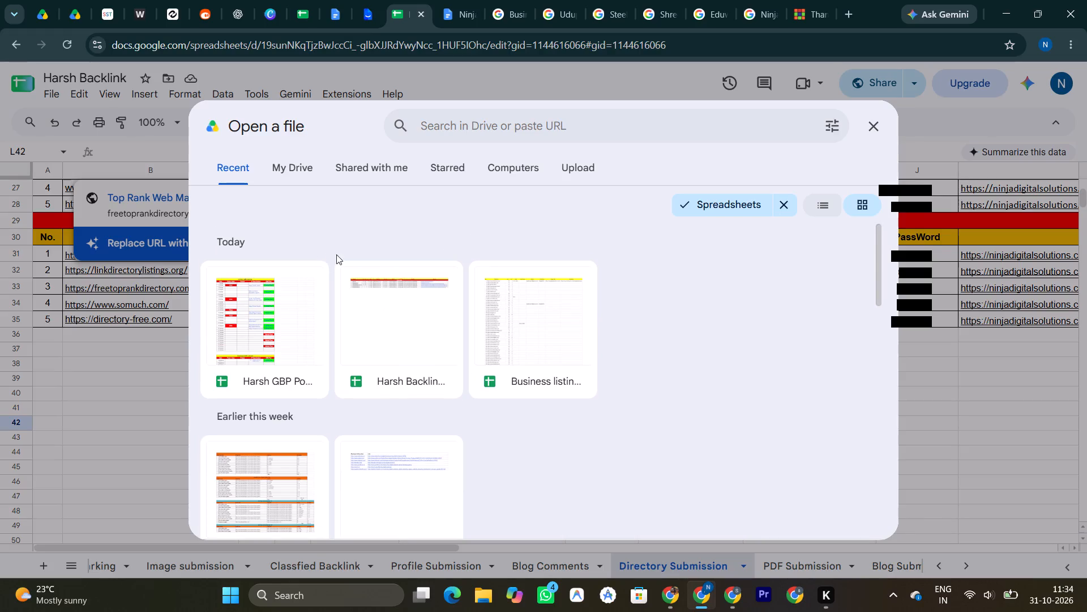
scroll(336, 254, "down", 3)
left_click(310, 265)
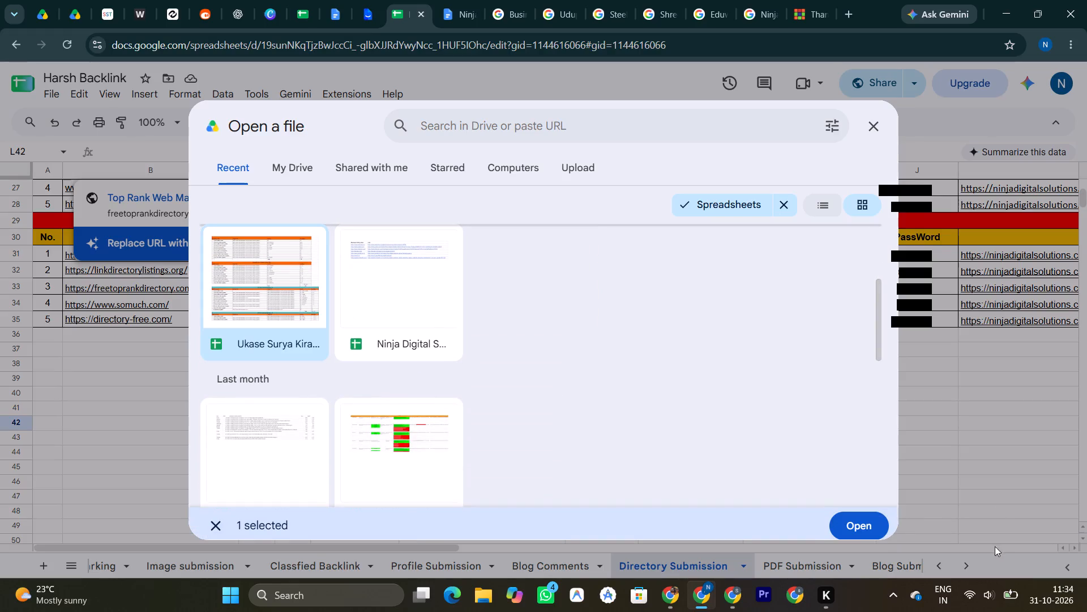
left_click(870, 526)
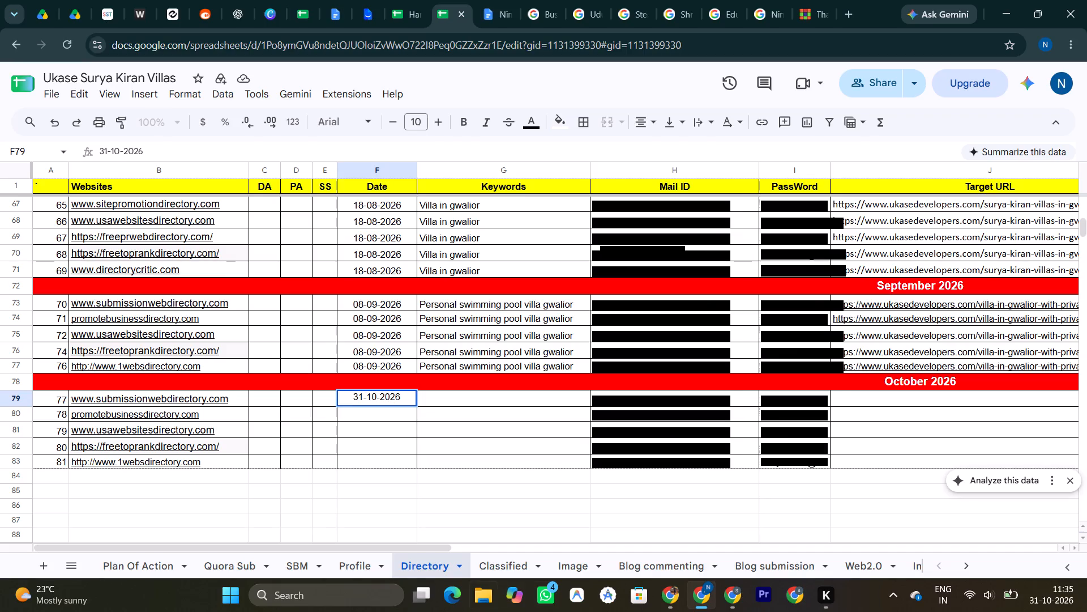
Copy the date 31-10-2026 from the first October 2026 row into the Date cells of the other four October rows.
left_click(530, 426)
left_click(400, 402)
key("ctrl+c")
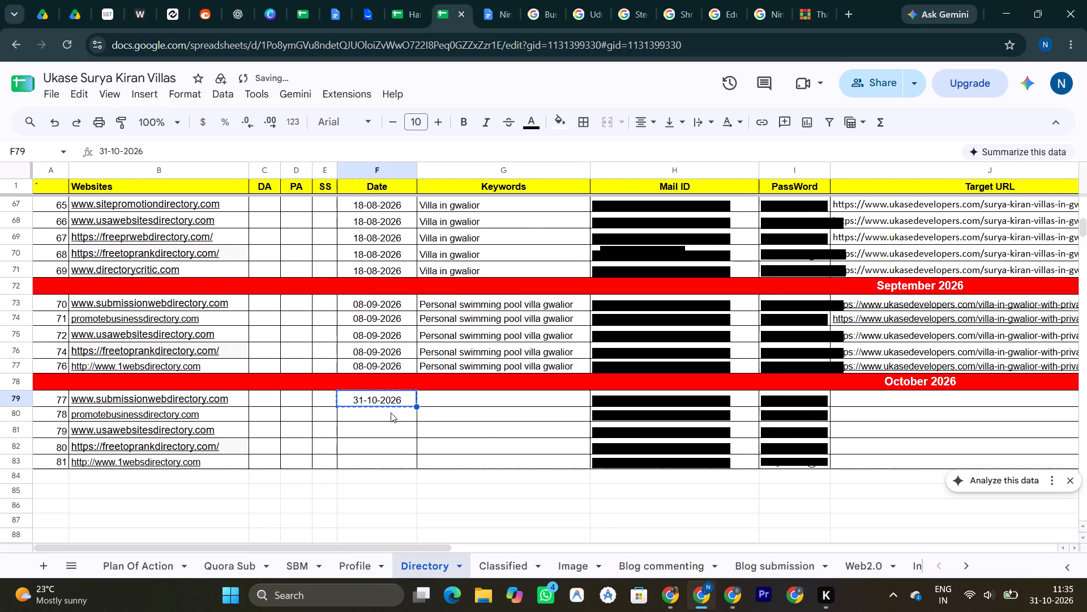
left_click_drag(391, 413, 373, 464)
key("ctrl+v")
Open the Surya Kiran Villas Off page Content document from the recent files and go to its October Directory submission section.
left_click(473, 393)
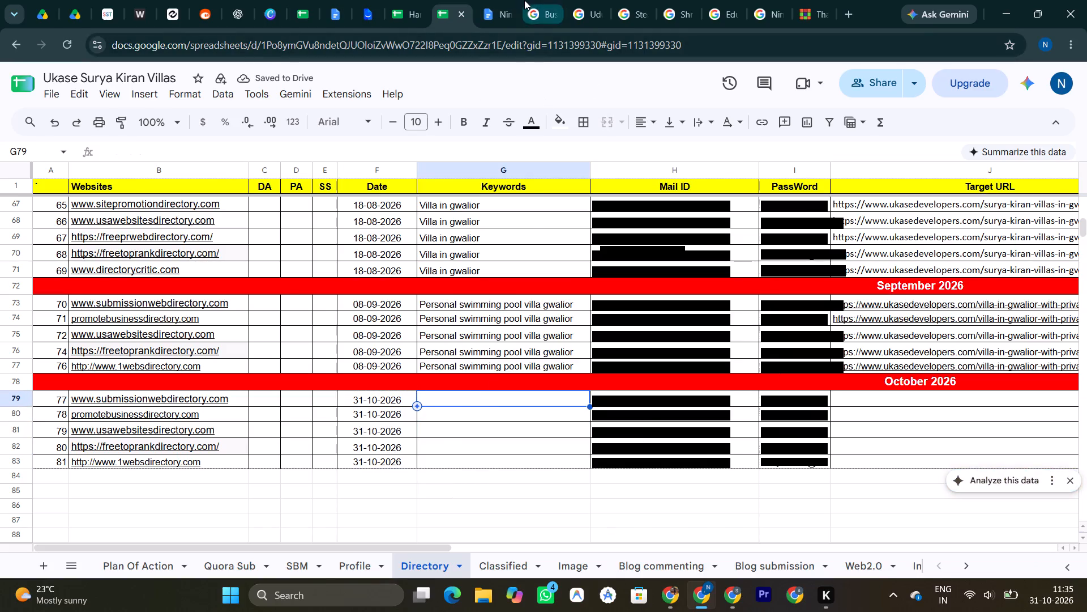
left_click(507, 0)
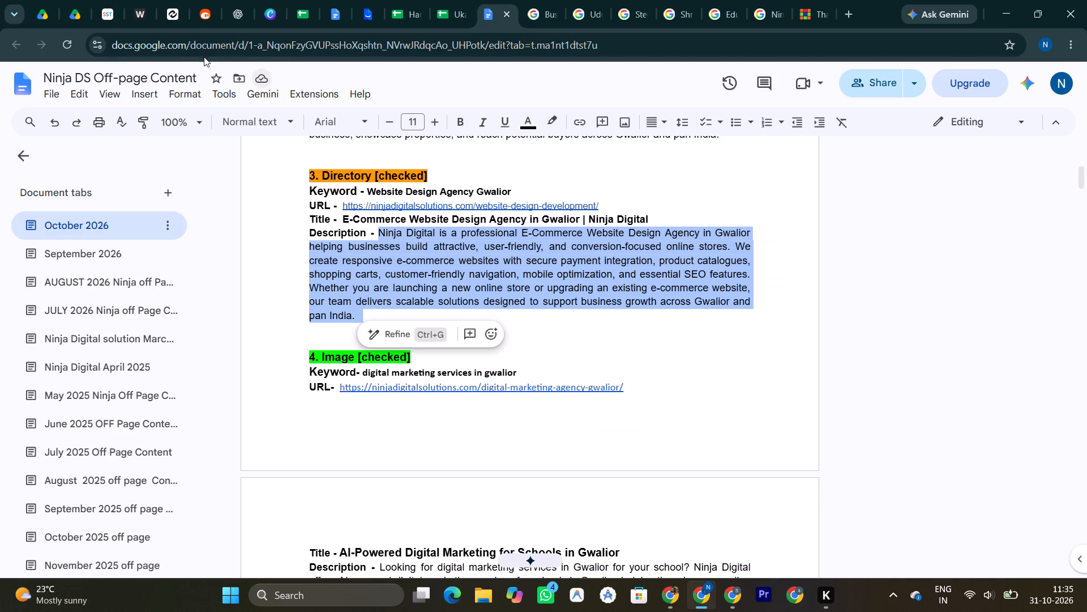
left_click(339, 2)
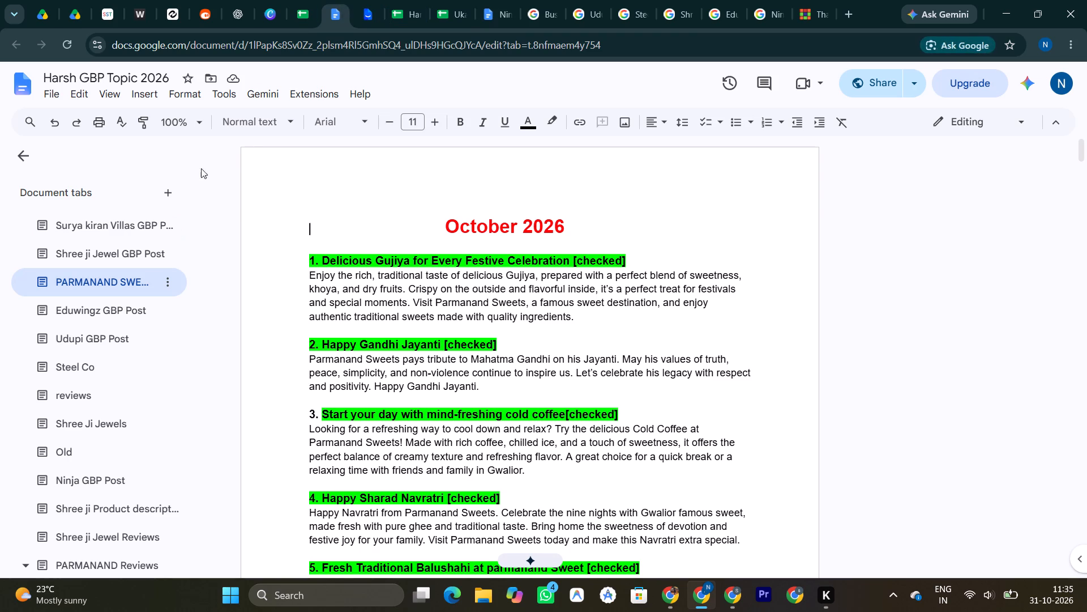
left_click(49, 92)
left_click(72, 144)
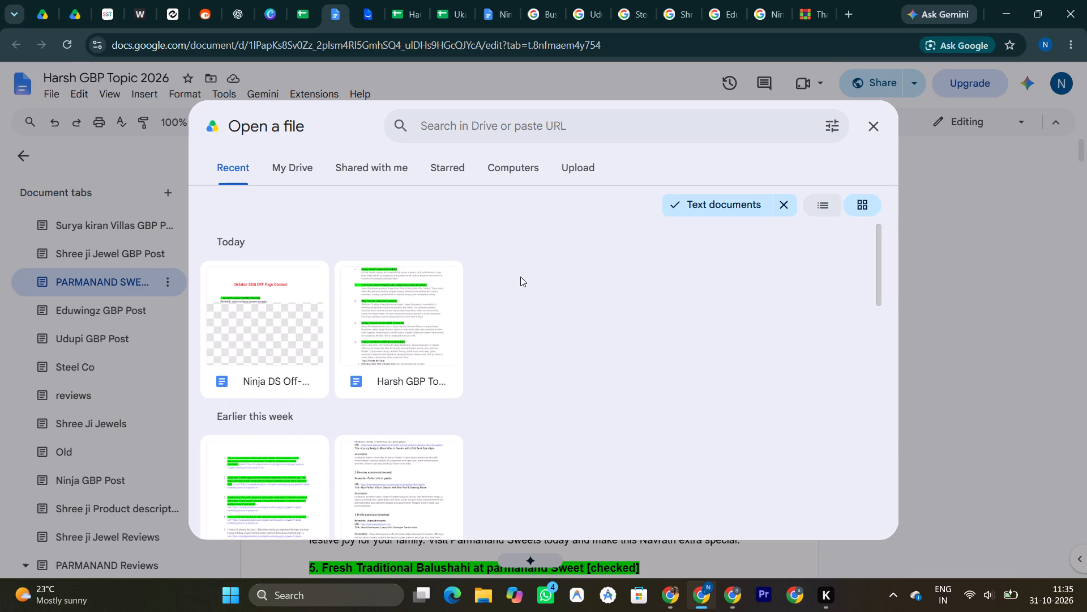
scroll(520, 287, "down", 3)
left_click(400, 263)
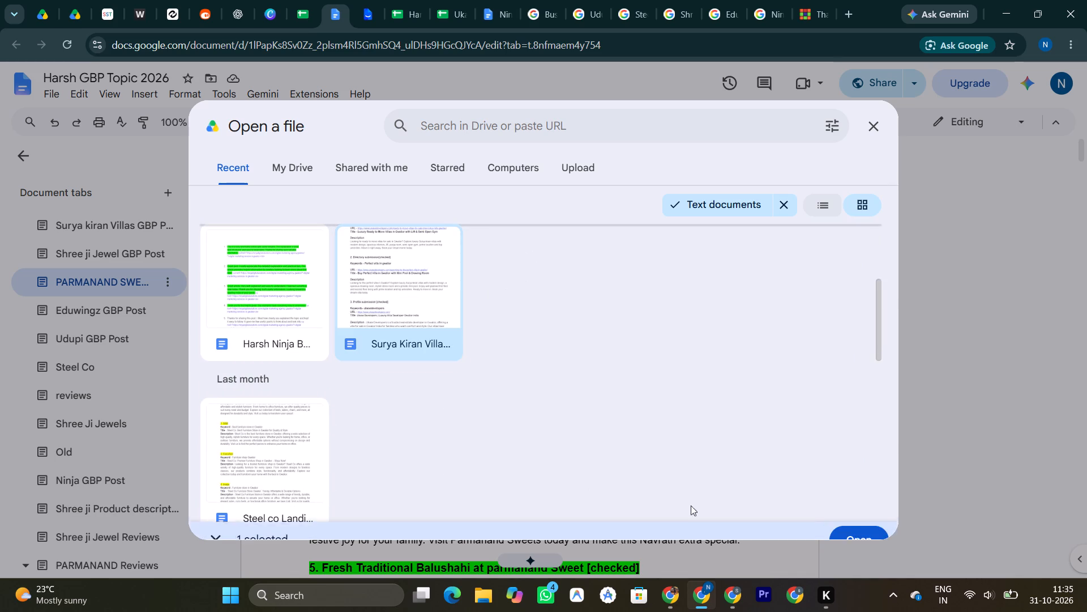
left_click(856, 524)
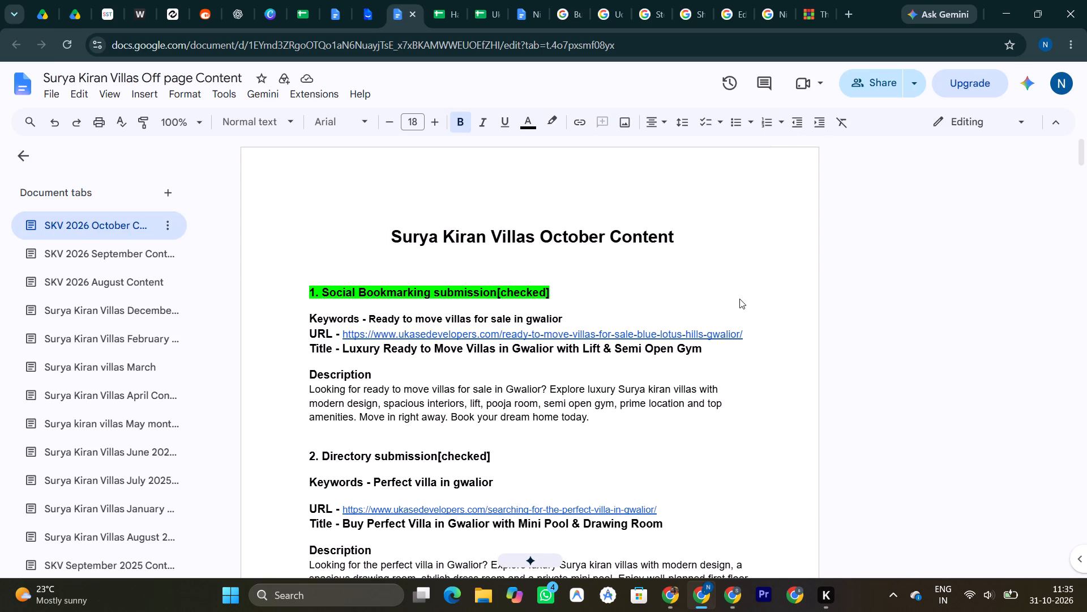
scroll(657, 317, "down", 2)
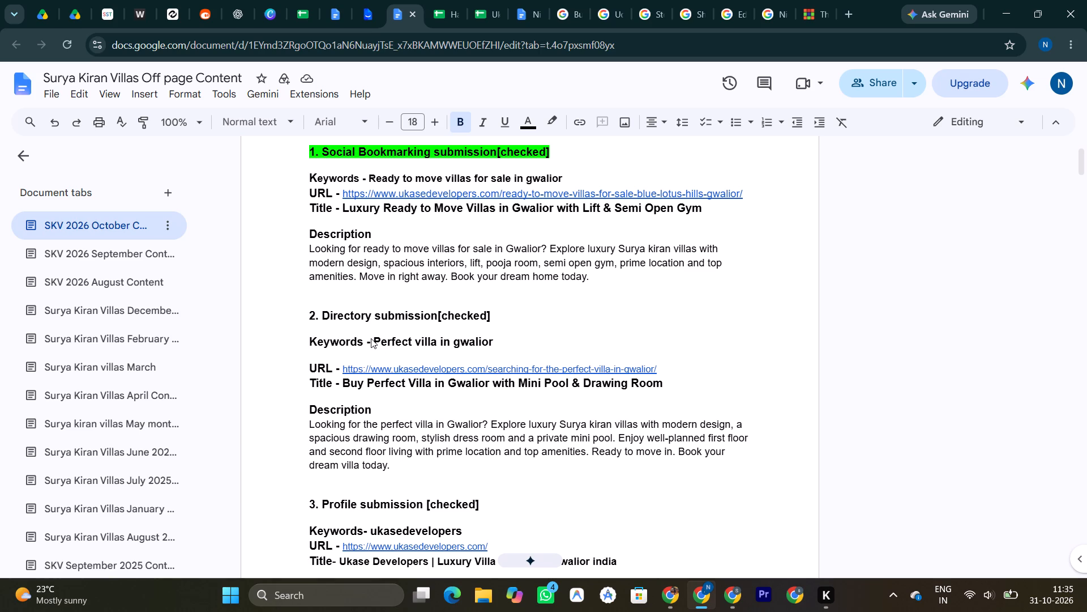
left_click(449, 342)
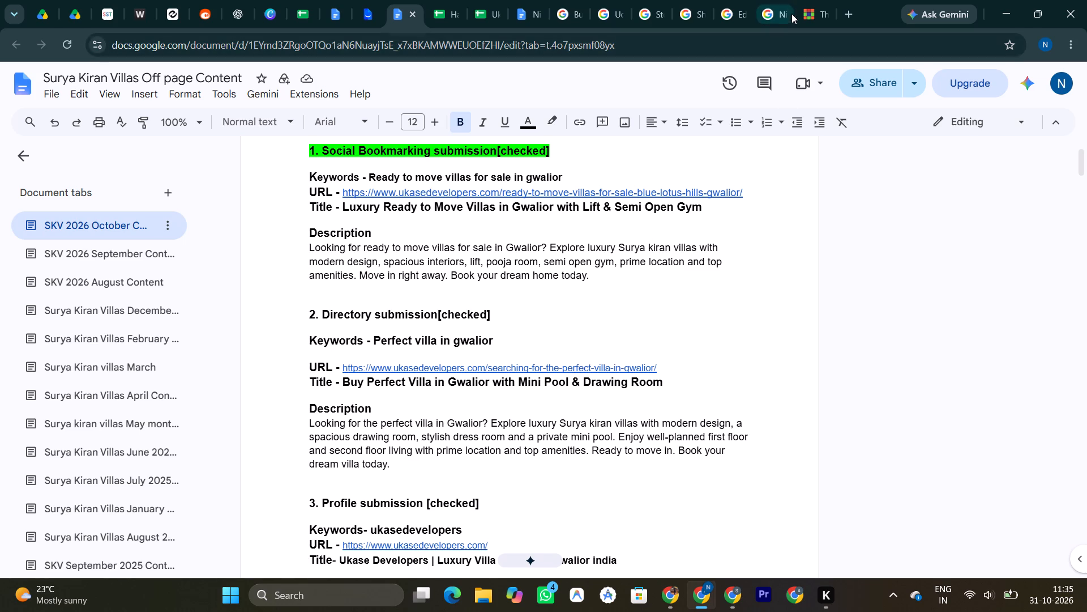
Close the SoMuch link submission page.
left_click(806, 0)
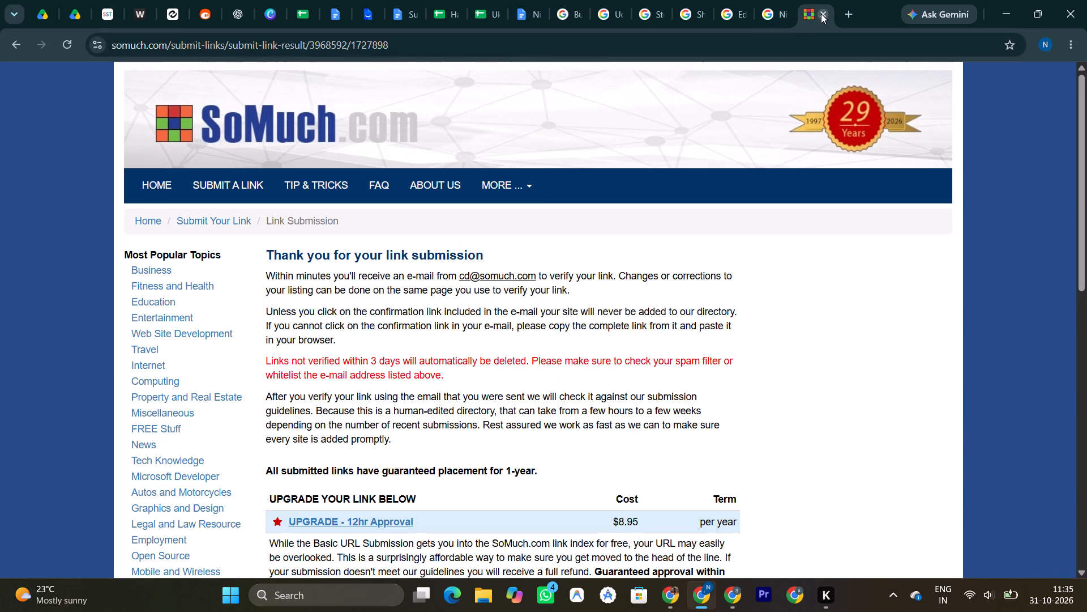
left_click(821, 14)
Rearrange the browser tabs so the Surya Kiran Villas content document sits directly after the Ukase Surya Kiran Villas spreadsheet.
left_click(507, 19)
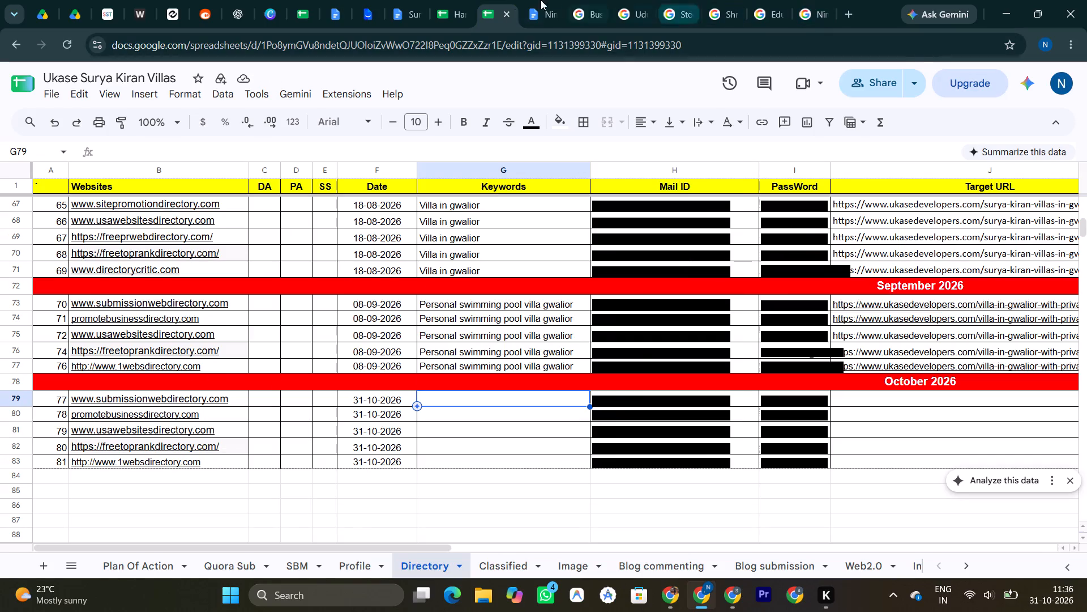
left_click(408, 0)
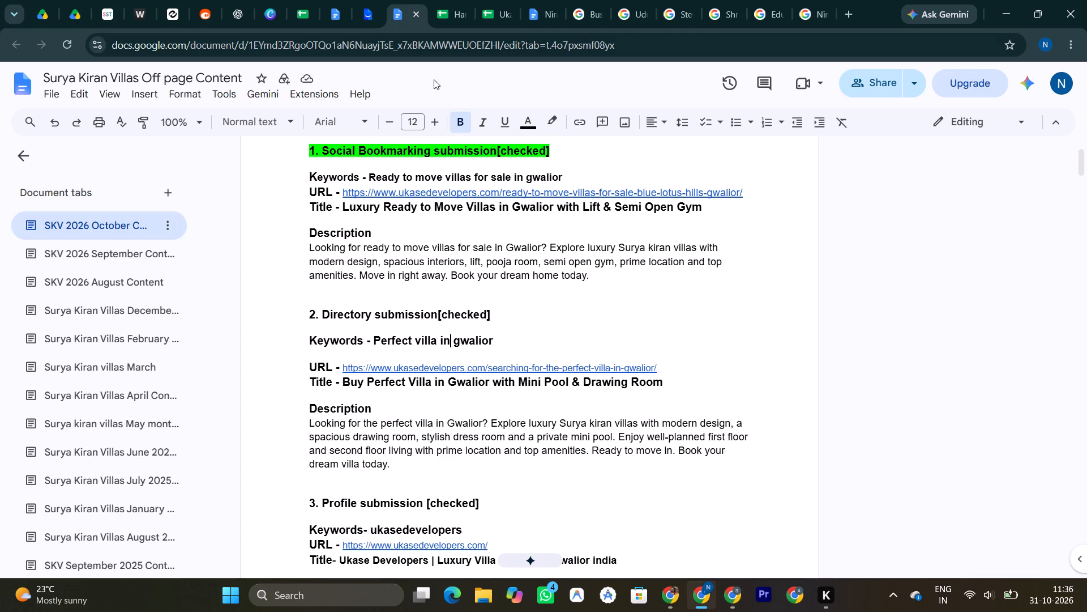
left_click_drag(399, 0, 499, 0)
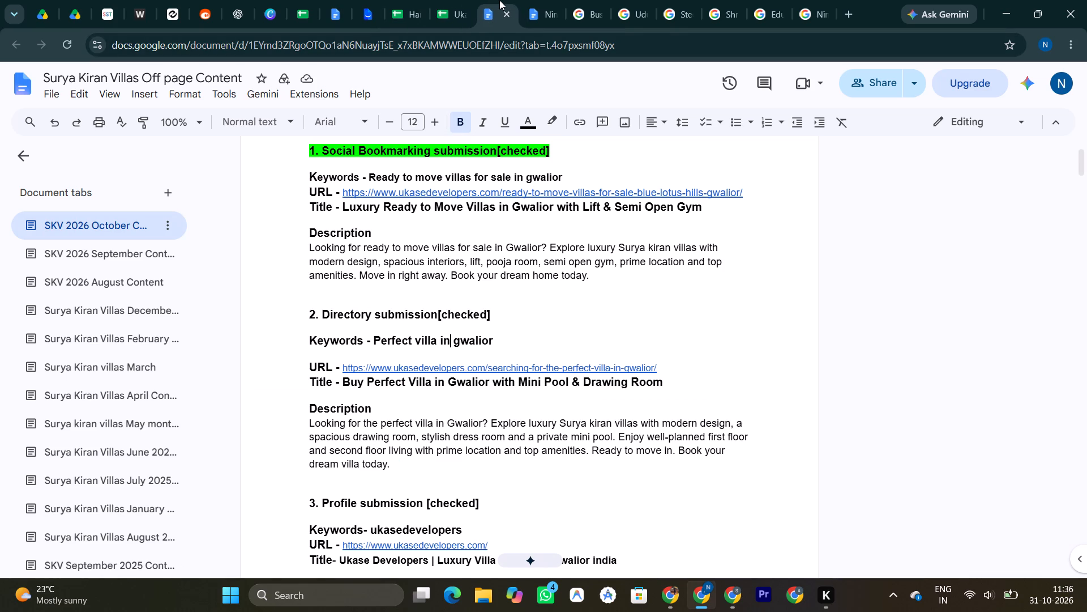
left_click_drag(555, 1, 473, 0)
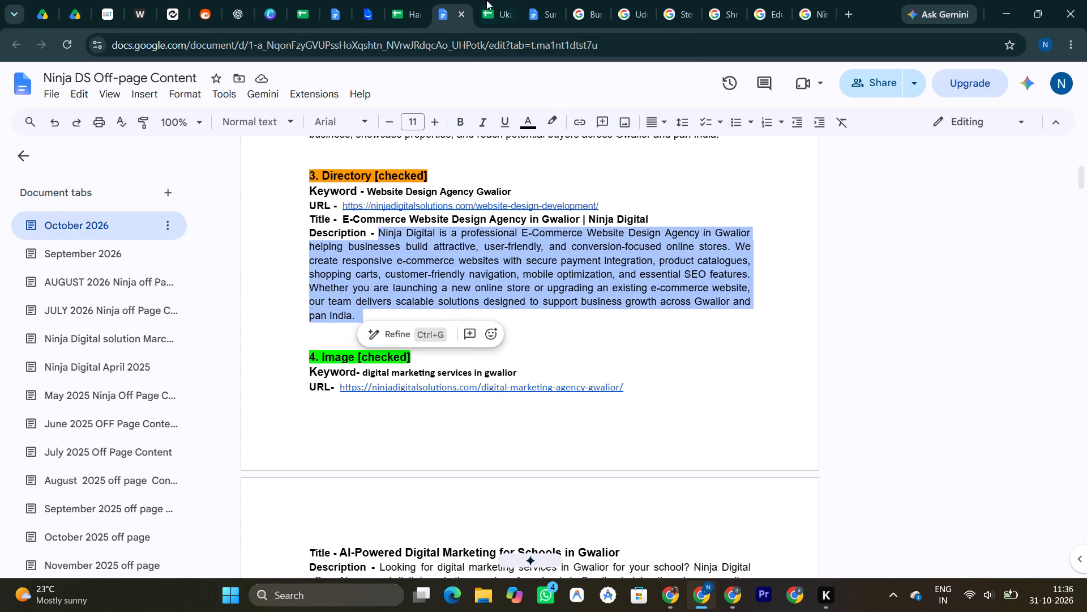
Copy the Directory submission keyword "Perfect villa in gwalior" into the Keywords cell of the first October row, G79.
left_click(549, 0)
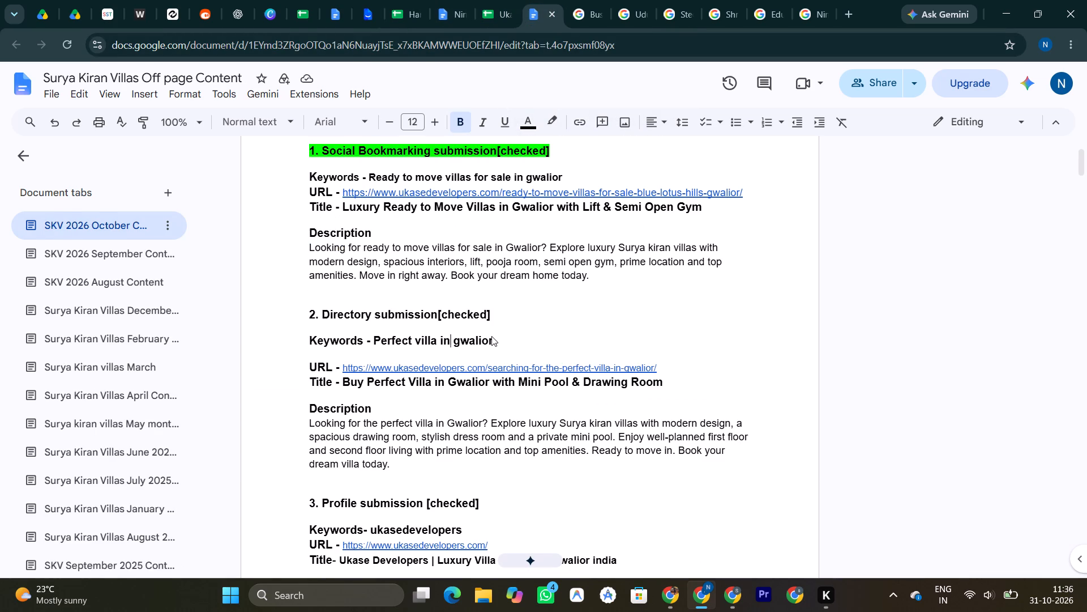
left_click(496, 341)
left_click_drag(495, 342, 391, 337)
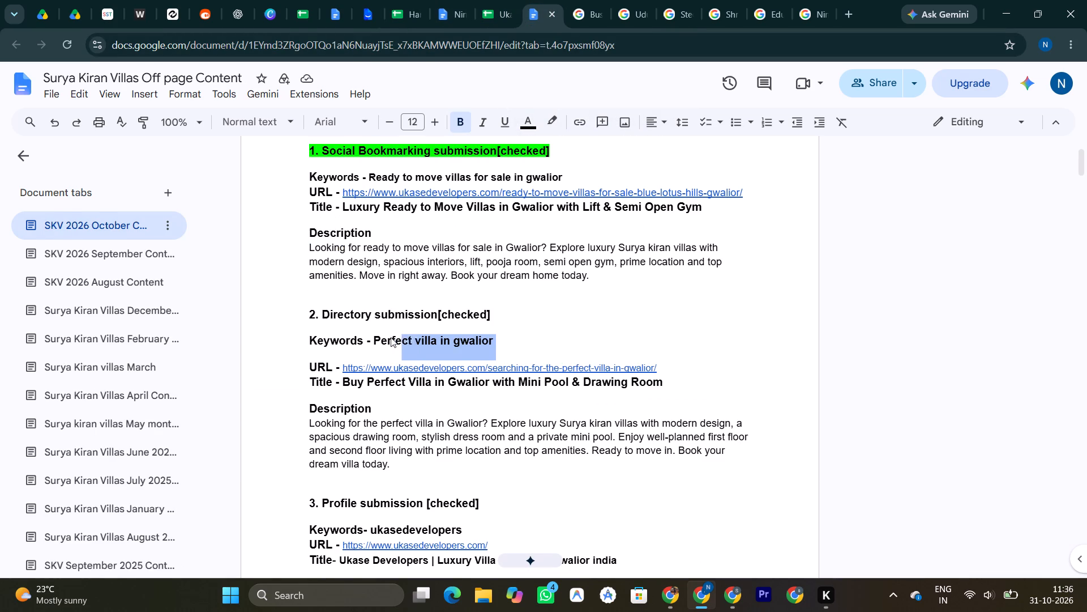
left_click_drag(391, 337, 373, 335)
key("ctrl+c")
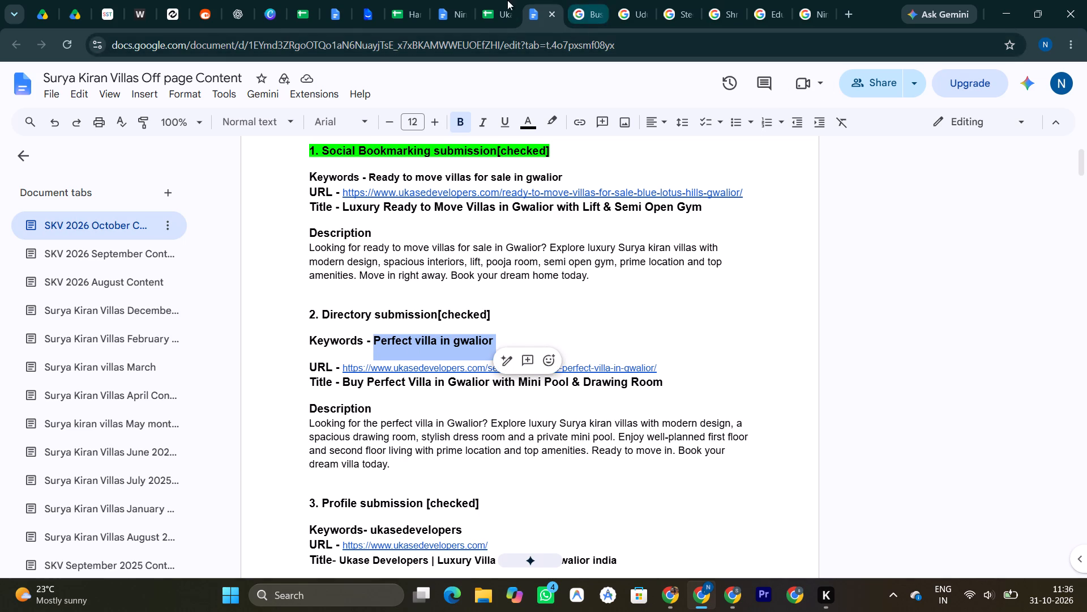
left_click(484, 0)
key("ctrl+v")
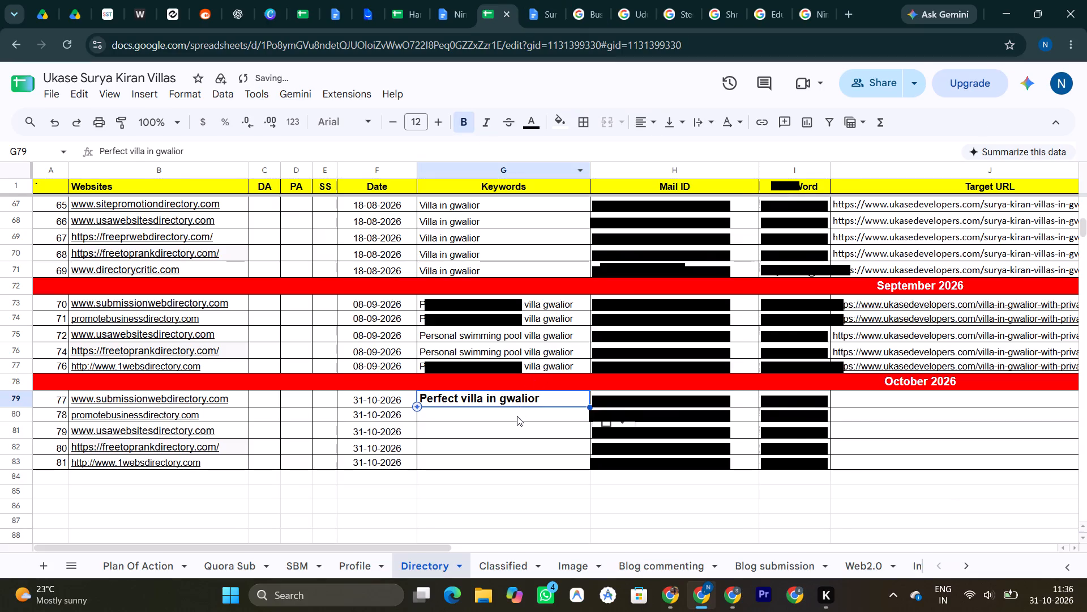
Fill the remaining October Keywords cells, G80 to G83, with "Perfect villa in gwalior".
left_click_drag(517, 416, 512, 465)
key("ctrl+v")
left_click_drag(559, 397, 567, 419)
left_click_drag(589, 424, 589, 425)
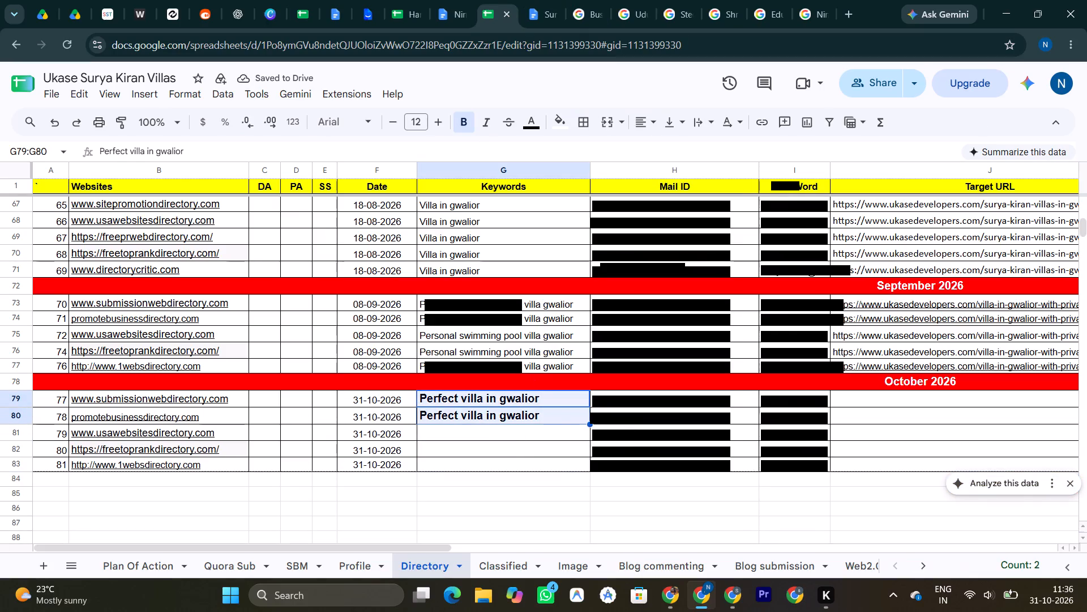
left_click_drag(589, 425, 582, 468)
Format the October keywords in G79:G83 as non-bold text at font size 10 with all cell borders.
left_click(466, 120)
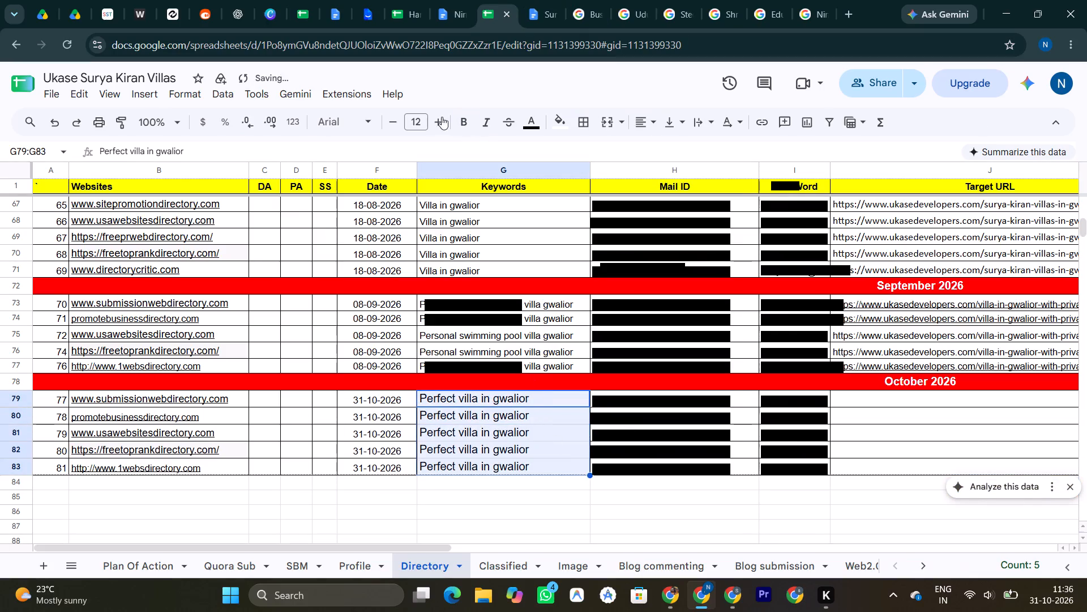
left_click(392, 116)
left_click(581, 120)
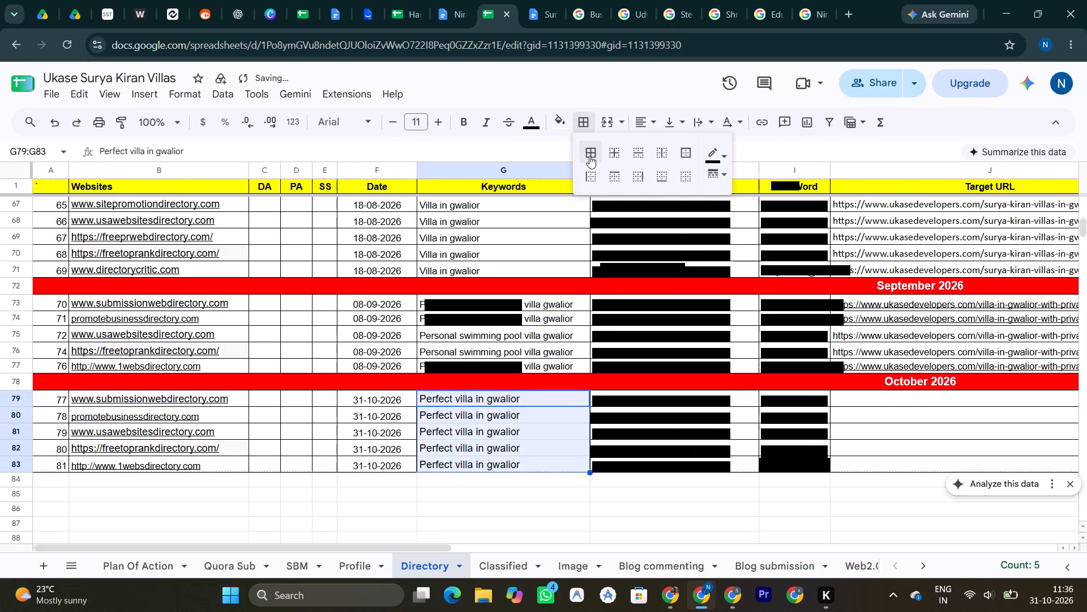
left_click(589, 156)
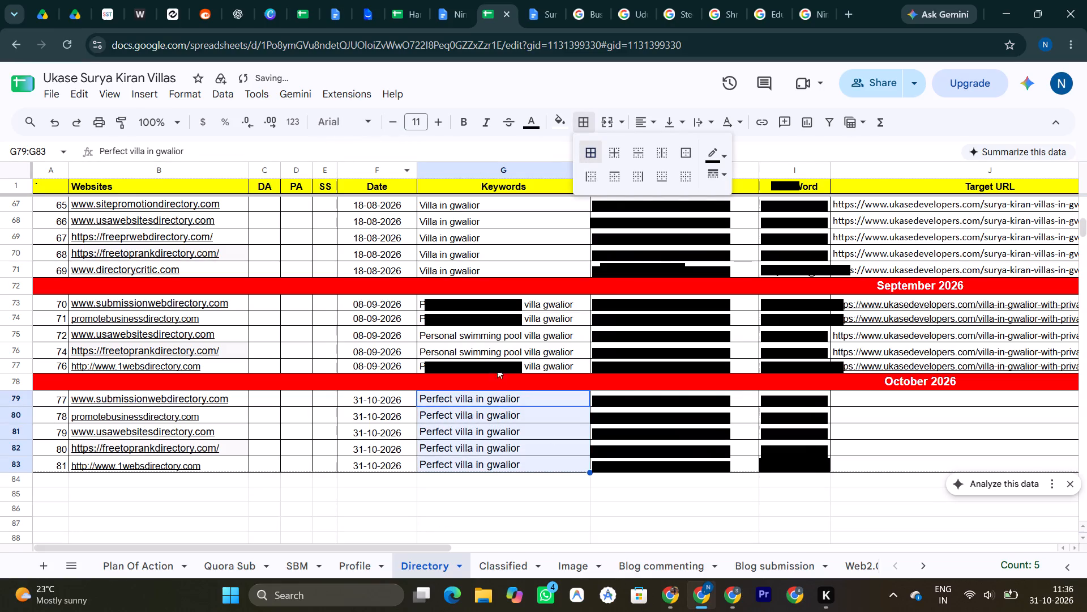
left_click(486, 356)
left_click_drag(542, 403, 536, 460)
left_click(389, 129)
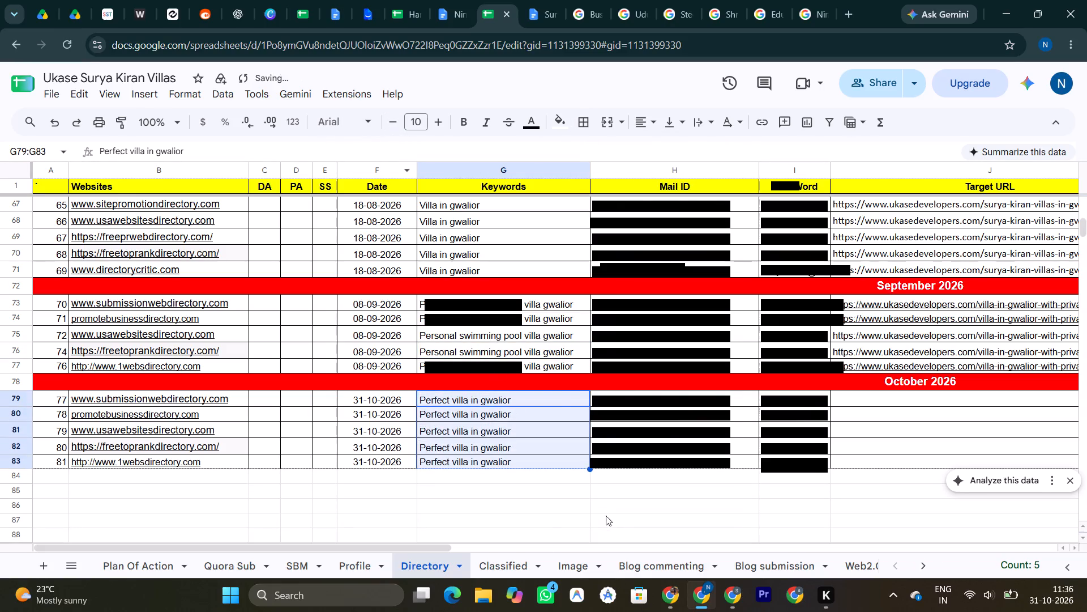
left_click(605, 513)
Copy the Directory submission URL from the content document into the first October Target URL cell, J79.
left_click_drag(437, 547, 614, 526)
left_click(579, 396)
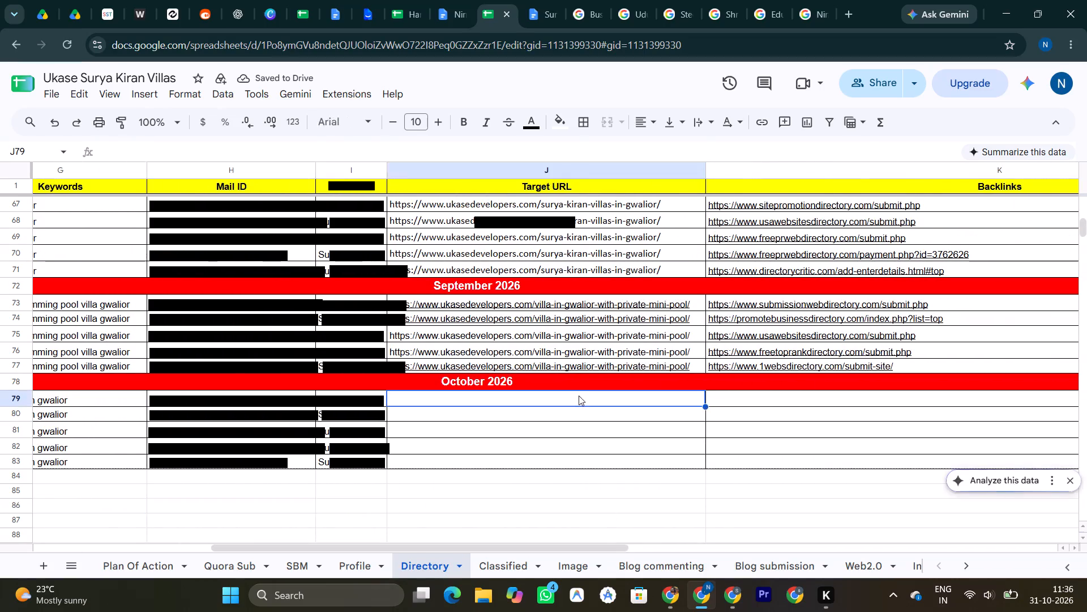
left_click(532, 0)
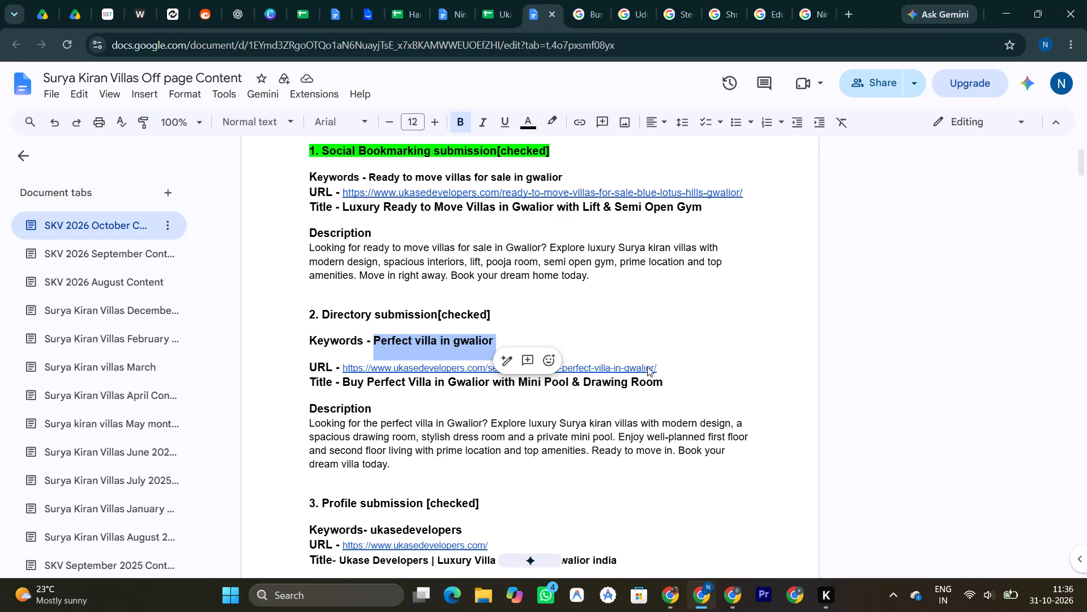
left_click_drag(661, 367, 343, 369)
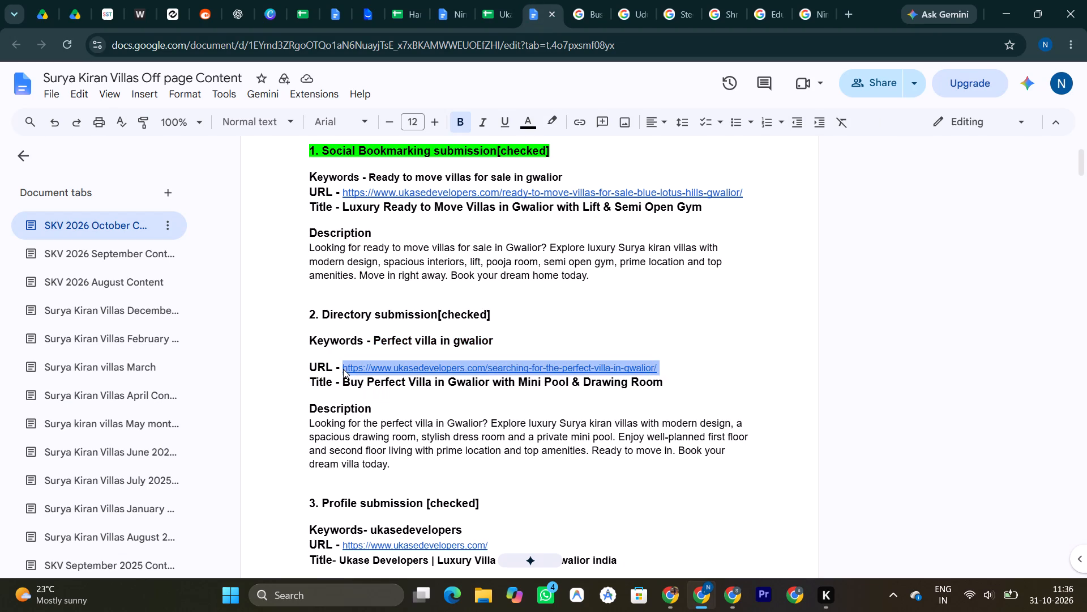
left_click_drag(343, 369, 343, 369)
key("ctrl+c")
left_click(815, 0)
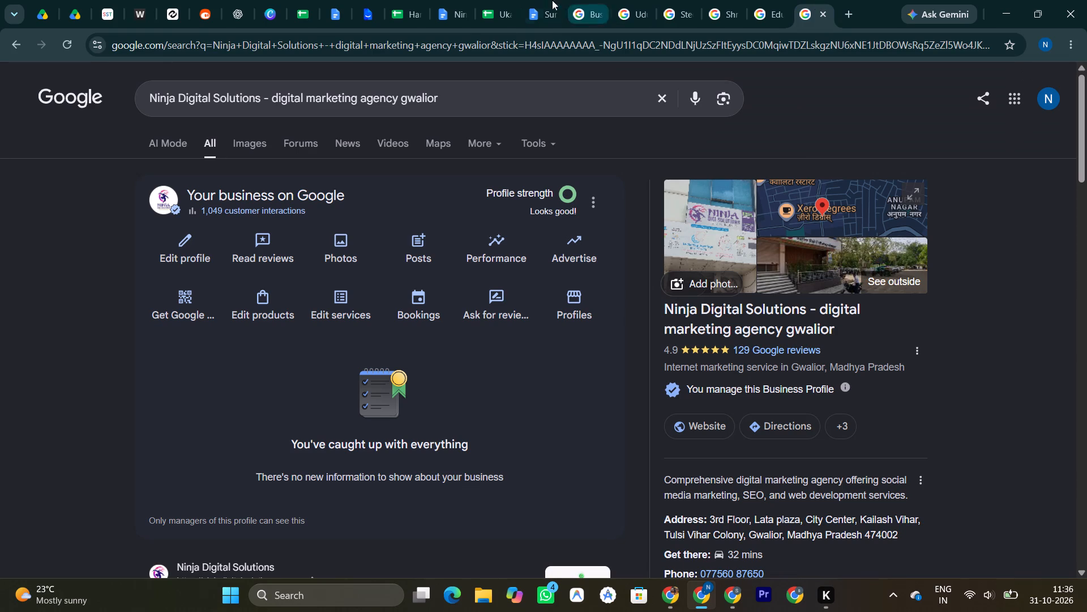
left_click(543, 0)
left_click(491, 0)
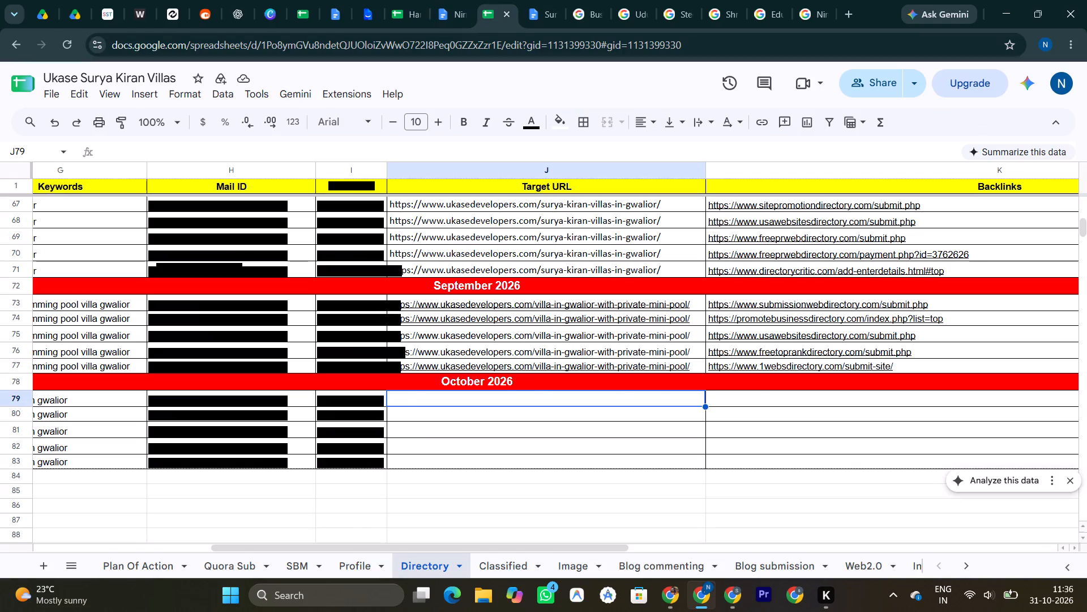
key("ctrl+v")
left_click_drag(578, 428, 587, 443, "ctrl")
left_click(585, 419)
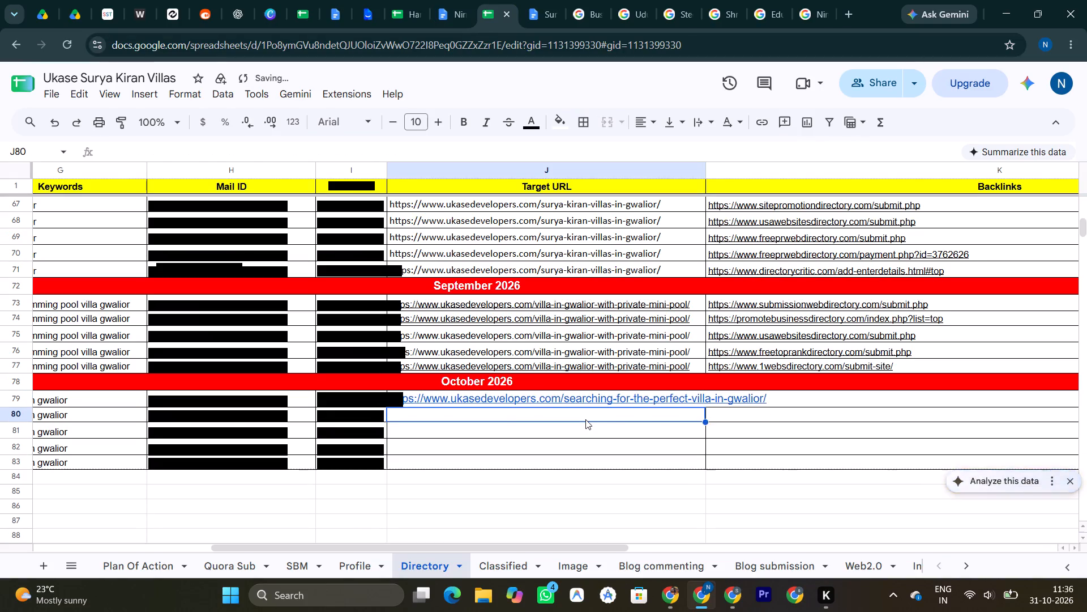
key("ctrl+v")
left_click_drag(585, 419, 592, 430, "ctrl")
left_click(592, 430)
key("ctrl+v")
left_click(592, 450)
key("ctrl+v")
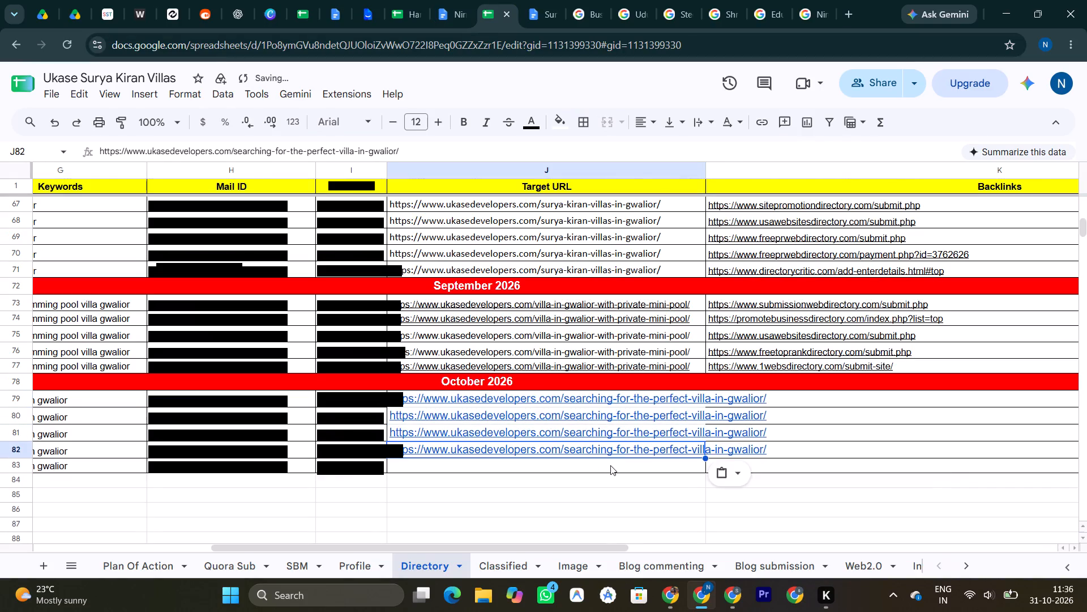
left_click(611, 465)
key("ctrl+v")
Format the October target URLs in J79:J83 as black text at font size 10 with all cell borders.
left_click_drag(604, 400, 609, 466)
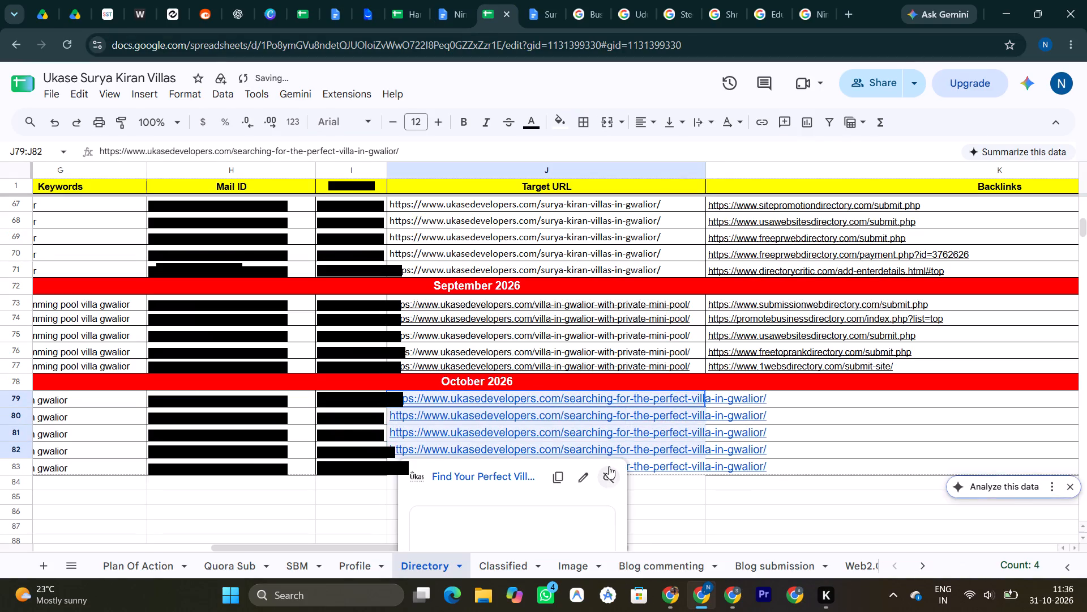
left_click_drag(609, 466, 638, 474)
left_click(628, 307)
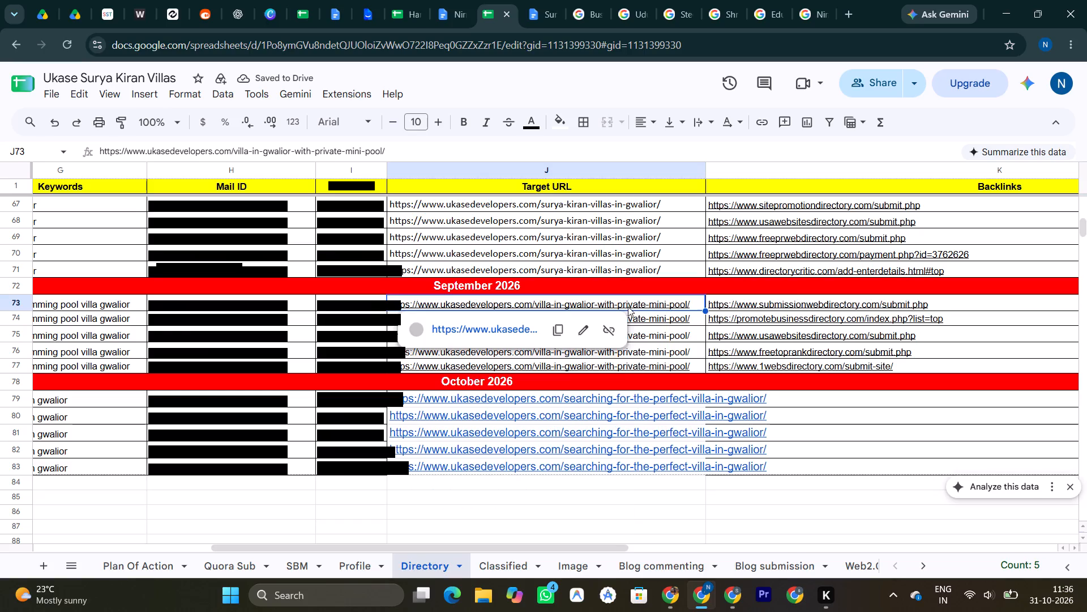
left_click_drag(668, 394, 665, 470)
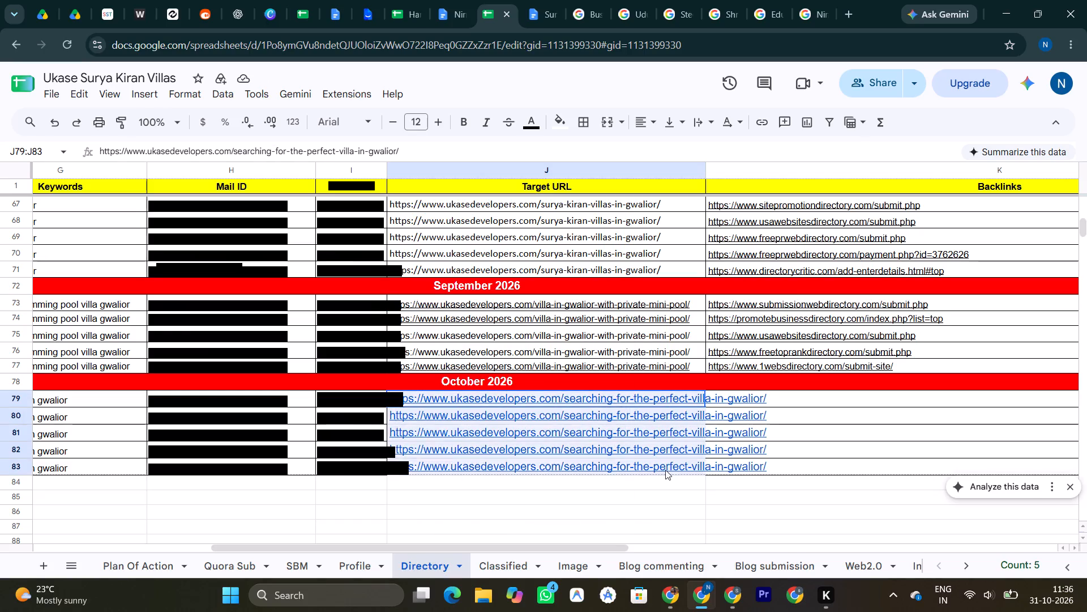
left_click_drag(665, 470, 665, 470)
left_click(527, 120)
left_click(533, 173)
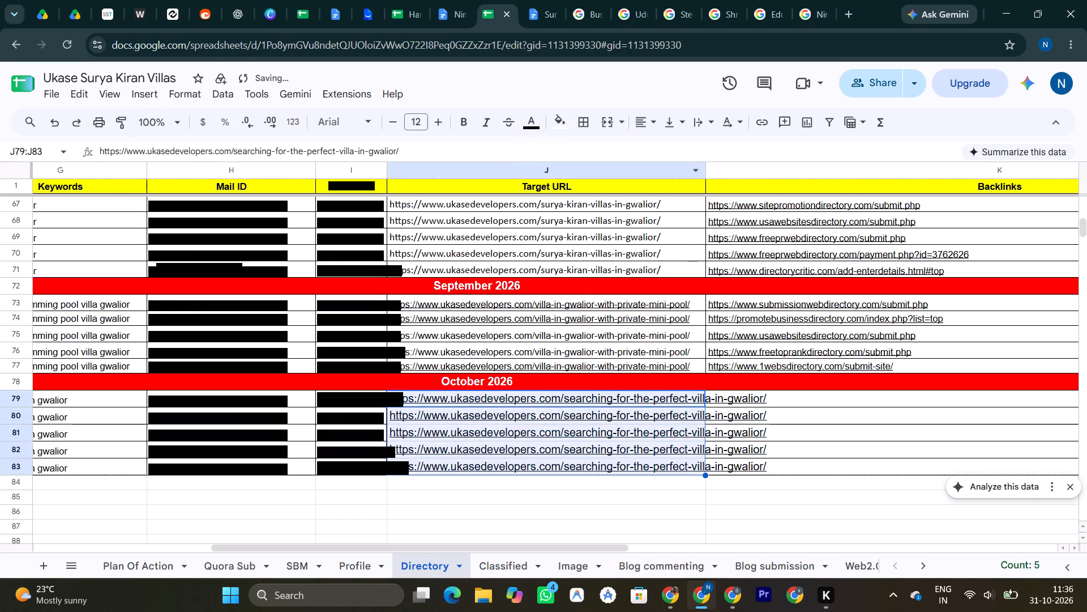
double_click(386, 120)
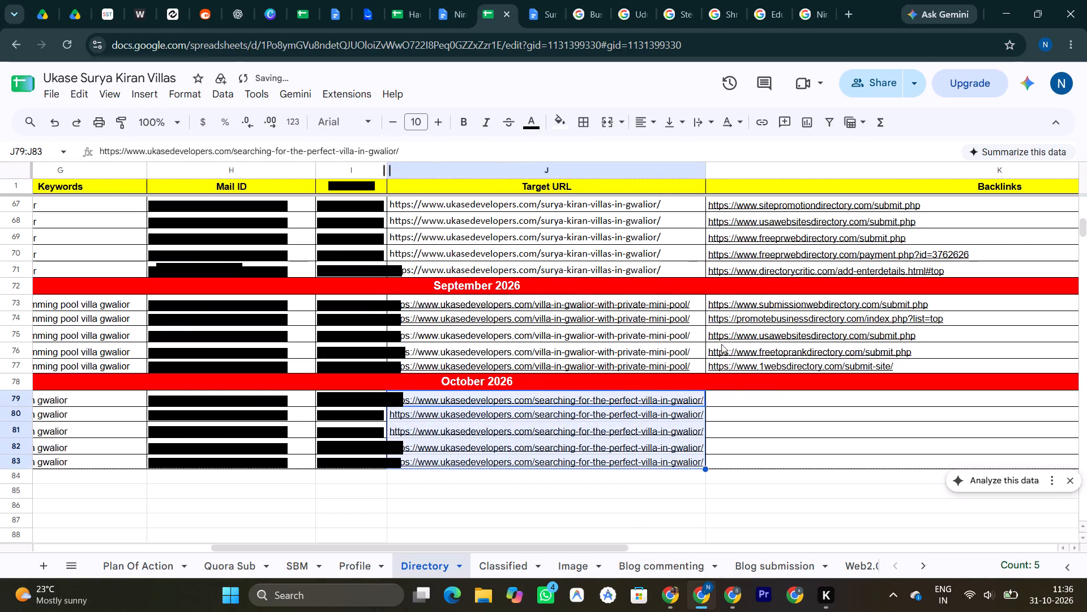
left_click(588, 122)
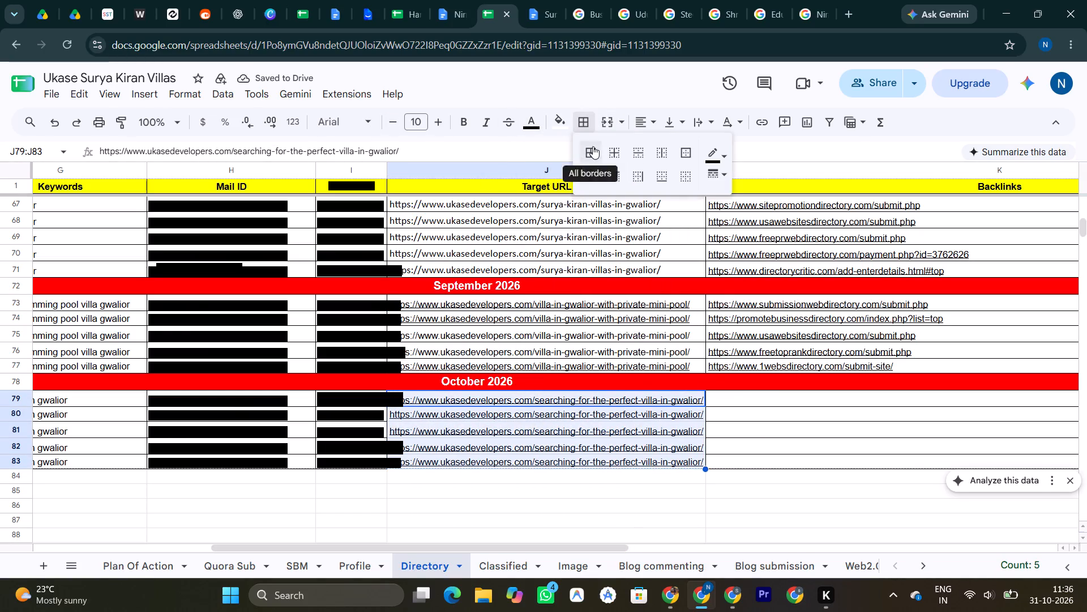
left_click(593, 146)
left_click(765, 490)
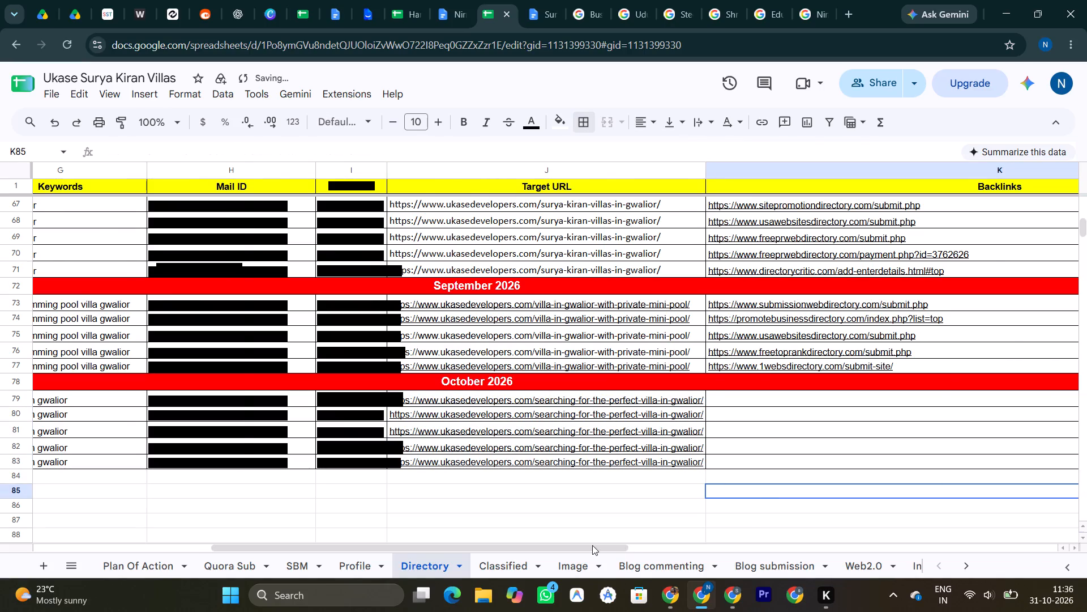
left_click_drag(592, 545, 348, 545)
left_click(238, 399)
key("ctrl+c")
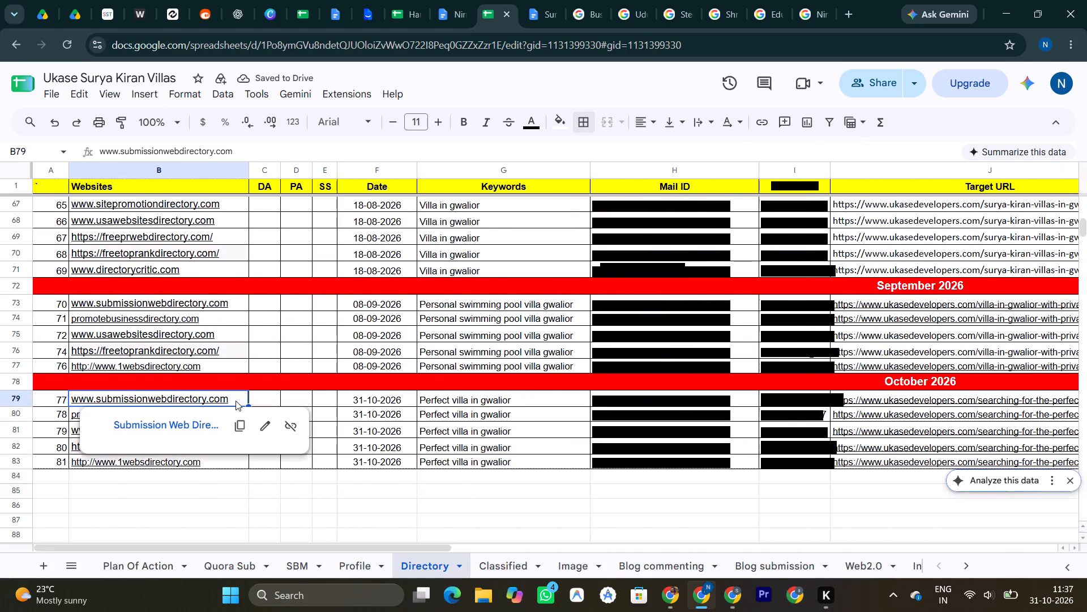
left_click(738, 591)
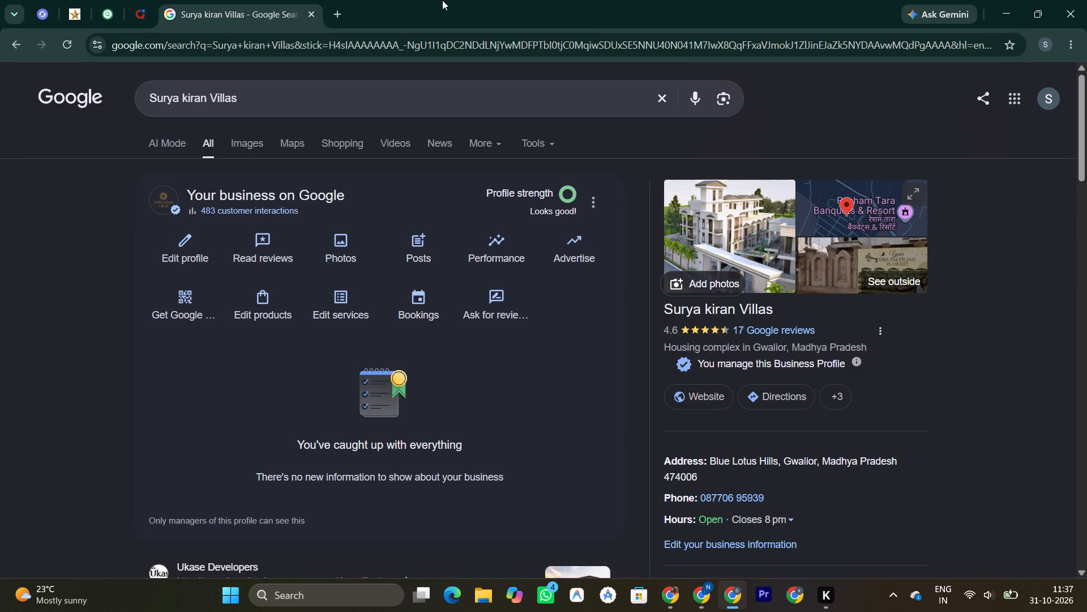
left_click(322, 0)
left_click(339, 12)
key("ctrl+v")
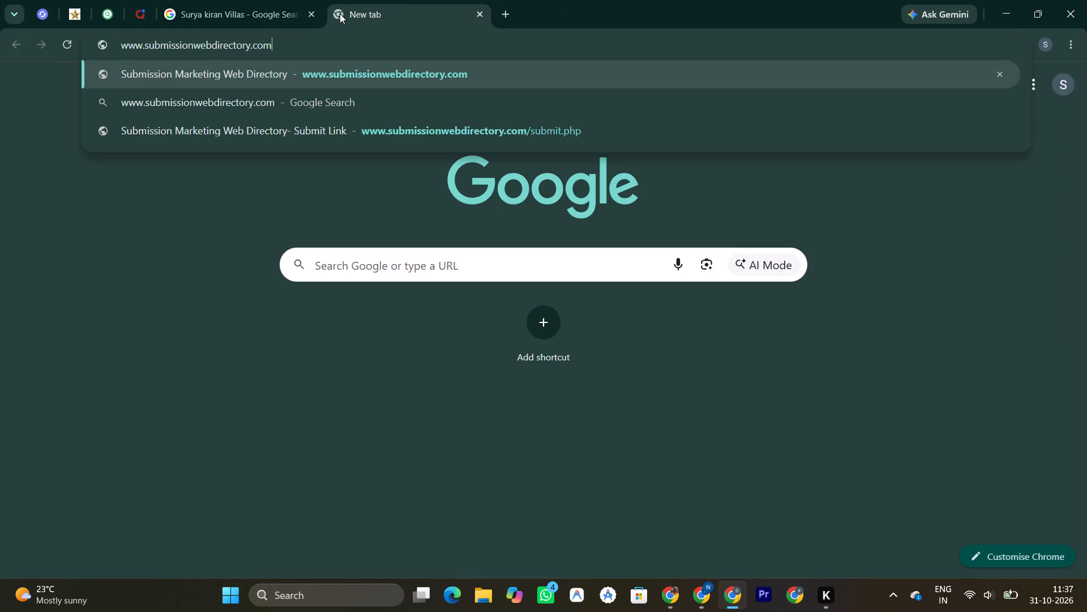
key("Return")
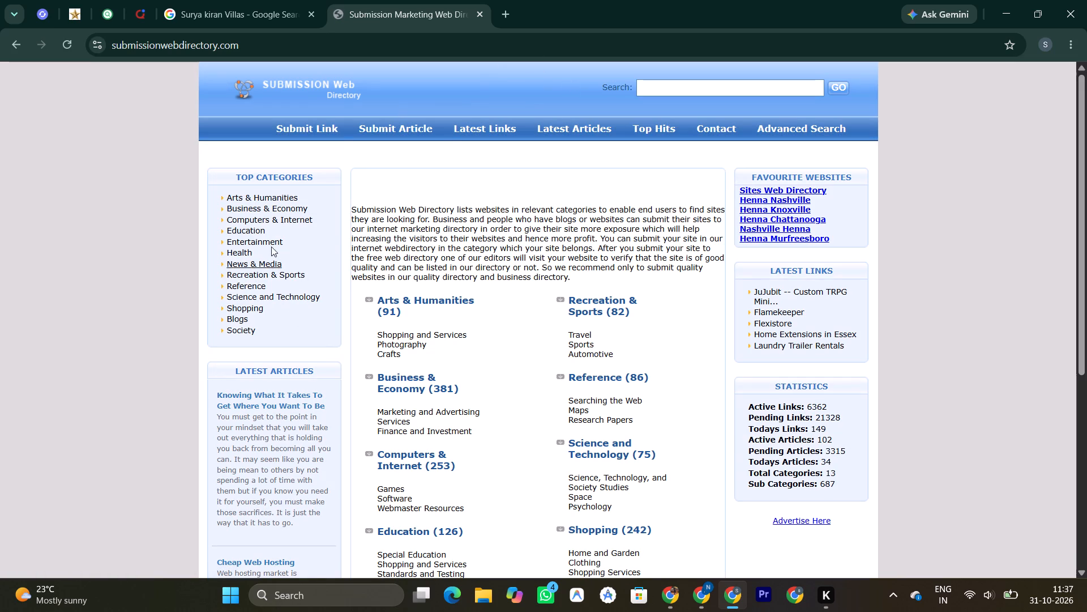
left_click(314, 134)
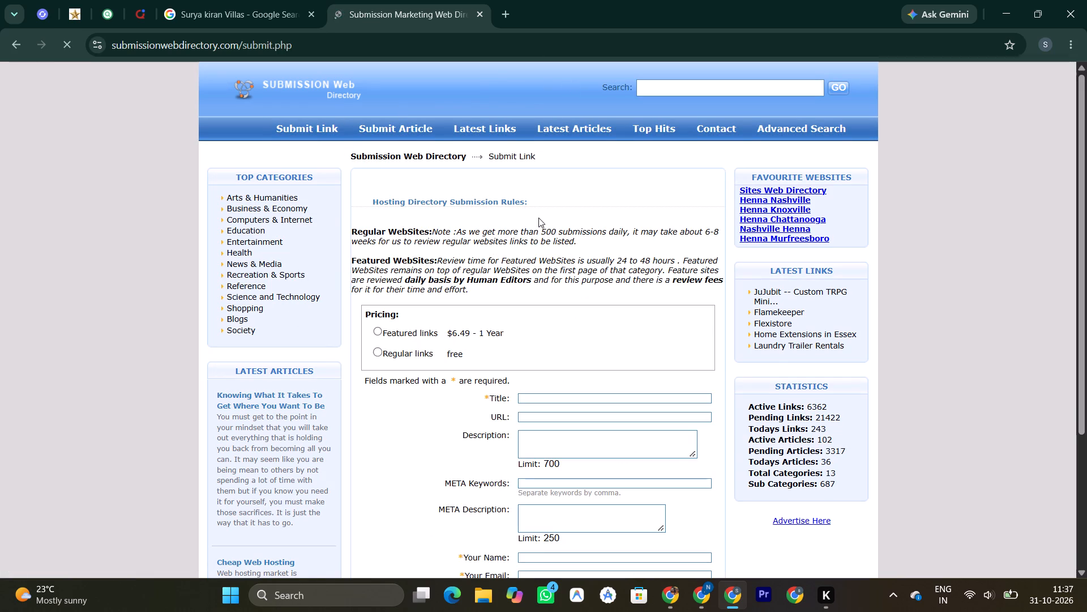
Choose the free Regular links pricing option on the submission form.
scroll(512, 213, "down", 2)
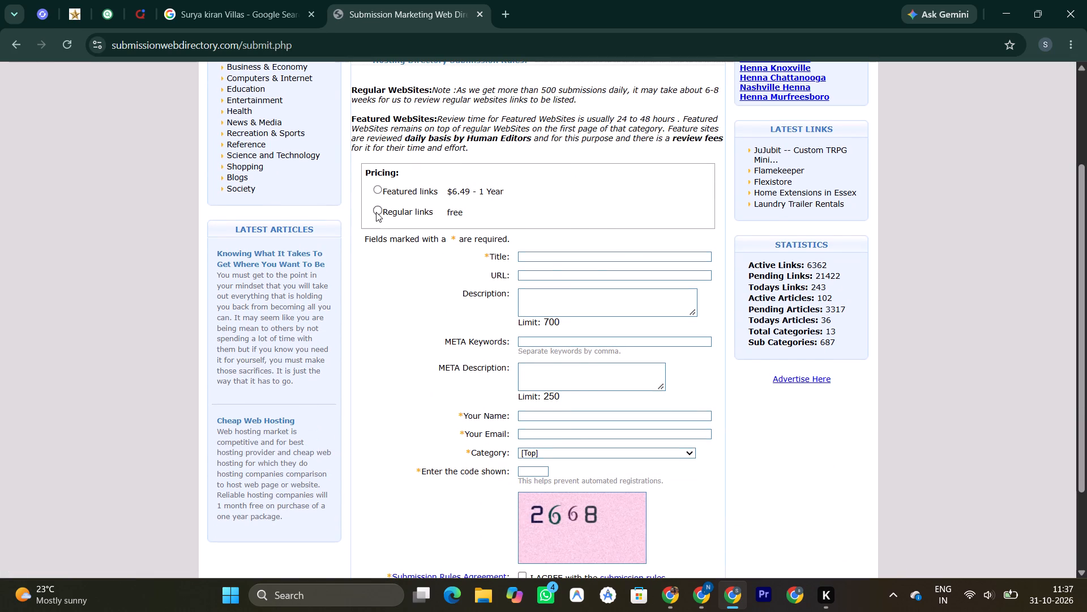
left_click(376, 212)
Copy the Directory submission title "Buy Perfect Villa in Gwalior with Mini Pool & Drawing Room" into the form's Title field.
left_click(582, 256)
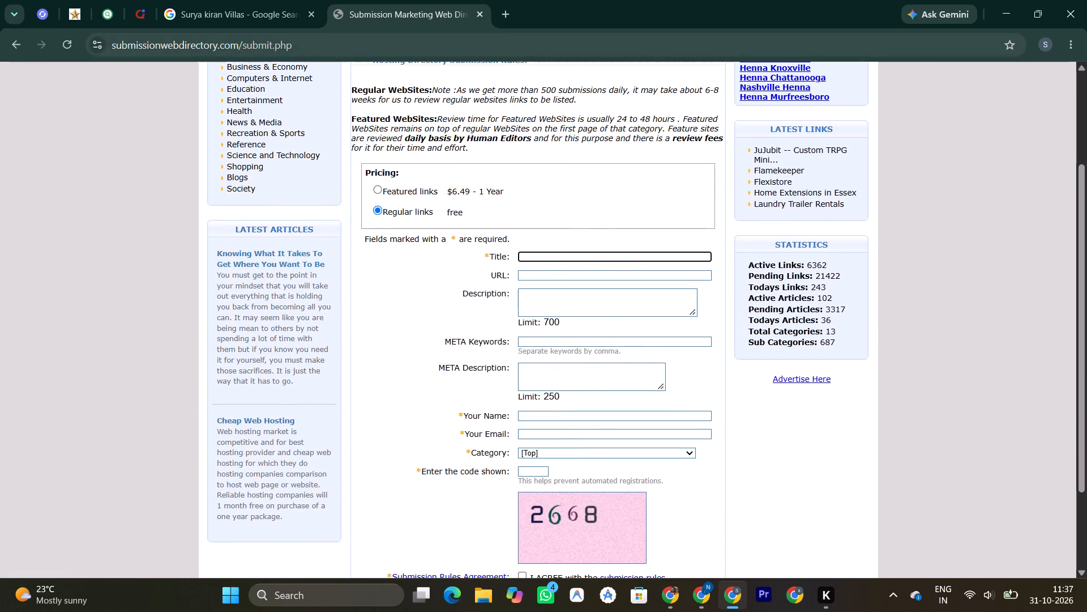
key("alt+Tab")
left_click(546, 0)
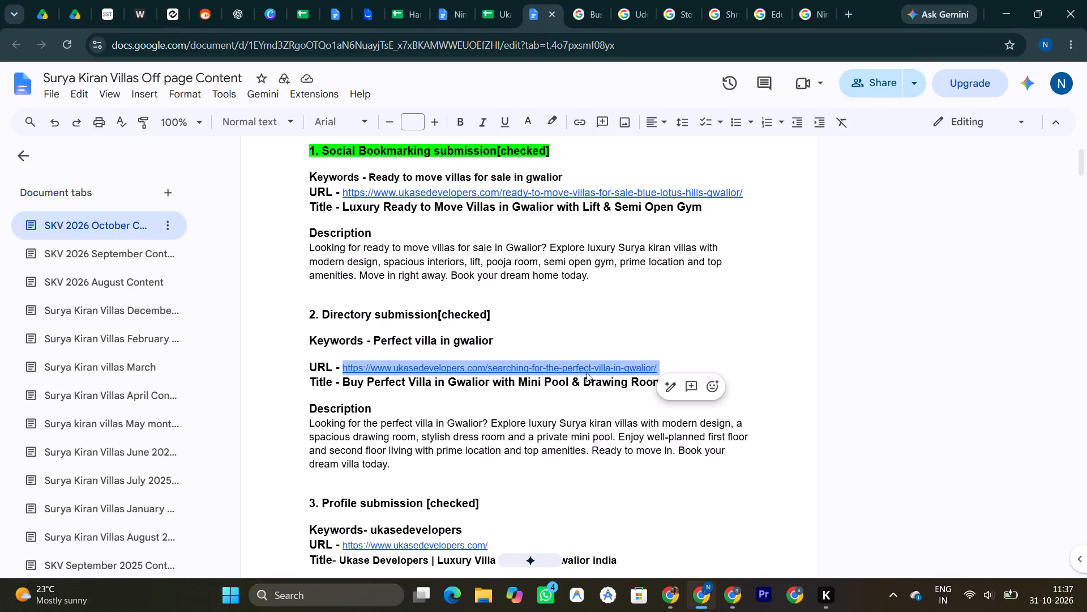
left_click(616, 382)
left_click_drag(666, 380, 357, 383)
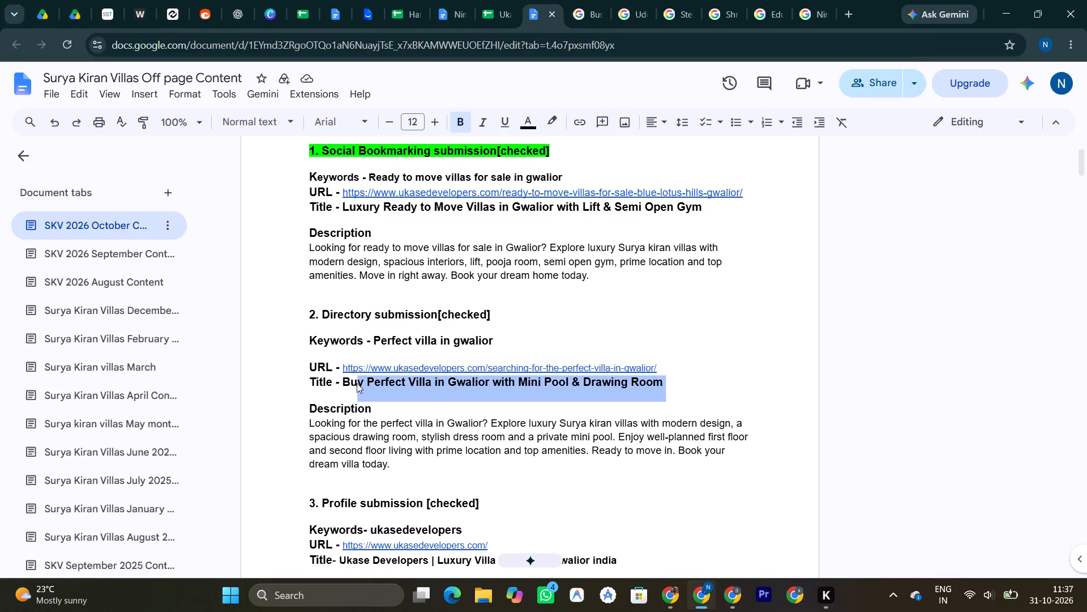
left_click_drag(357, 383, 343, 385)
key("ctrl+c")
key("alt+Tab")
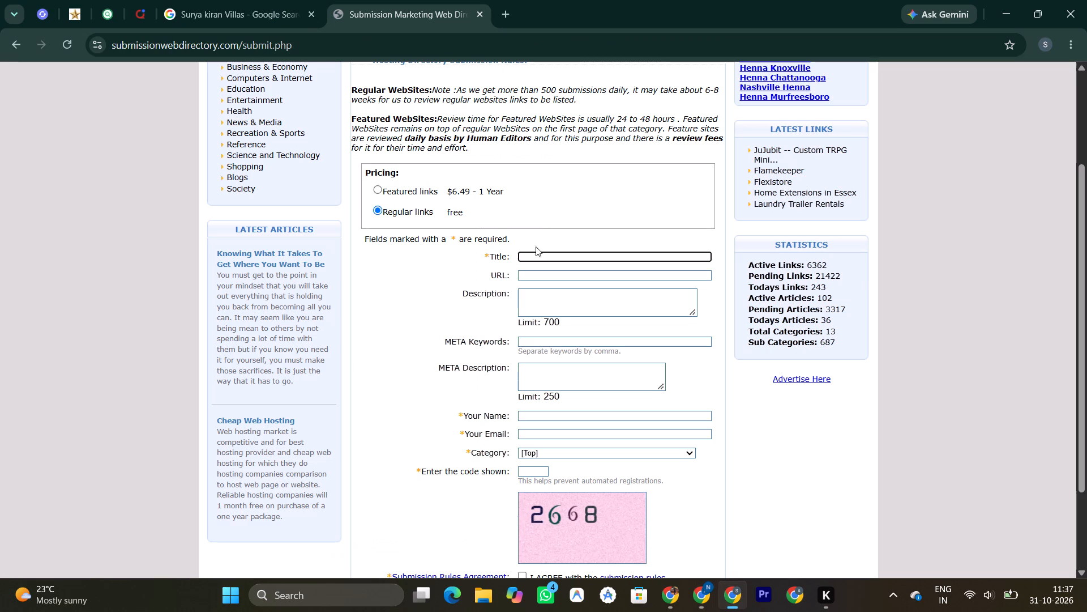
key("ctrl+v")
Copy the Directory submission URL from the content document into the form's URL field.
left_click(558, 277)
key("alt+Tab")
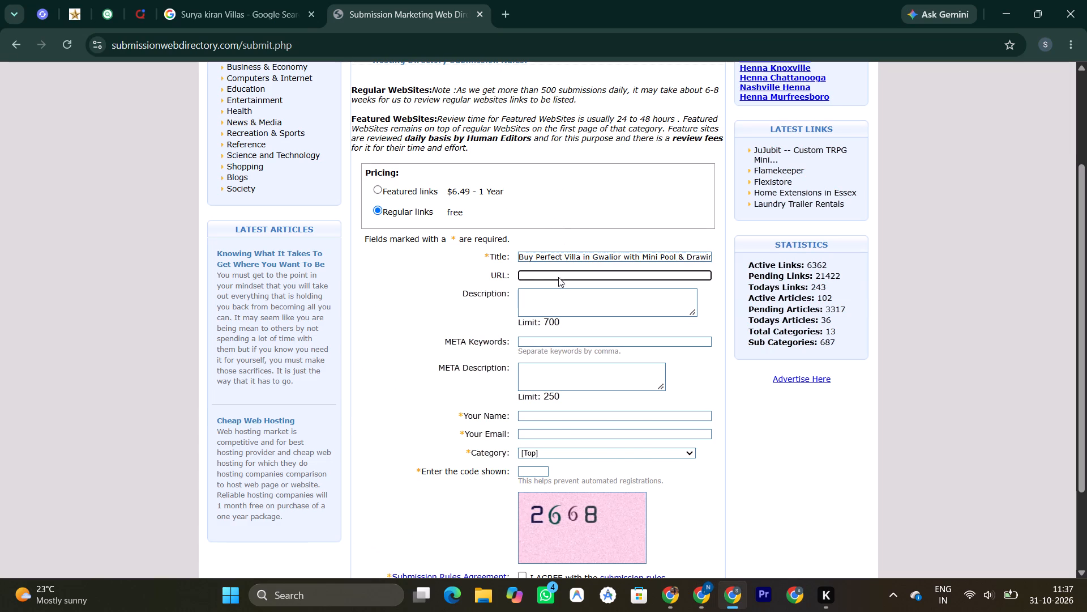
left_click_drag(671, 363, 474, 364)
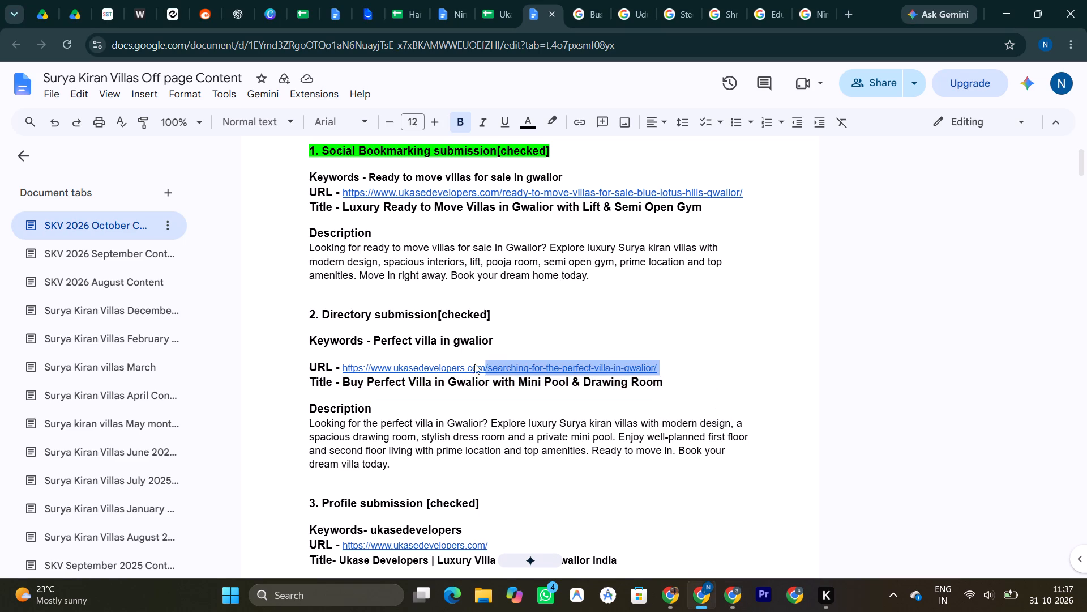
left_click_drag(474, 364, 340, 370)
key("ctrl+c")
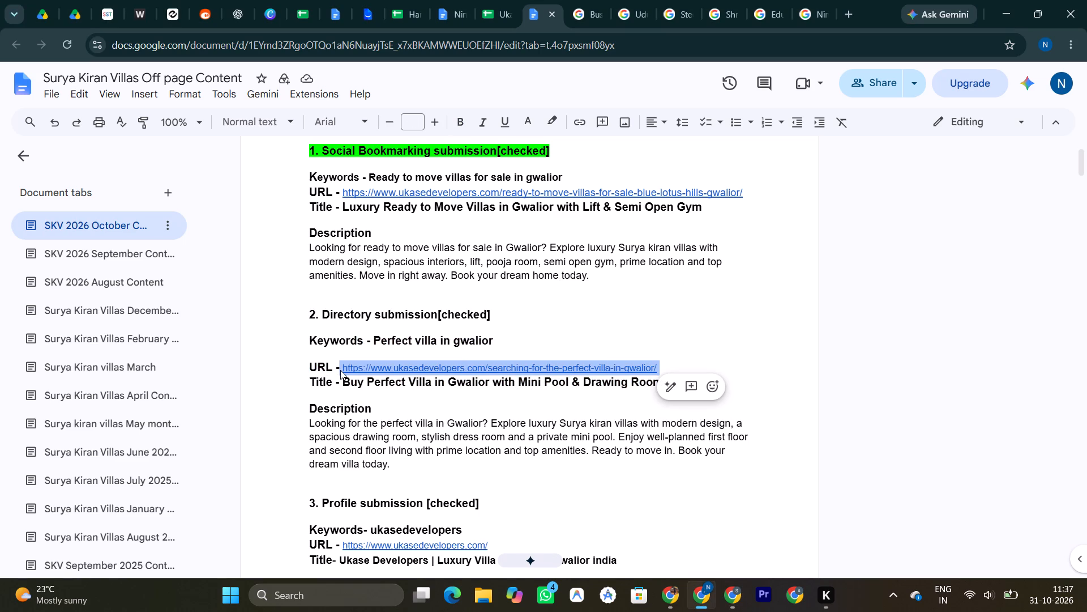
key("alt+Tab")
key("ctrl+v")
Copy the Directory submission description paragraph from the content document into the form's Description field.
left_click(563, 308)
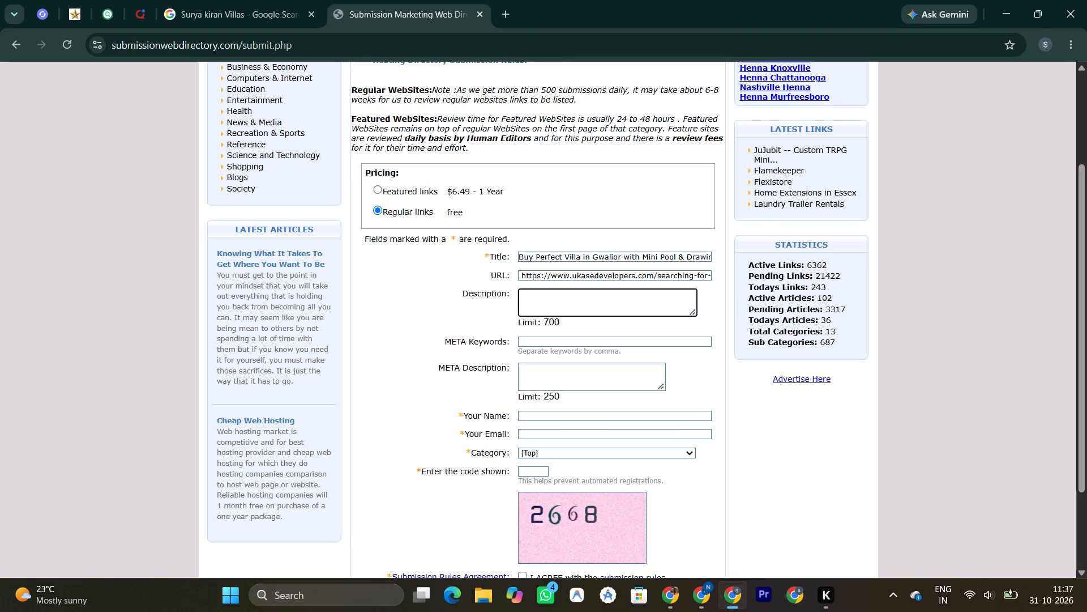
key("alt+Tab")
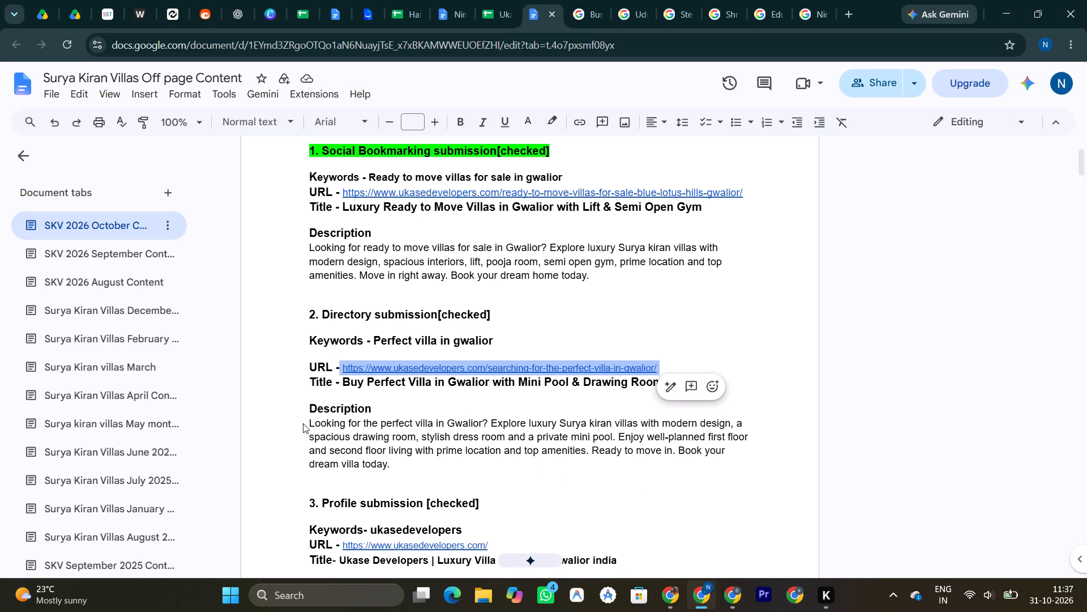
left_click_drag(303, 423, 392, 464)
key("ctrl+c")
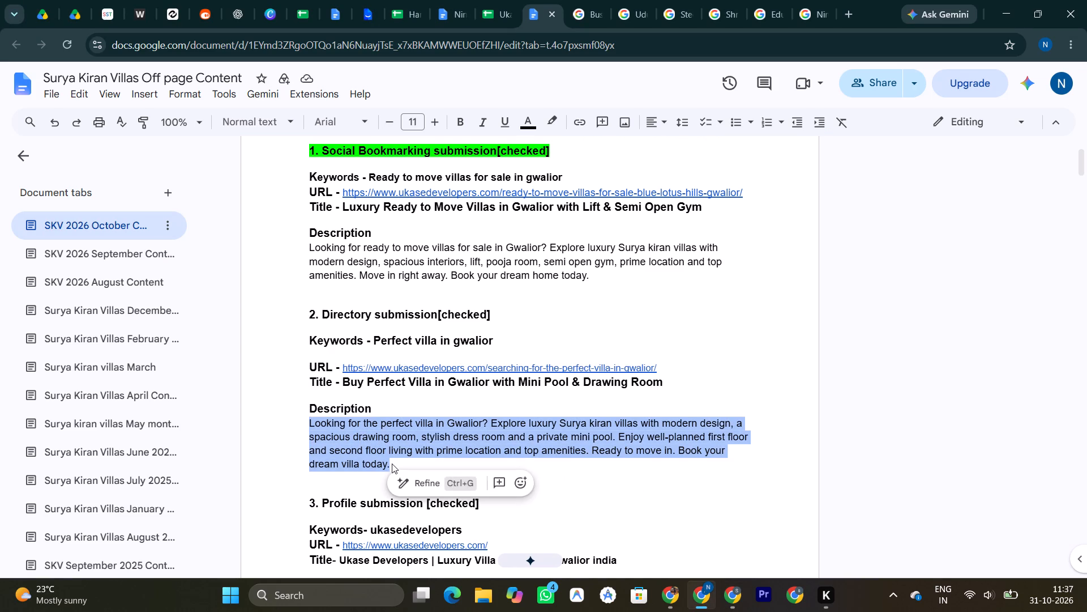
key("alt+Tab")
key("ctrl+v")
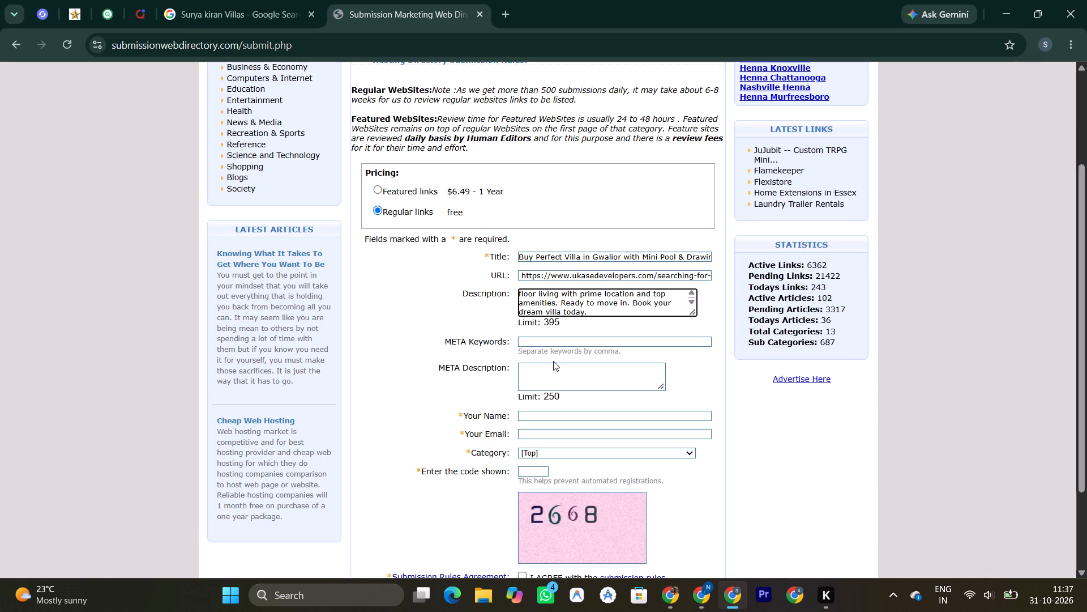
Copy the Directory submission keyword "Perfect villa in gwalior" from the content document into the form's META Keywords field.
left_click(543, 346)
key("alt+Tab")
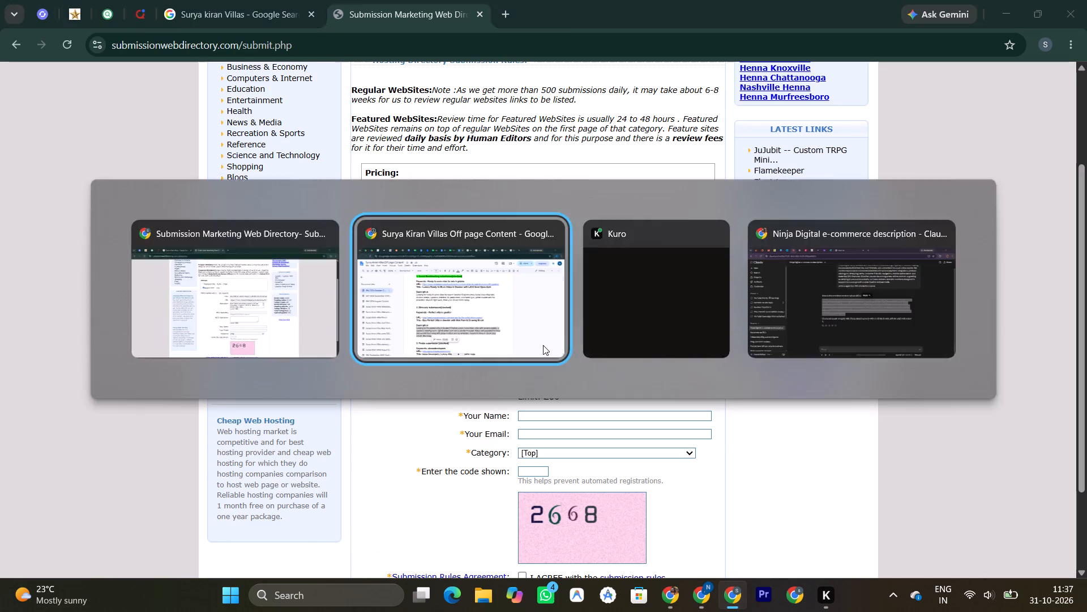
left_click_drag(498, 338, 374, 335)
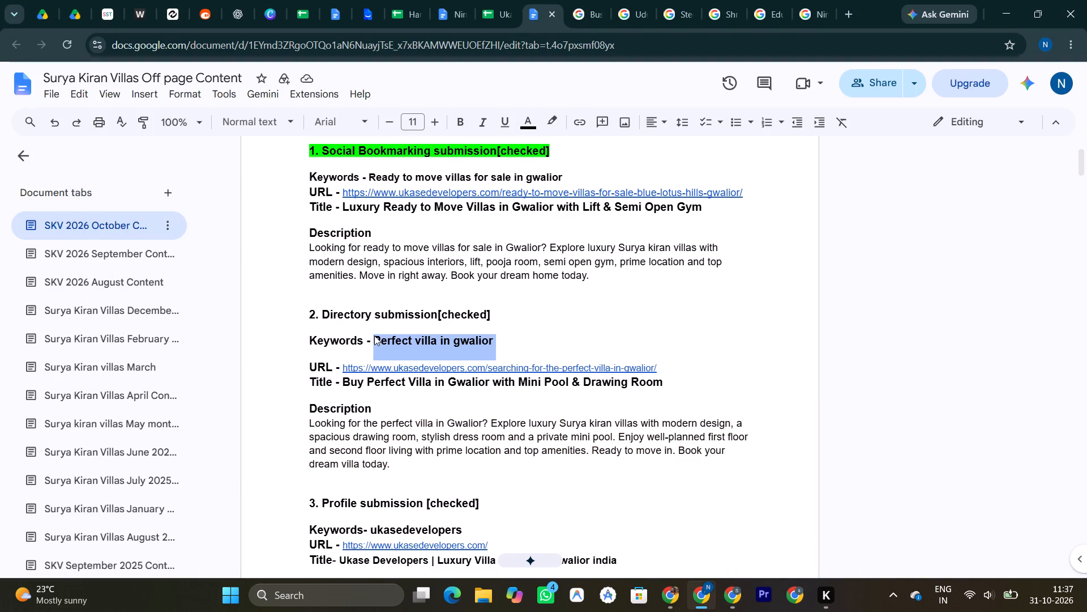
left_click_drag(374, 335, 374, 334)
left_click(377, 337)
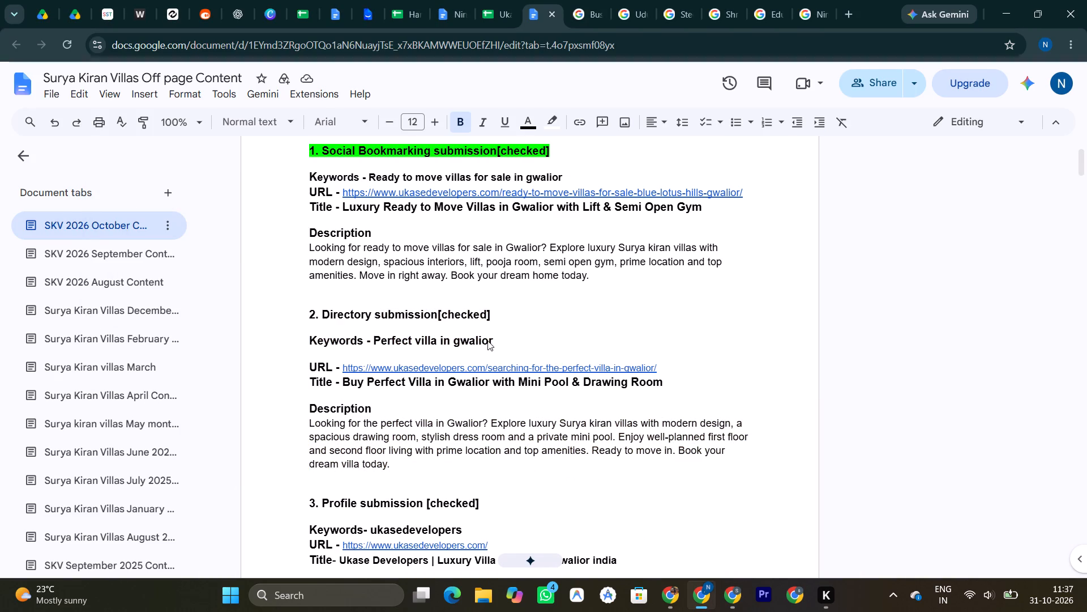
left_click_drag(493, 339, 375, 341)
key("ctrl+c")
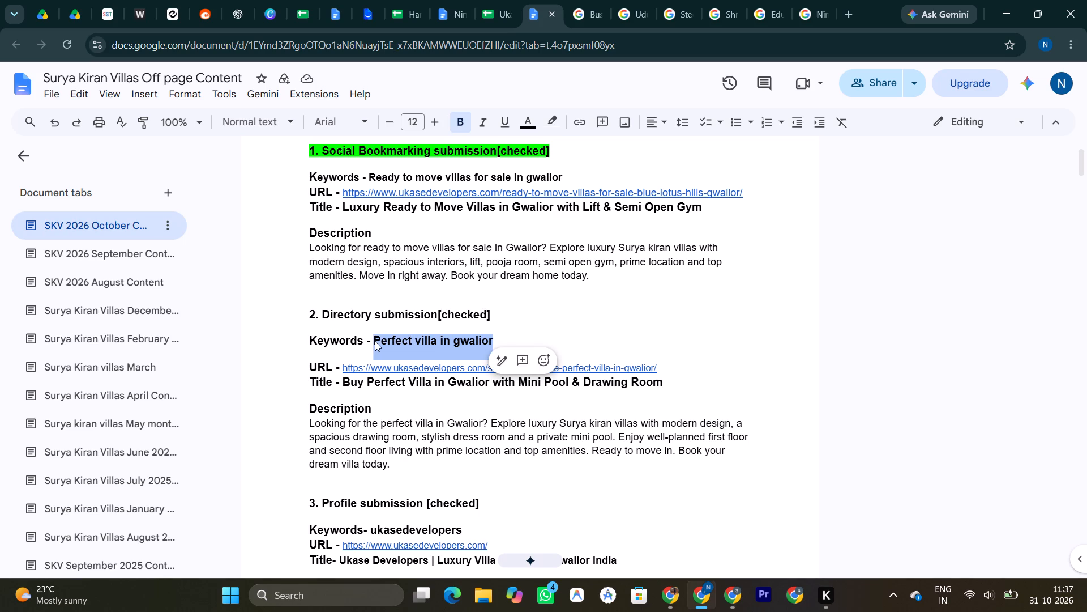
key("alt+Tab")
left_click_drag(635, 374, 613, 375, "ctrl")
left_click(562, 338)
key("ctrl+v")
Copy the business name "Surya kiran Villas" from its Google business listing into the form's Your Name field.
left_click(578, 365)
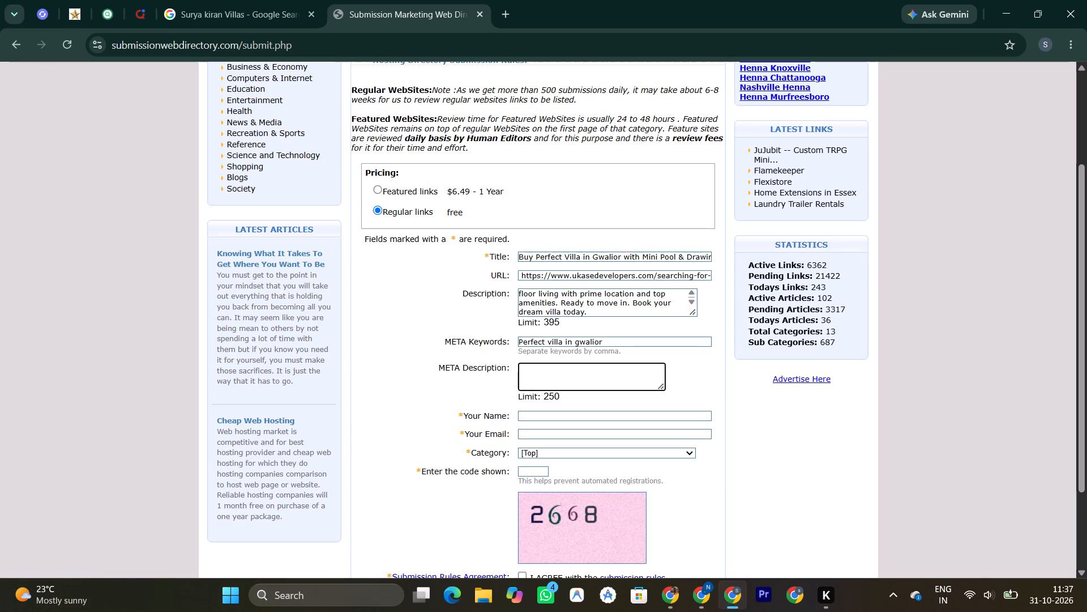
left_click(554, 416)
key("alt+Tab")
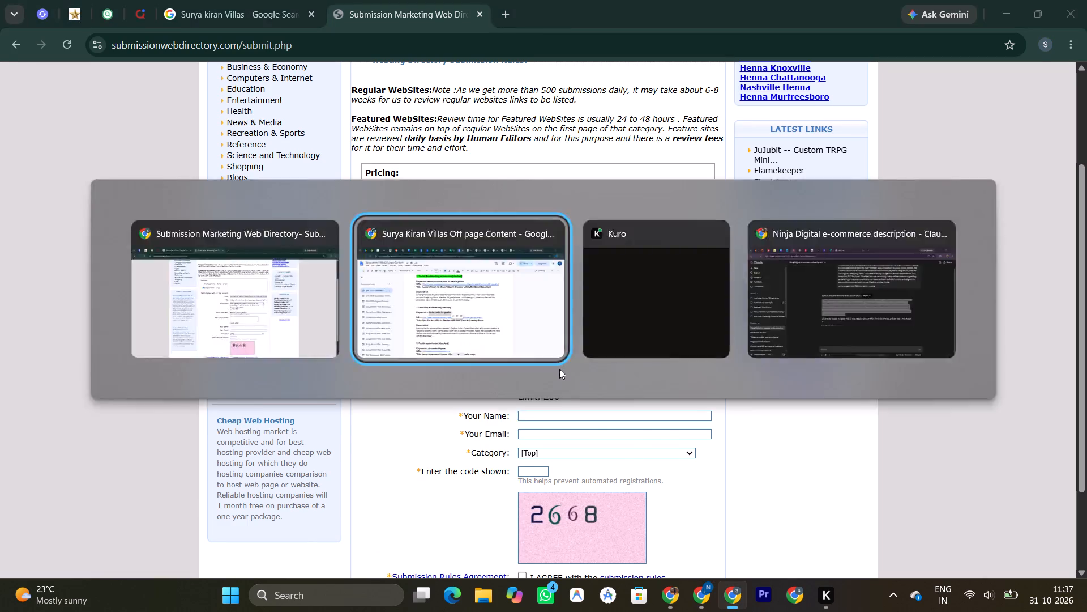
key("alt+Tab")
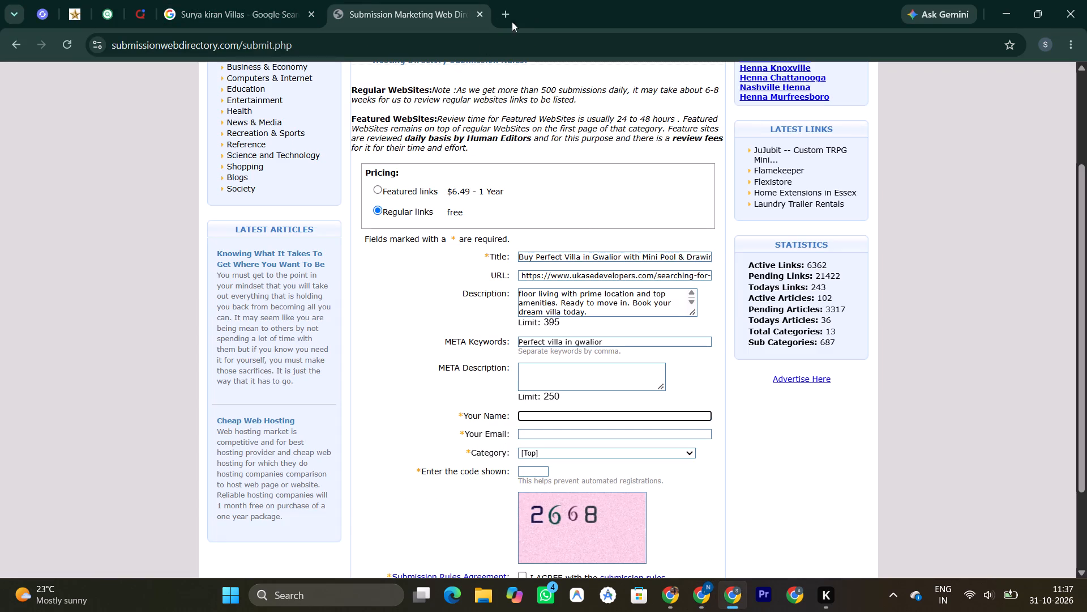
left_click(508, 7)
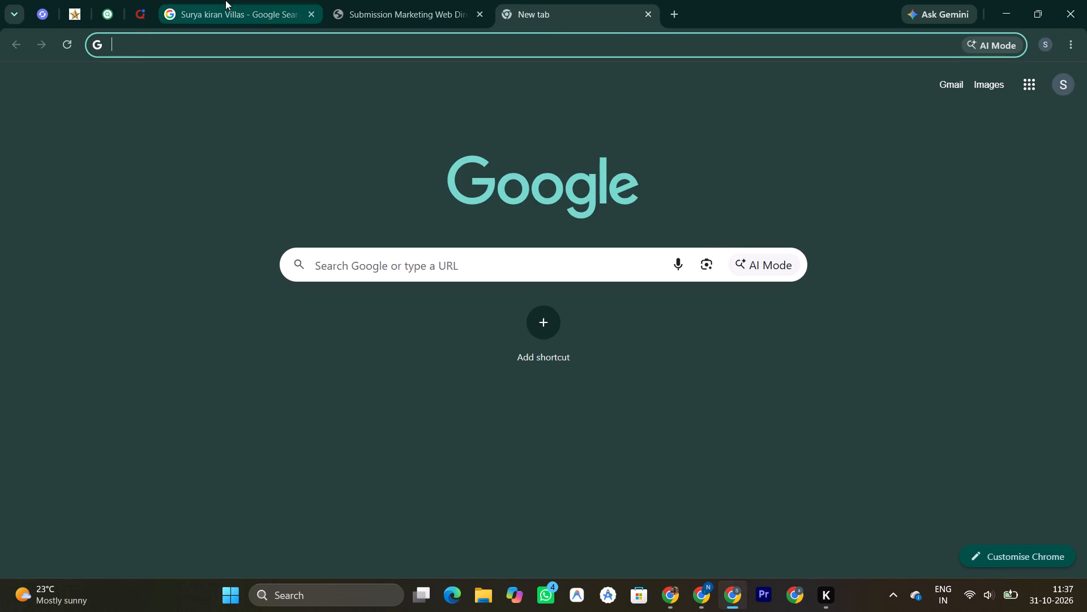
left_click(225, 0)
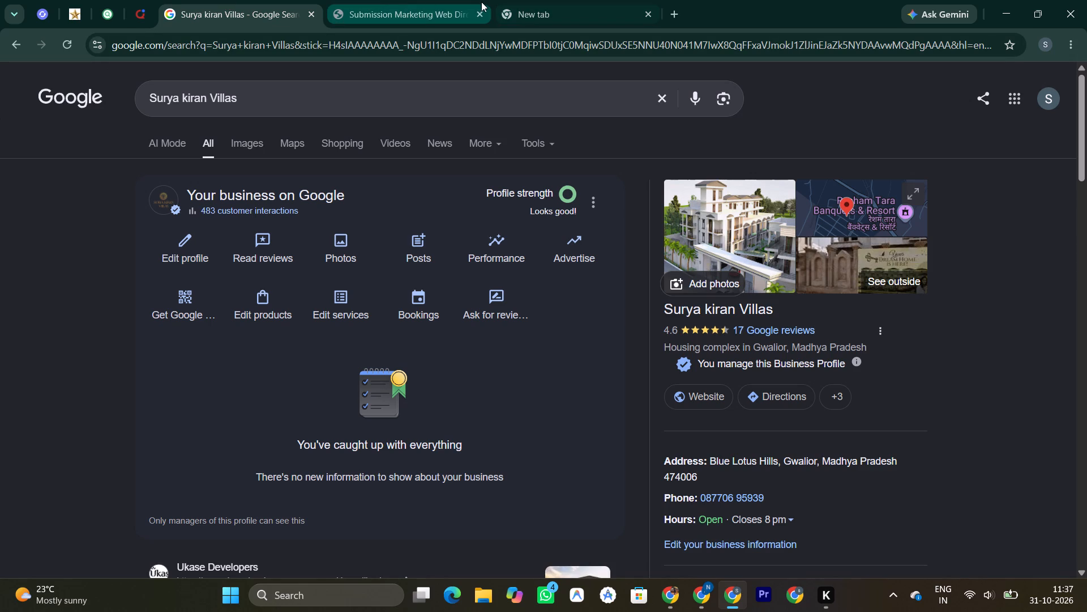
left_click(644, 20)
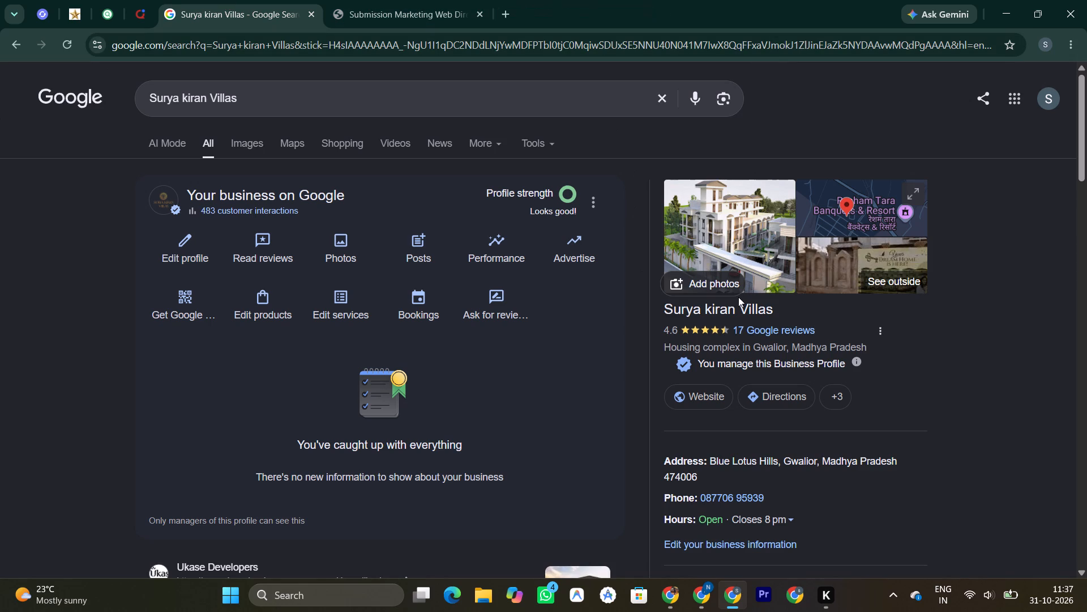
triple_click(738, 305)
key("ctrl+c")
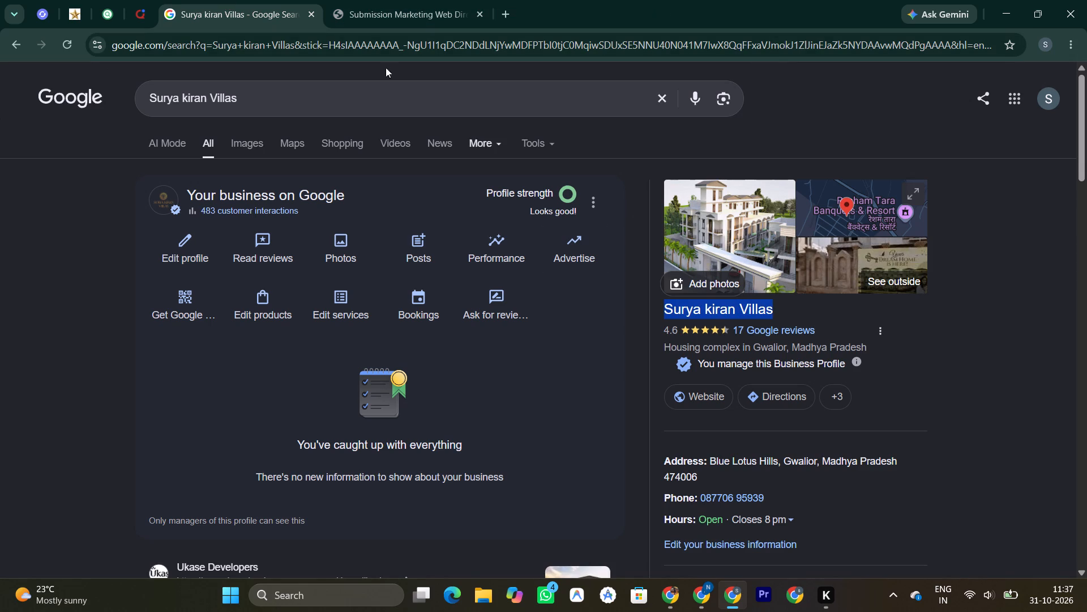
left_click(375, 0)
key("ctrl+v")
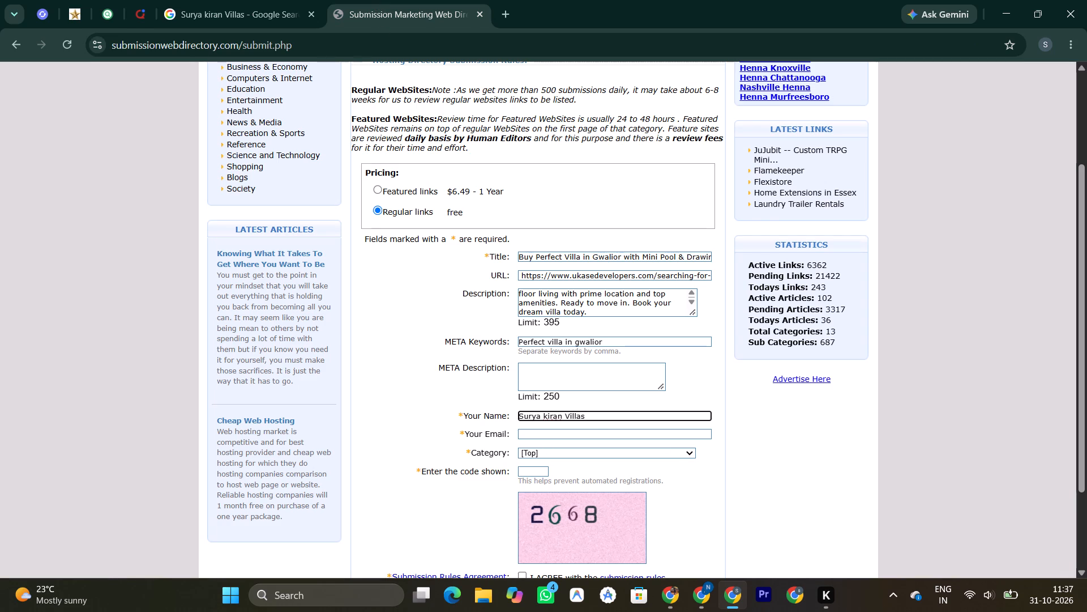
Copy the submission e-mail from the Mail ID column of the Directory sheet's October 2026 rows into the form's Your Email field.
left_click(534, 432)
left_click(297, 0)
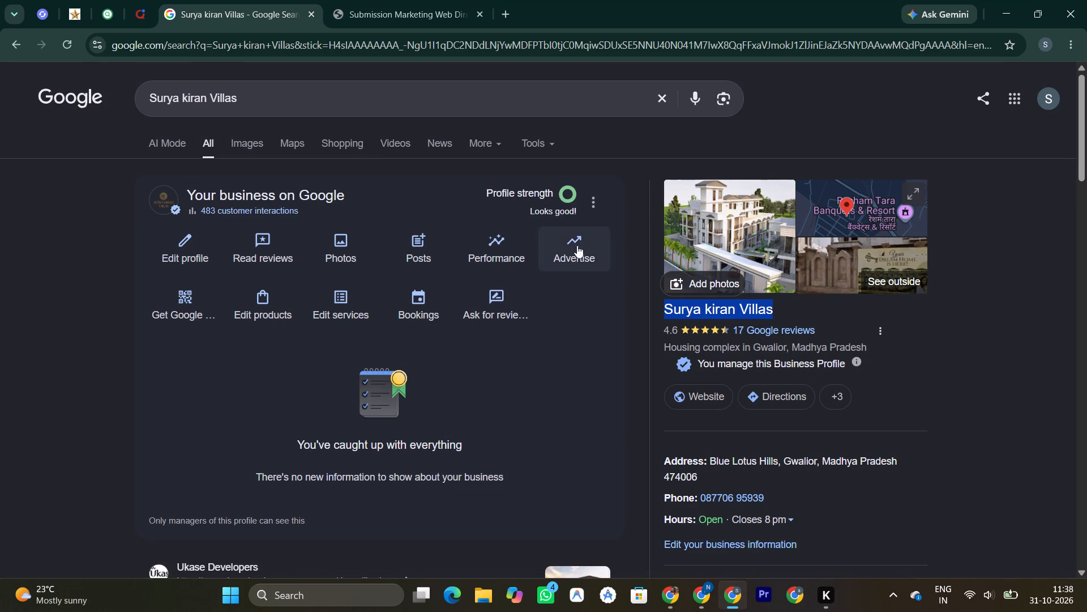
left_click(414, 0)
left_click(704, 592)
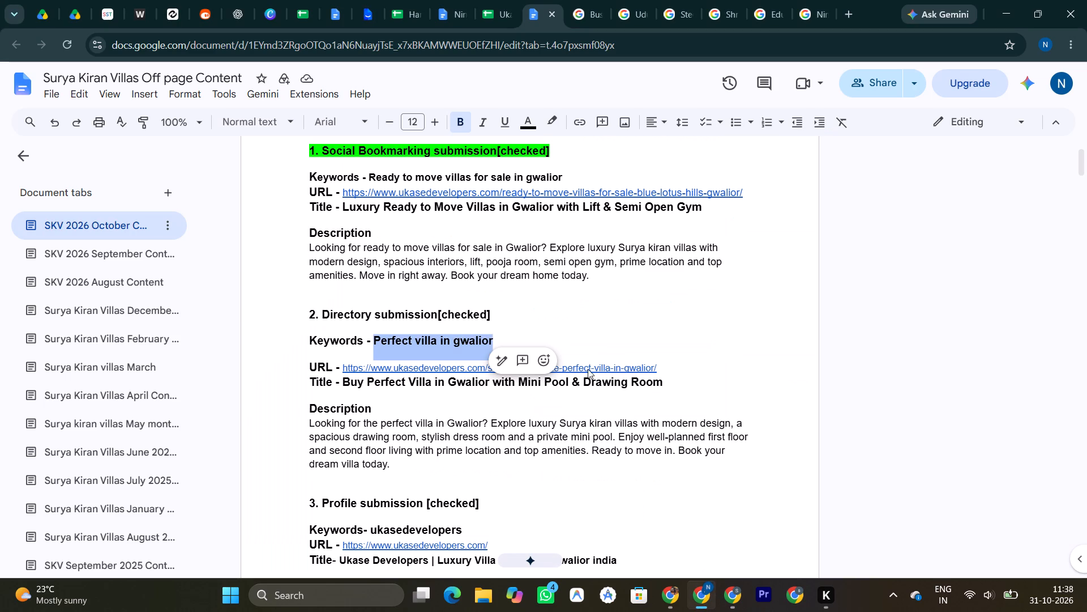
left_click(481, 0)
left_click(627, 444)
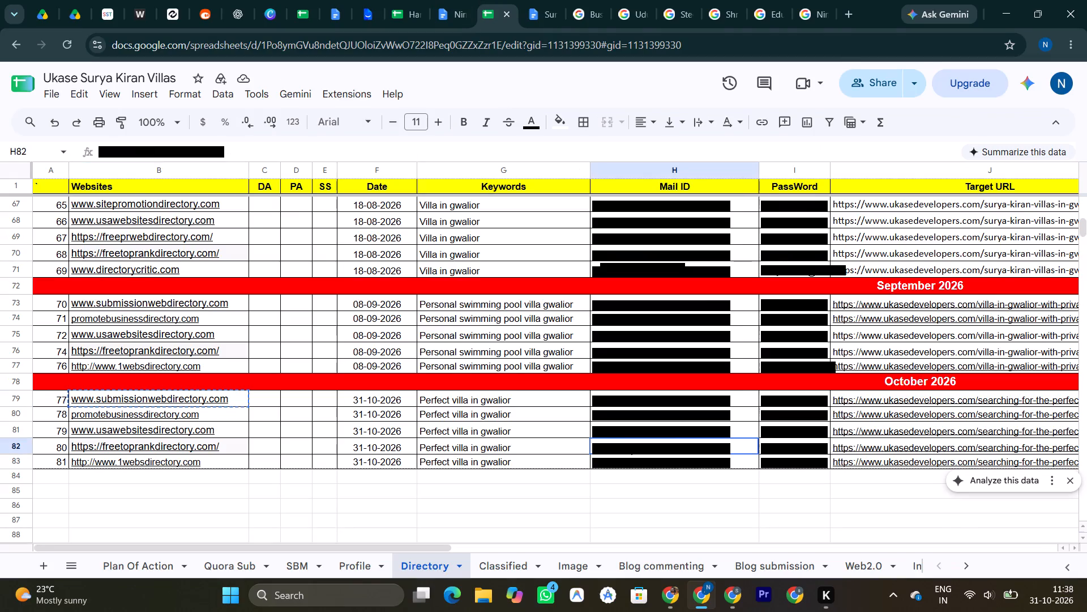
key("ctrl+c")
left_click(731, 594)
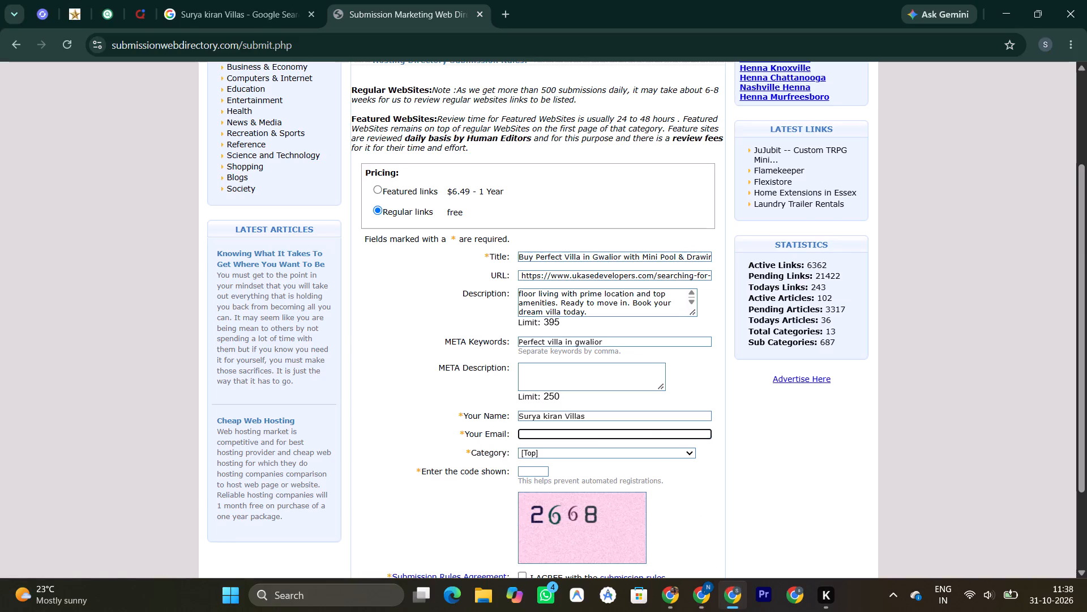
key("ctrl+v")
Set the form's Category to Real Estate & Property under Business & Economy.
left_click(550, 453)
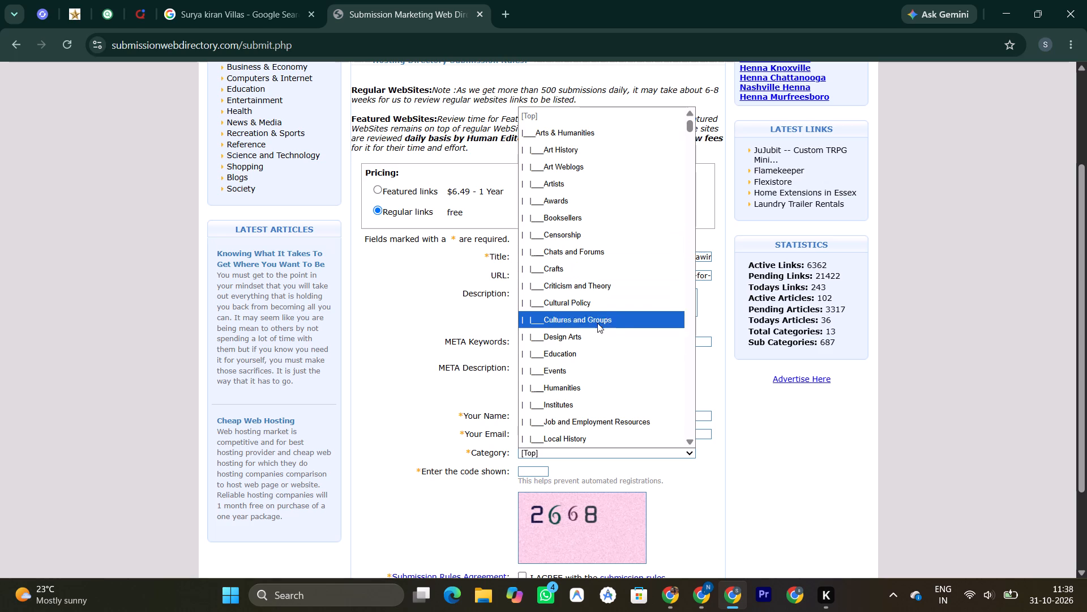
scroll(596, 337, "down", 1)
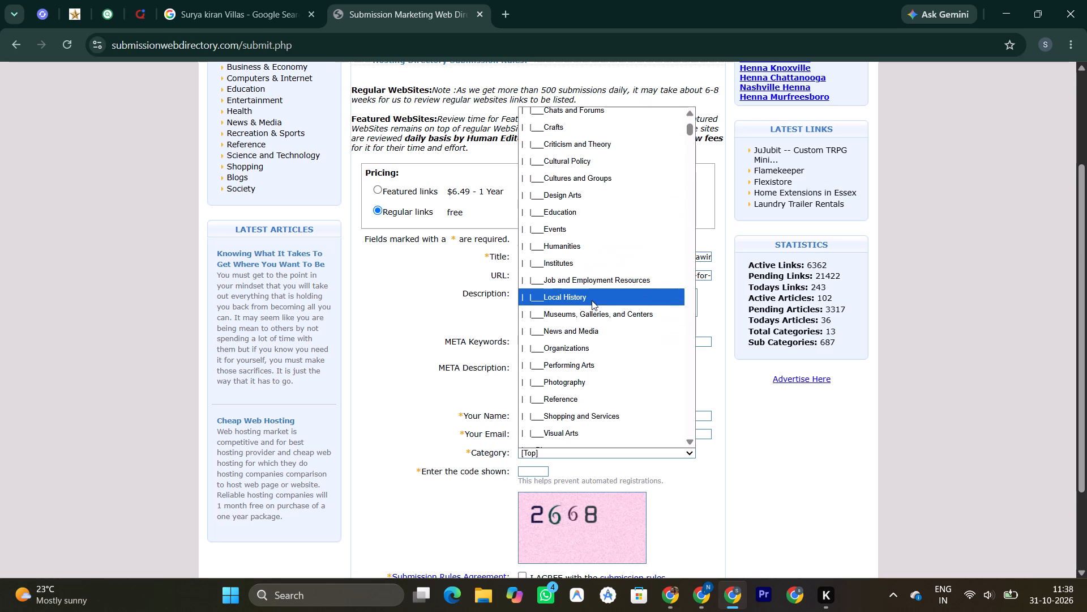
scroll(598, 352, "down", 1)
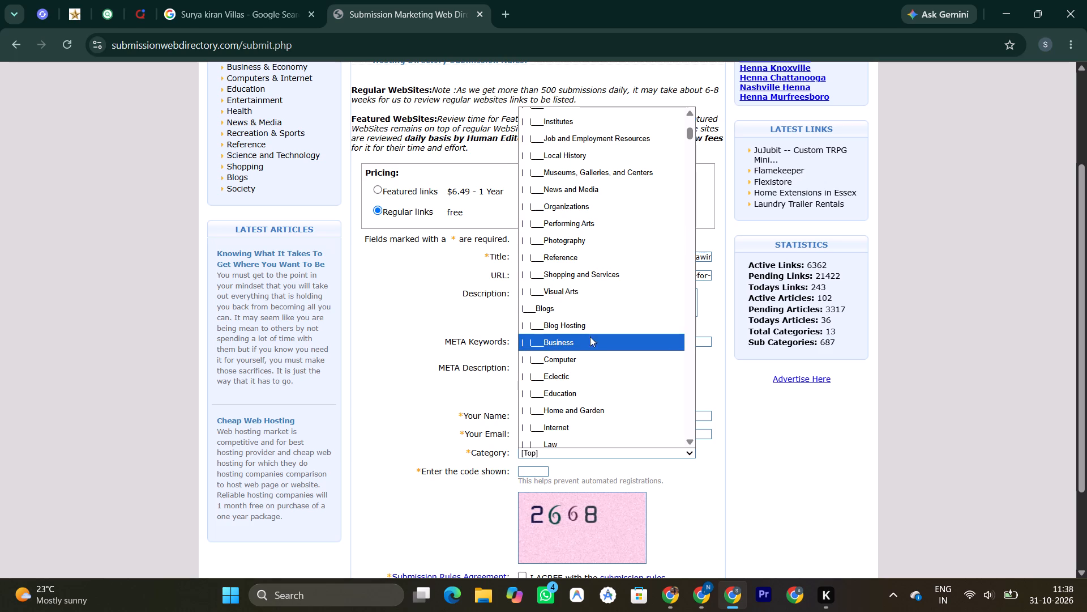
scroll(592, 345, "down", 2)
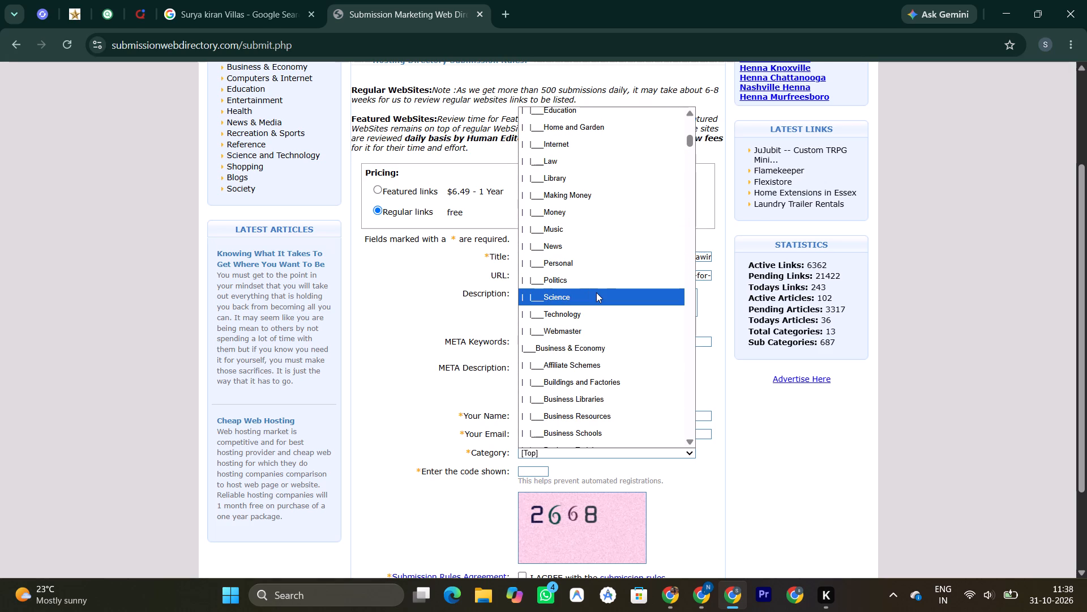
scroll(614, 299, "down", 1)
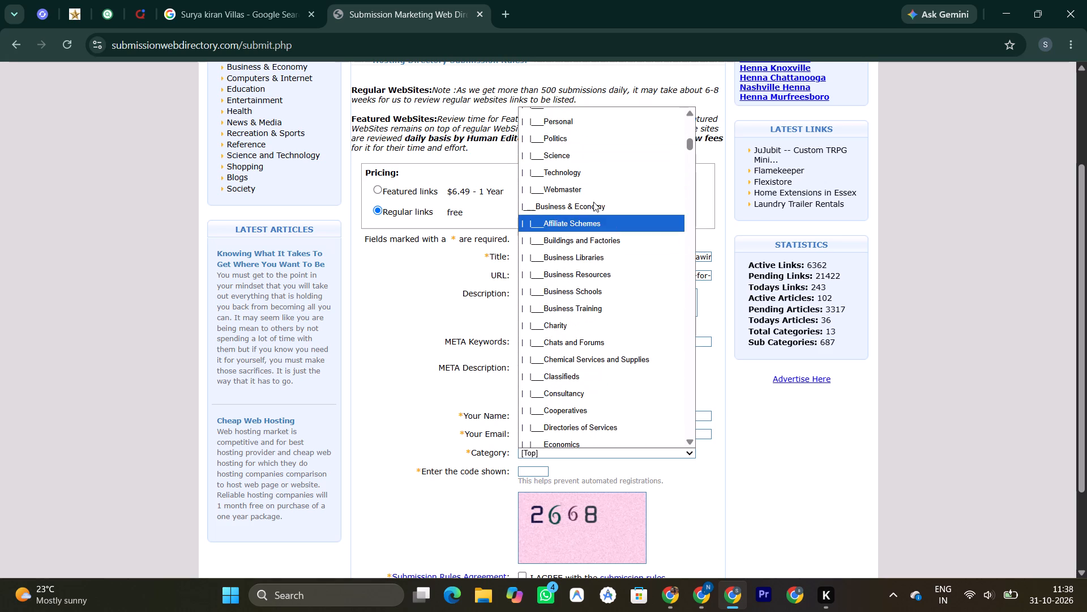
scroll(607, 272, "down", 1)
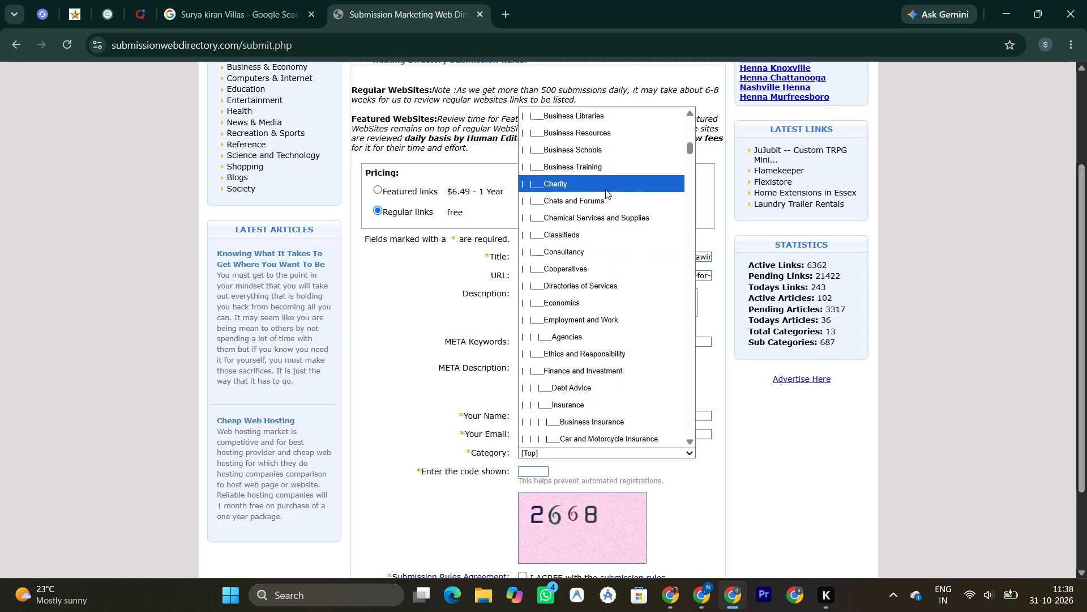
scroll(618, 266, "down", 1)
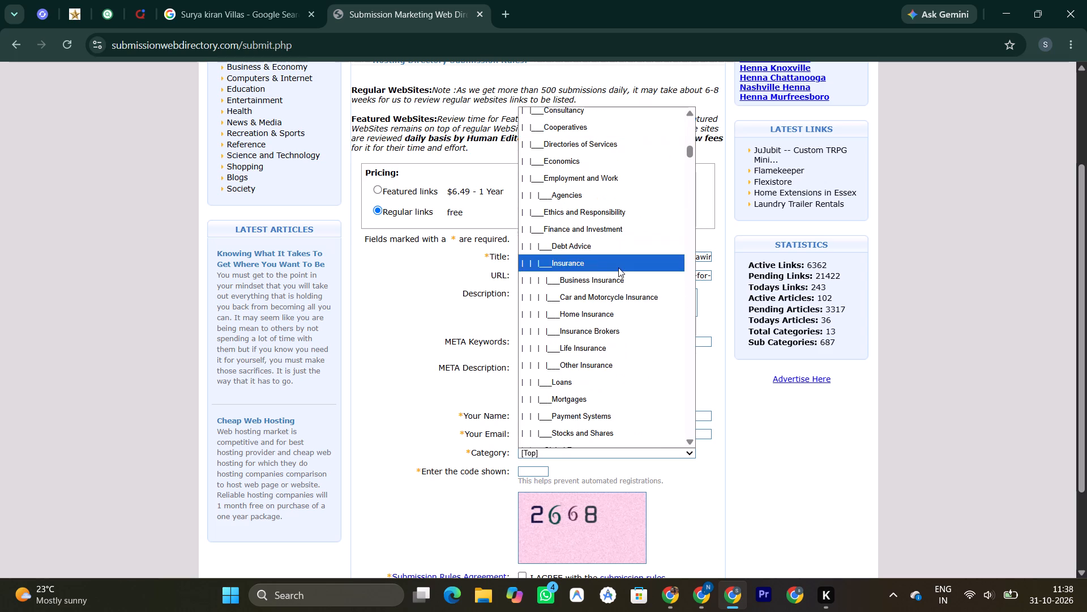
scroll(593, 249, "down", 2)
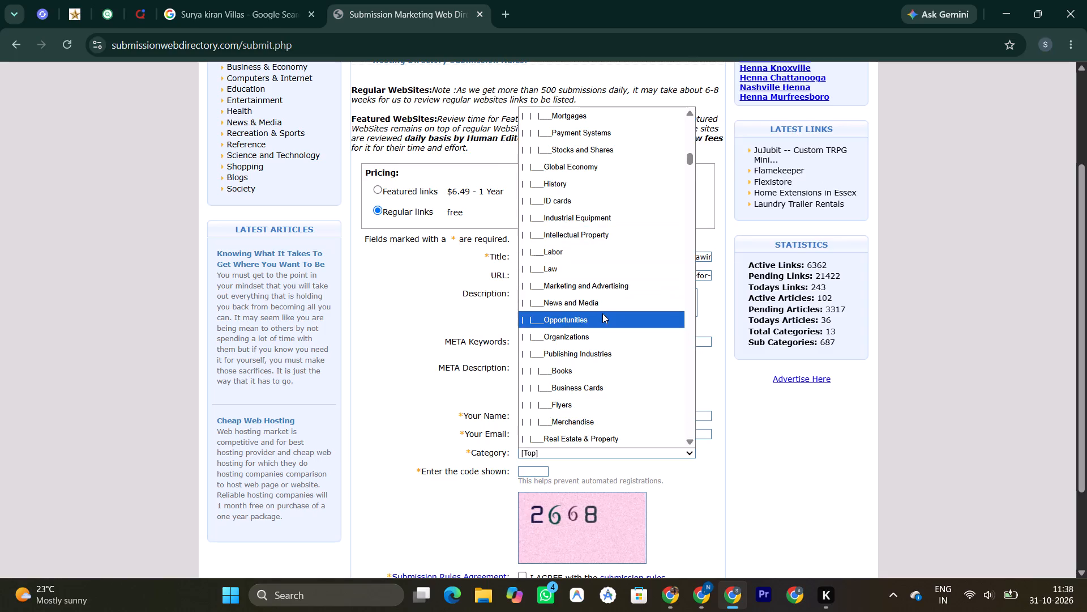
scroll(600, 313, "down", 1)
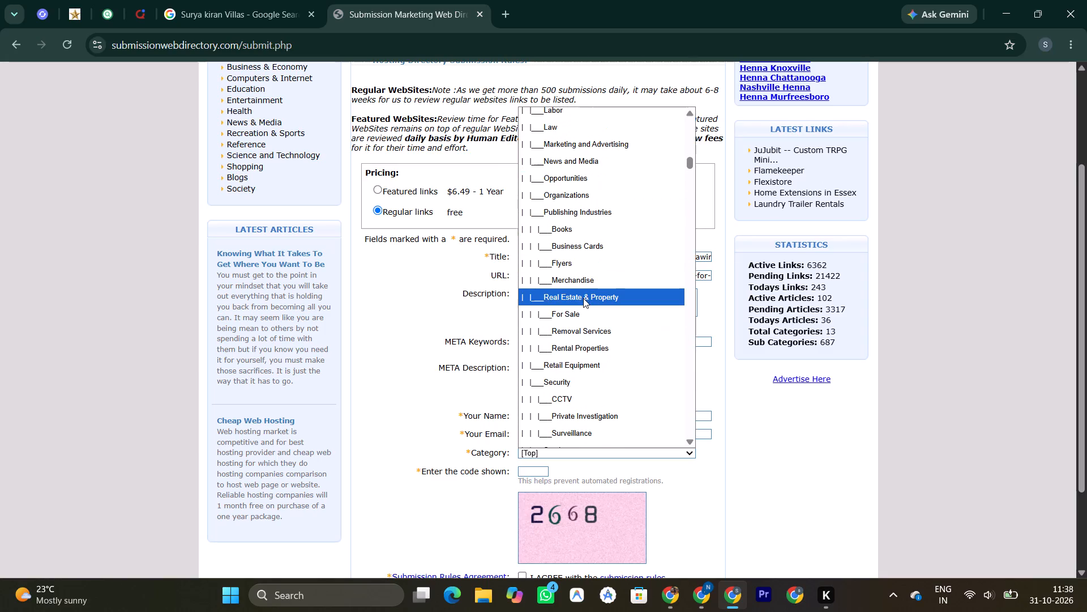
left_click(590, 296)
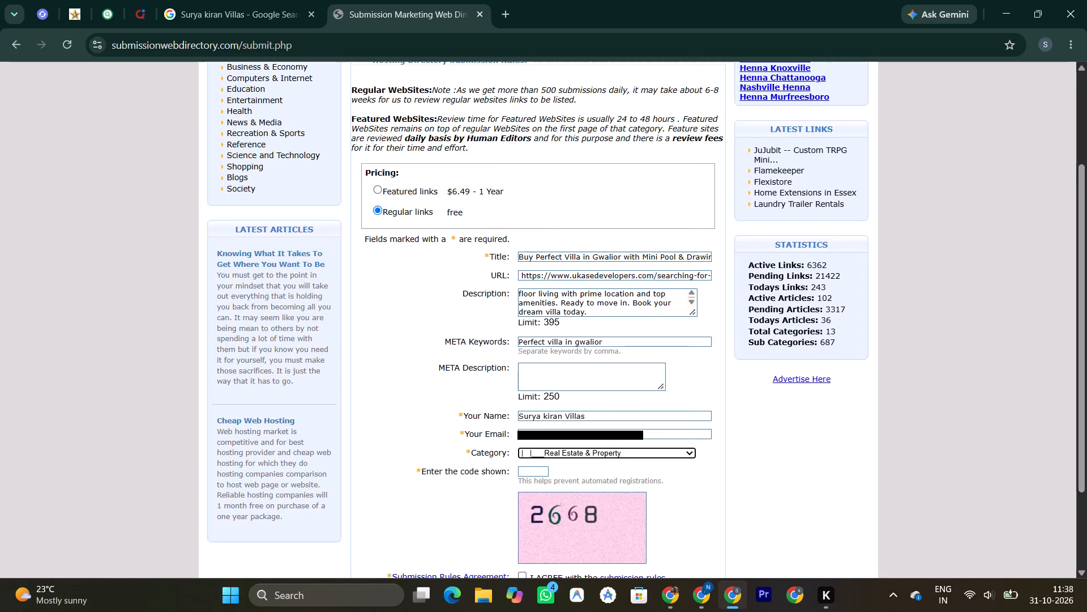
Enter the verification code shown in the form's captcha image.
scroll(596, 413, "down", 3)
left_click(532, 359)
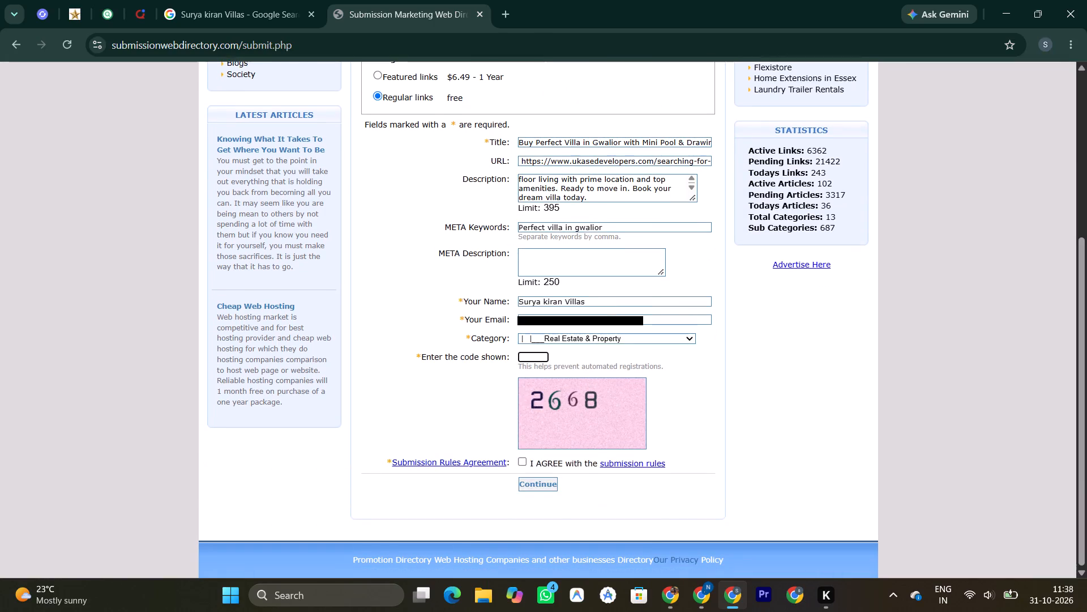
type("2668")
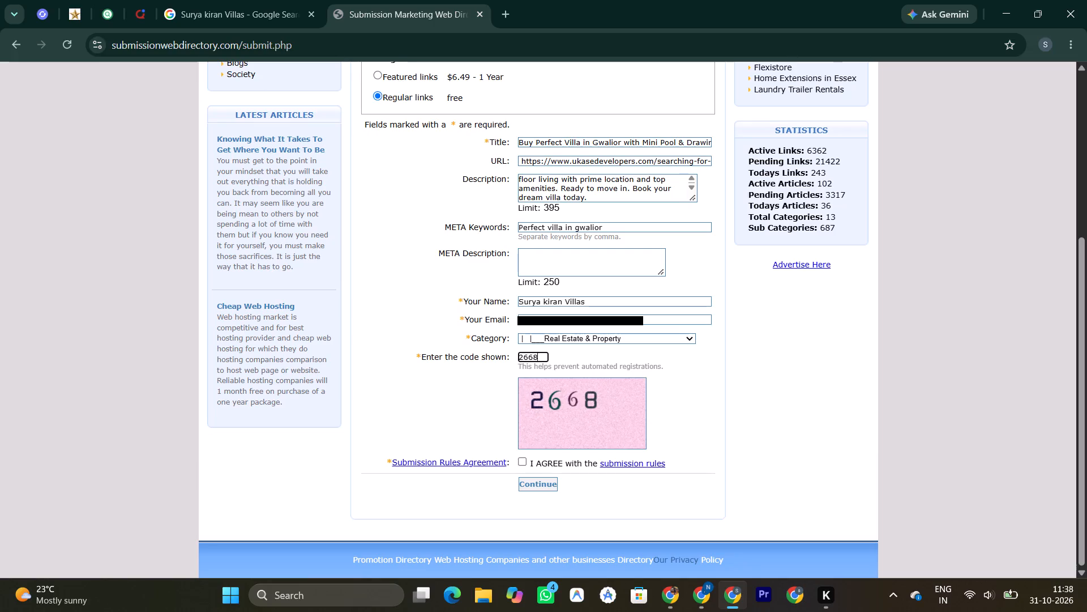
Agree to the submission rules and submit the link form.
left_click(519, 461)
left_click(541, 483)
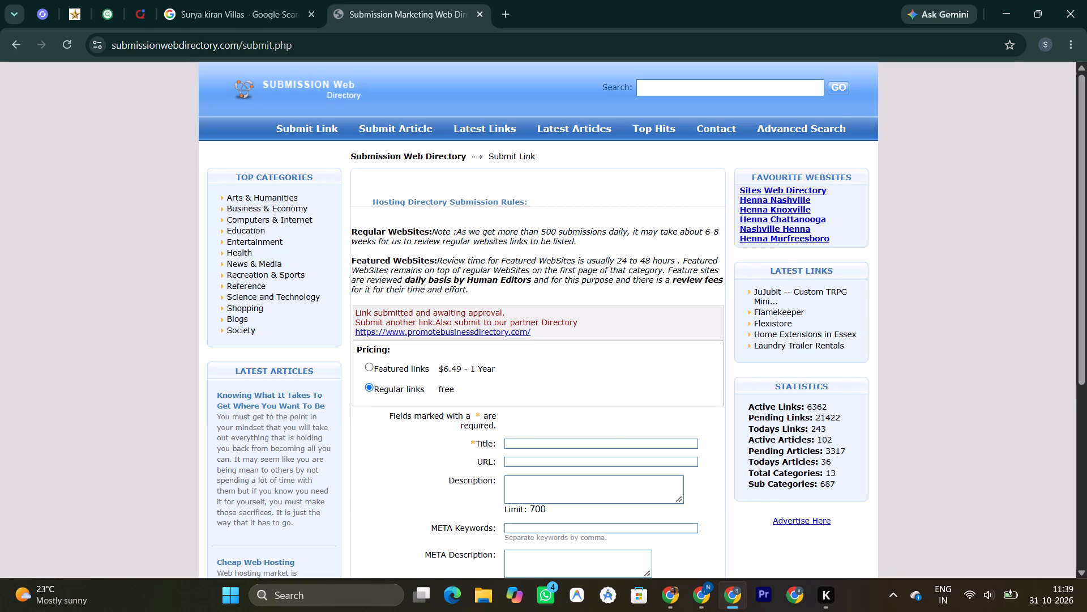
left_click(501, 44)
triple_click(544, 44)
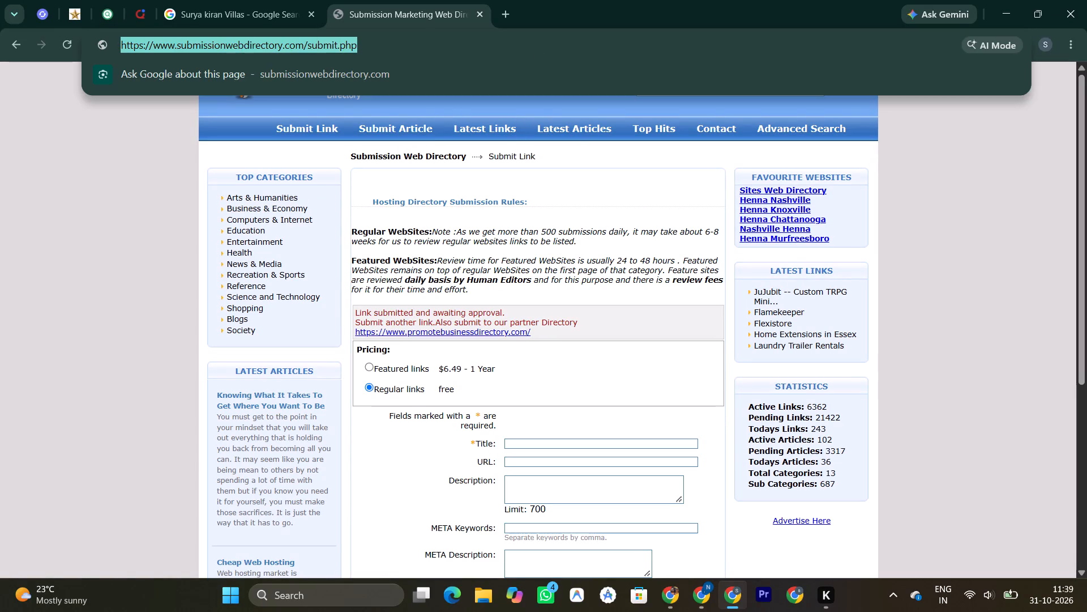
key("ctrl+c")
key("alt+Tab")
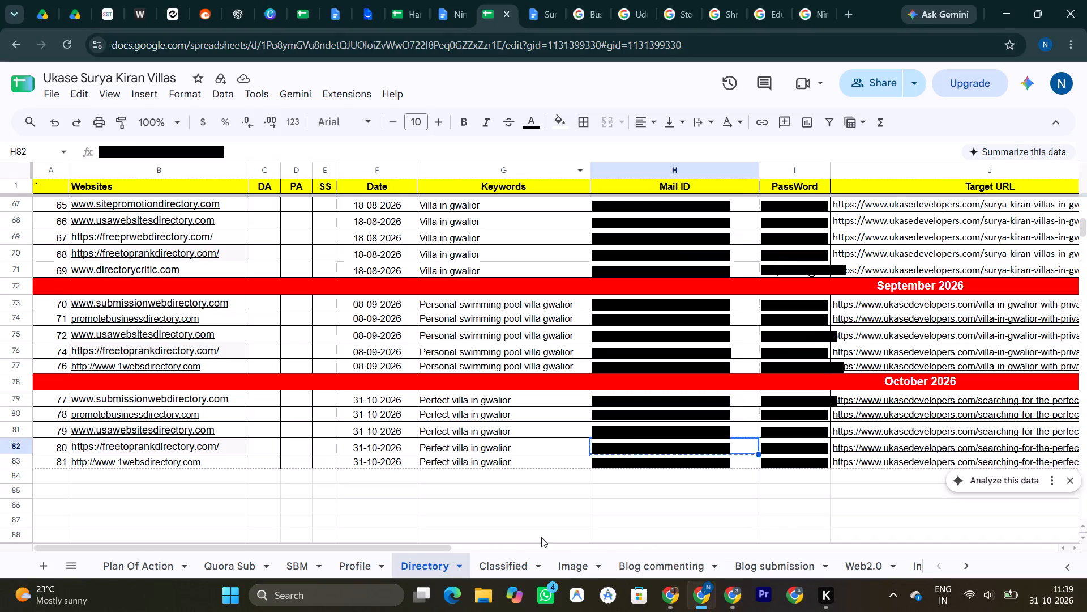
left_click_drag(434, 547, 704, 539)
left_click(627, 397)
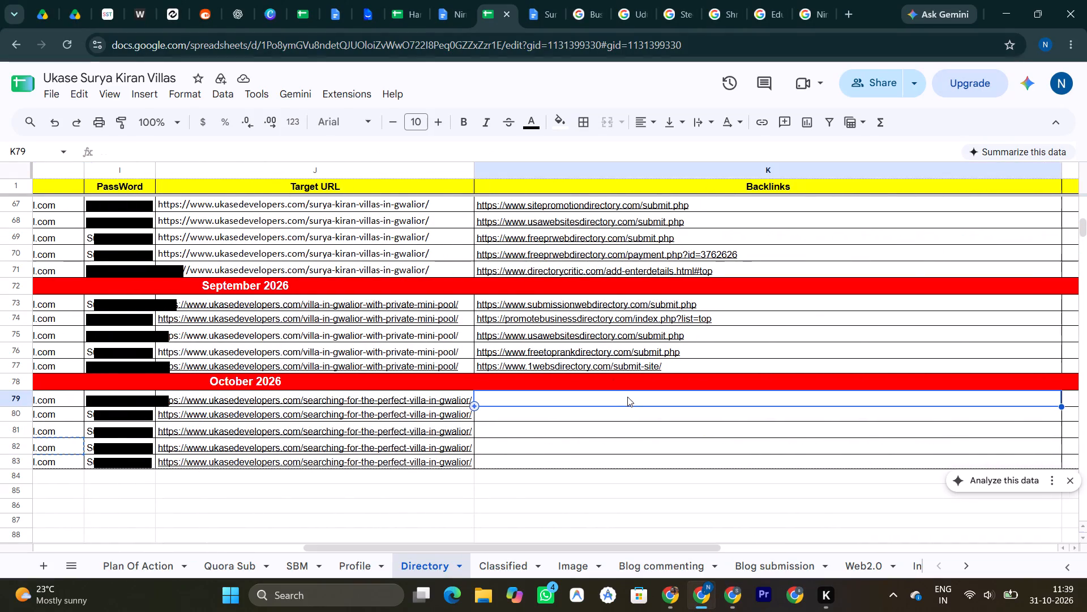
key("ctrl+v")
Open promotebusinessdirectory.com from its October 2026 row in the other browser window and close the finished submissionwebdirectory.com page.
left_click_drag(691, 550, 499, 550)
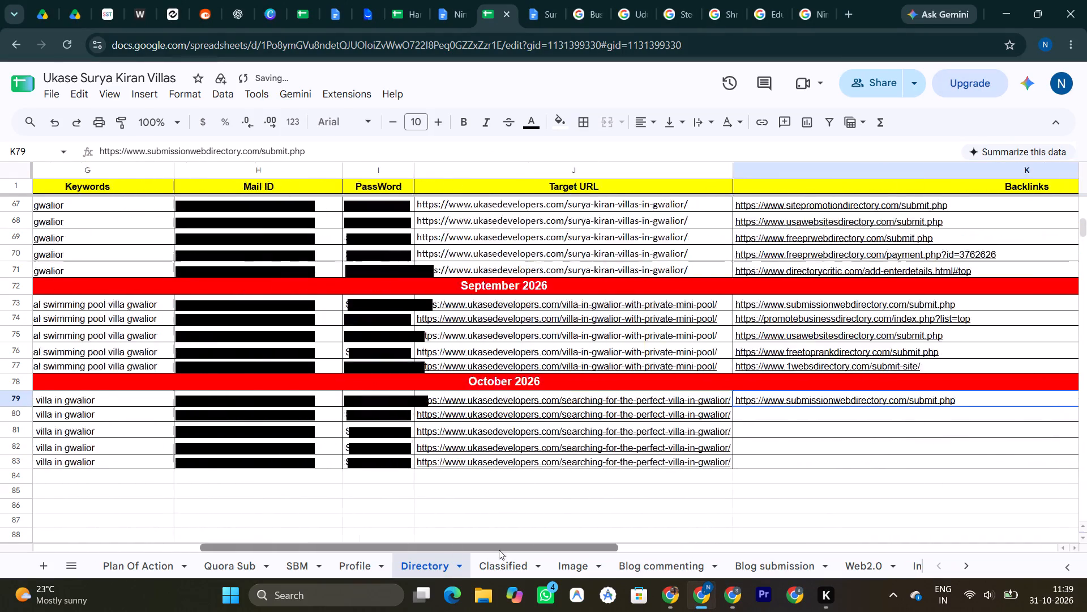
left_click_drag(499, 550, 294, 542)
left_click(237, 412)
key("ctrl+c")
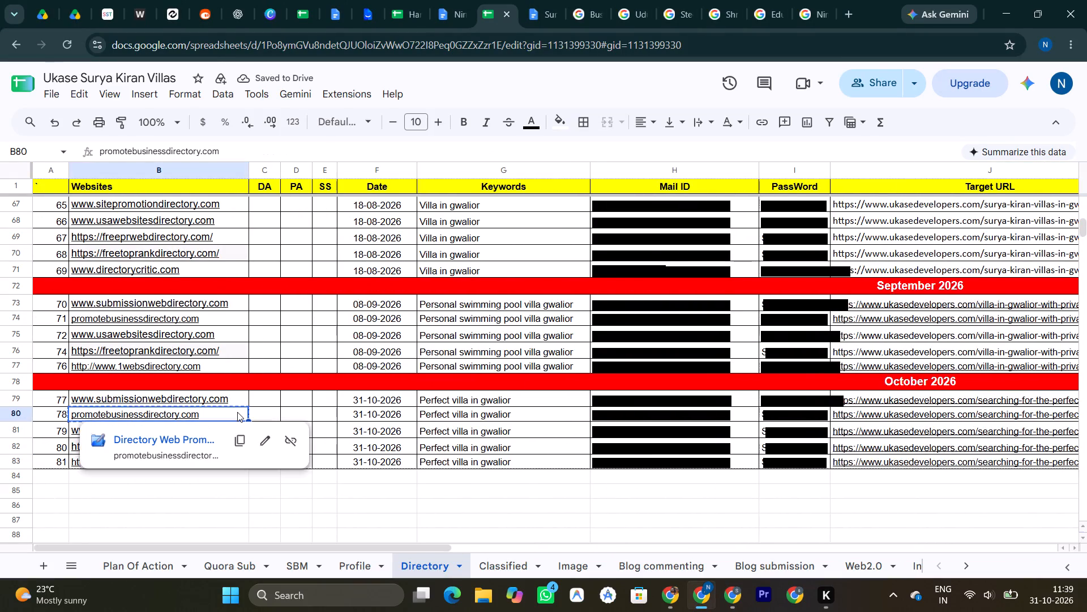
key("alt+Tab")
left_click(513, 2)
key("ctrl+v")
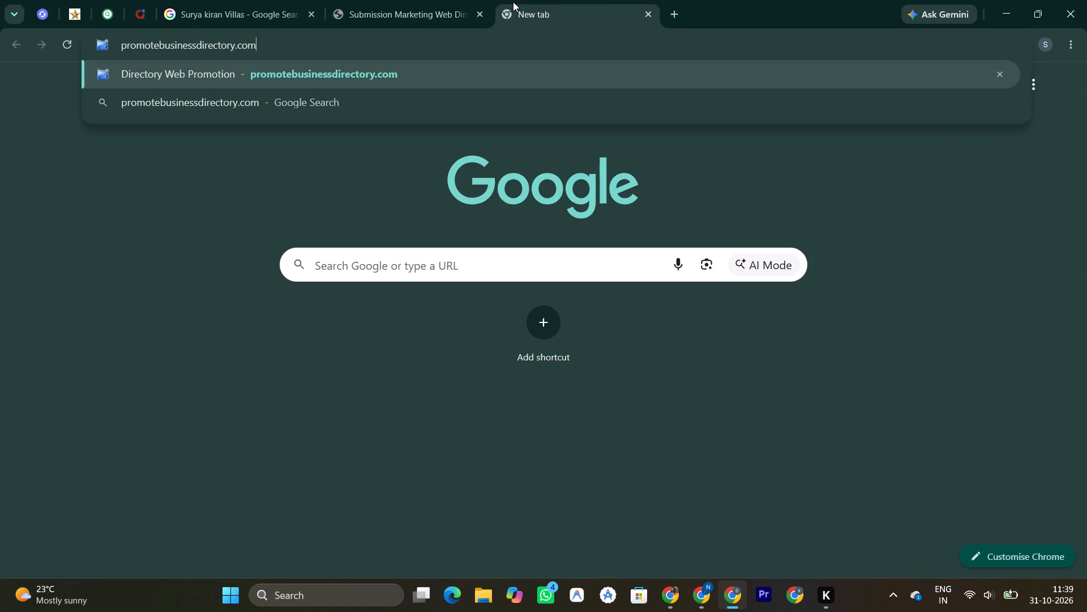
key("Return")
left_click(481, 0)
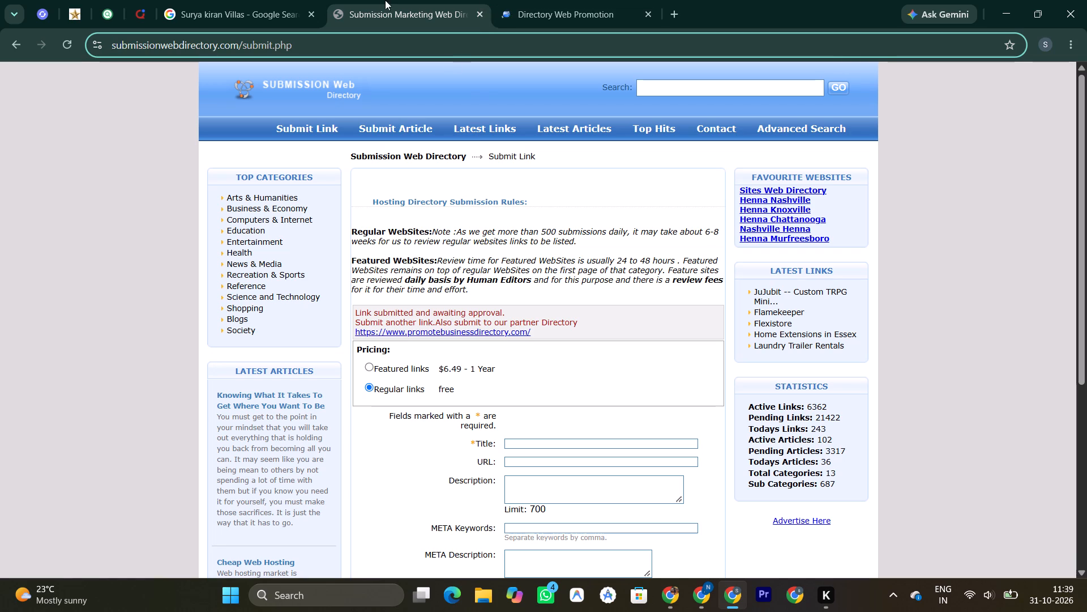
left_click(480, 16)
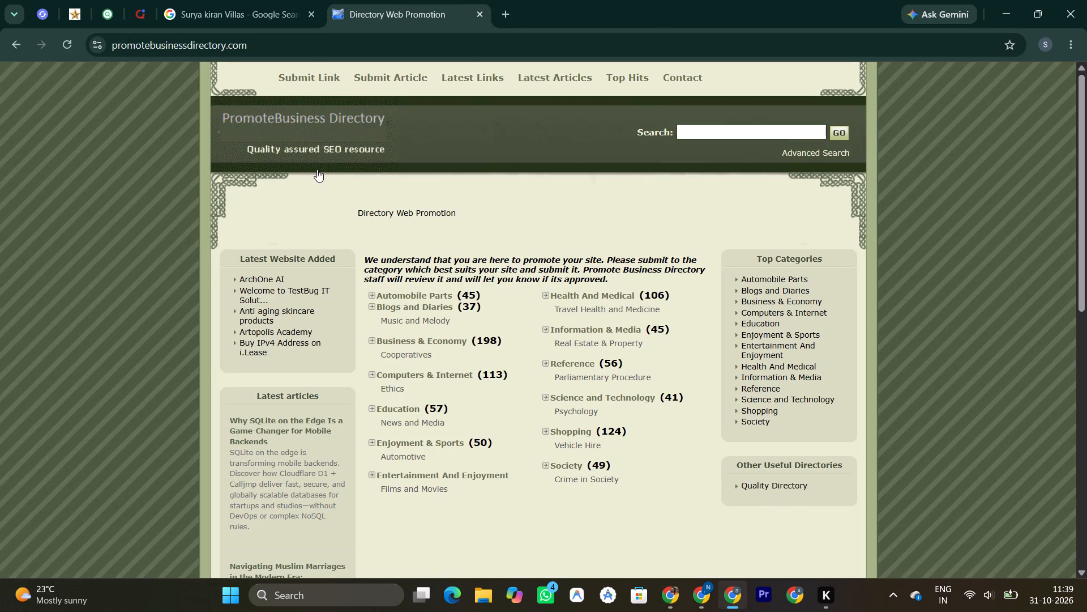
Start a link submission on PromoteBusiness Directory with the category Property and Real Estate and proceed to step two.
left_click(337, 80)
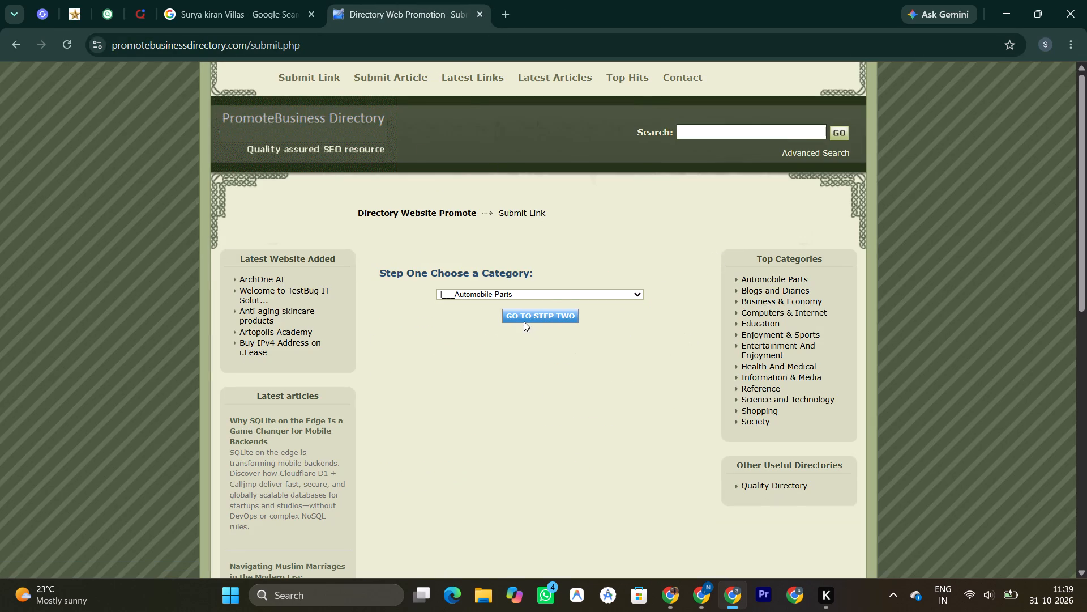
left_click(565, 291)
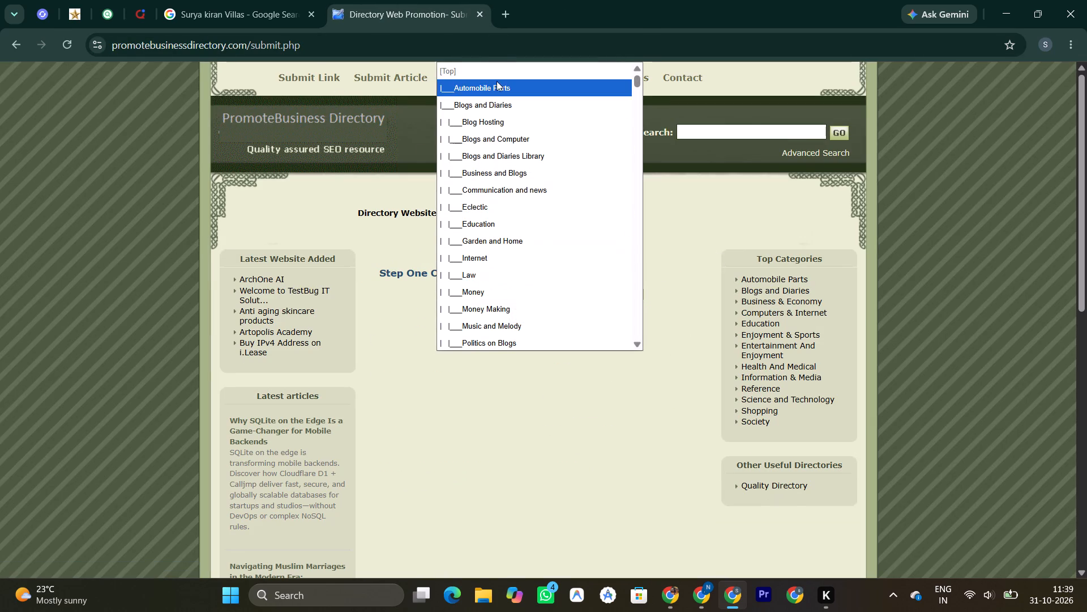
scroll(495, 261, "down", 3)
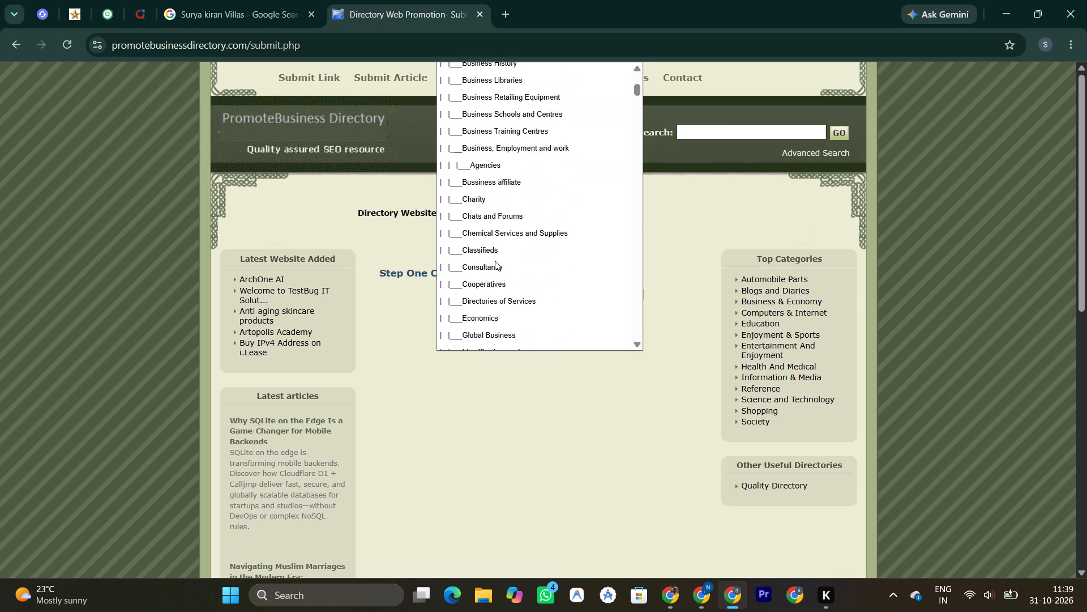
scroll(495, 261, "down", 2)
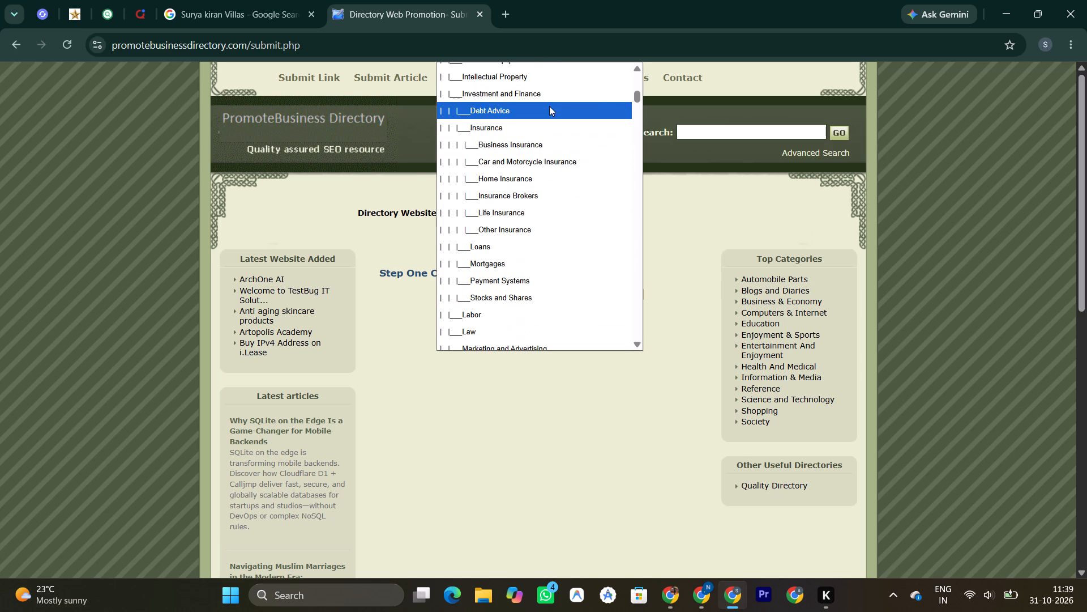
scroll(523, 246, "down", 1)
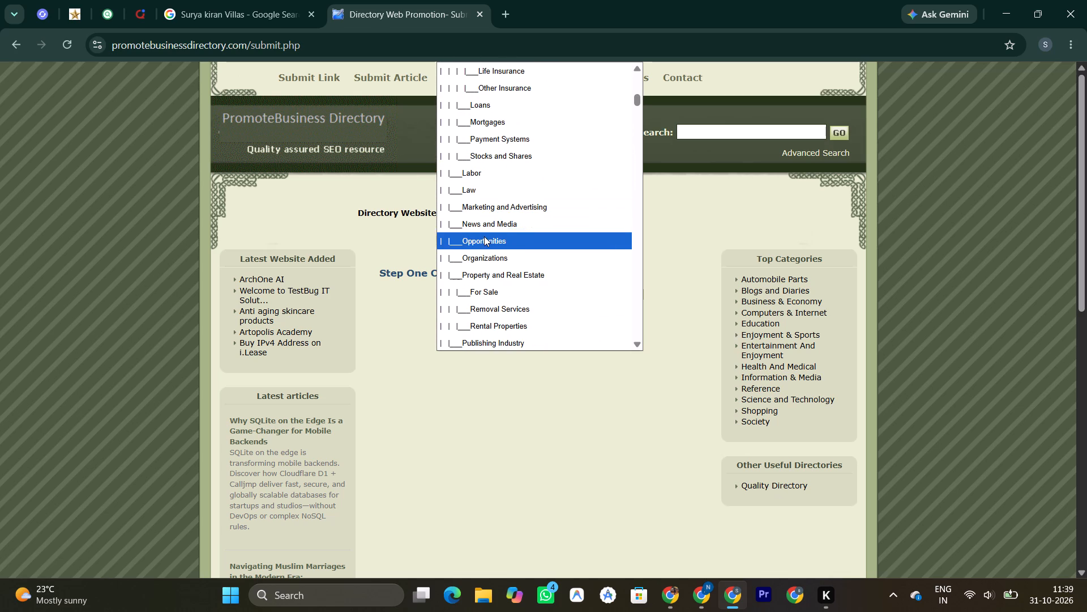
left_click(512, 270)
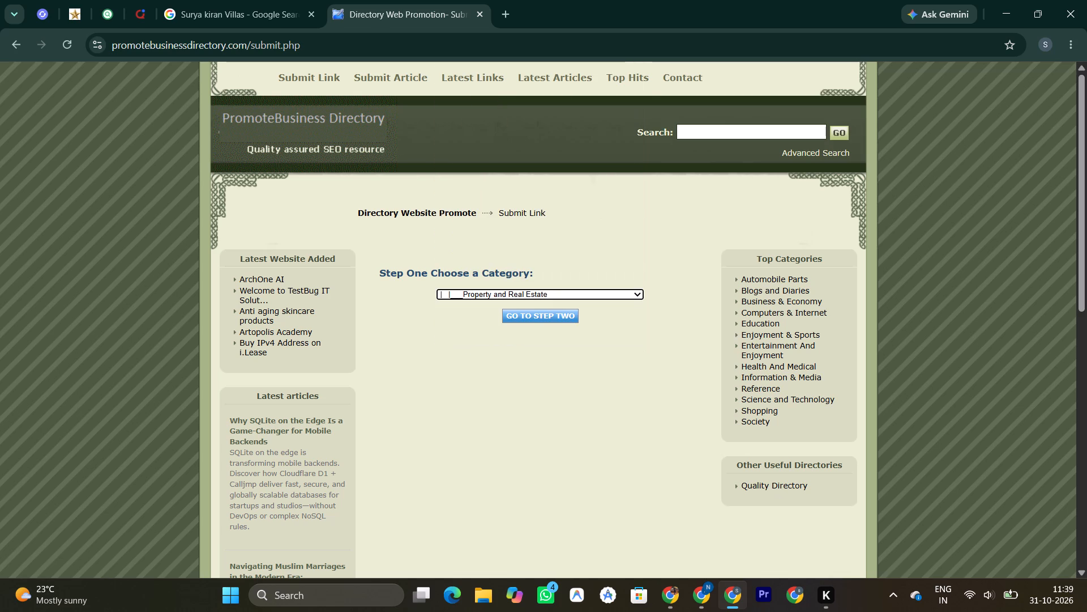
left_click(563, 318)
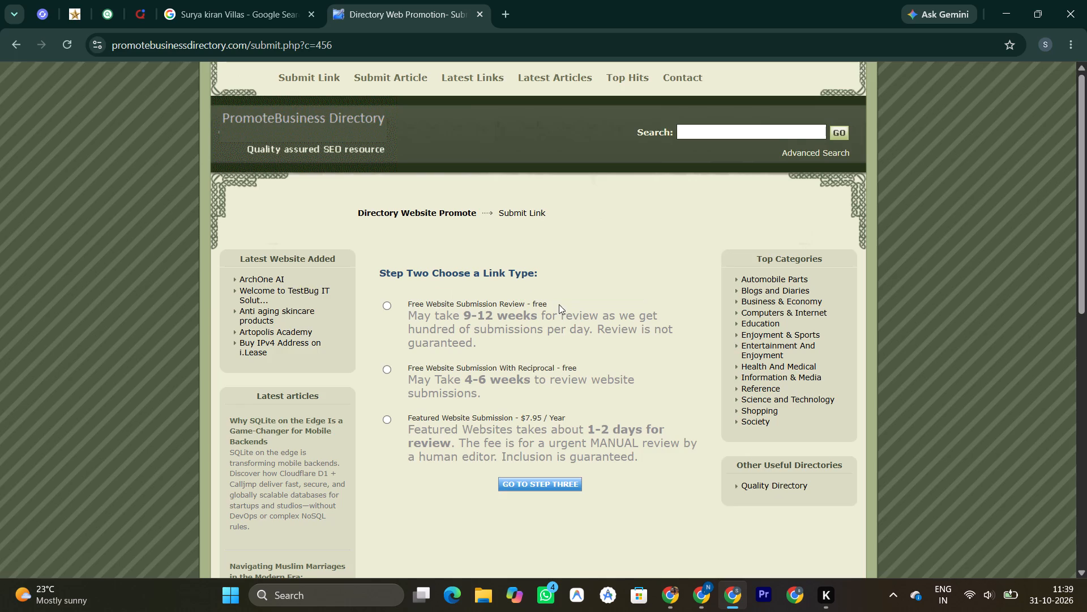
Choose the free Website Submission Review link type and proceed to step three.
scroll(491, 303, "down", 2)
scroll(446, 330, "up", 1)
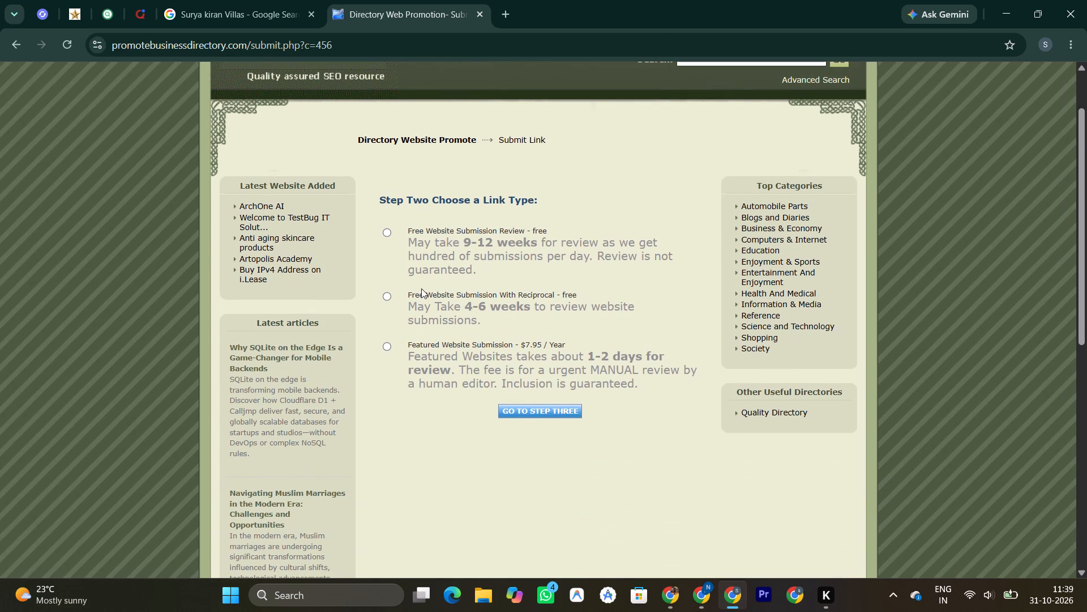
left_click(386, 235)
left_click(570, 416)
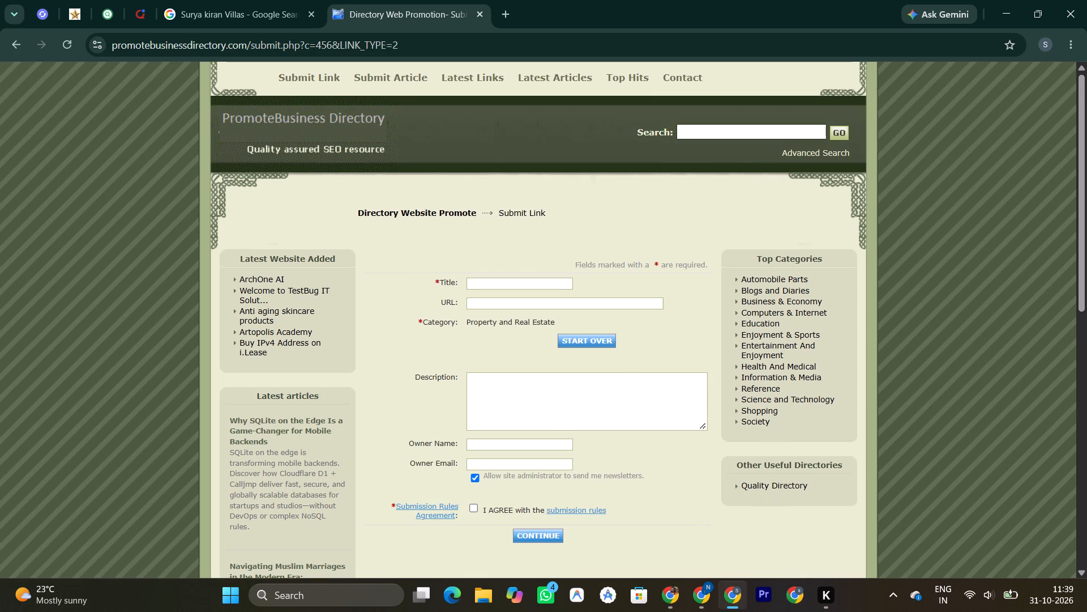
Fill the form's Title with the content document's directory submission title, "Buy Perfect Villa in Gwalior with Mini Pool & Drawing Room".
left_click(483, 282)
key("alt+Tab")
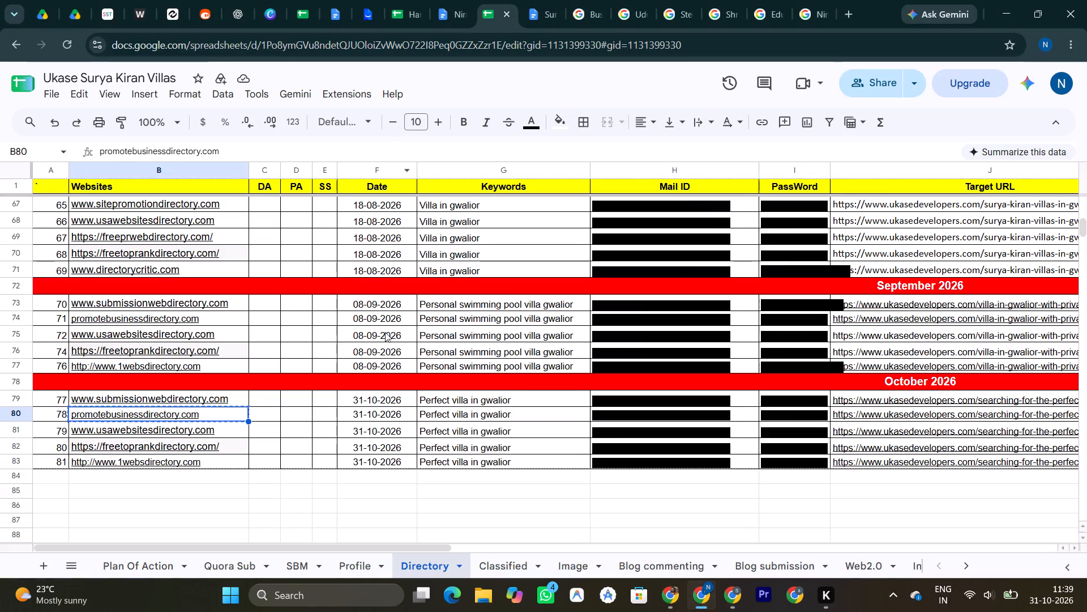
left_click(545, 0)
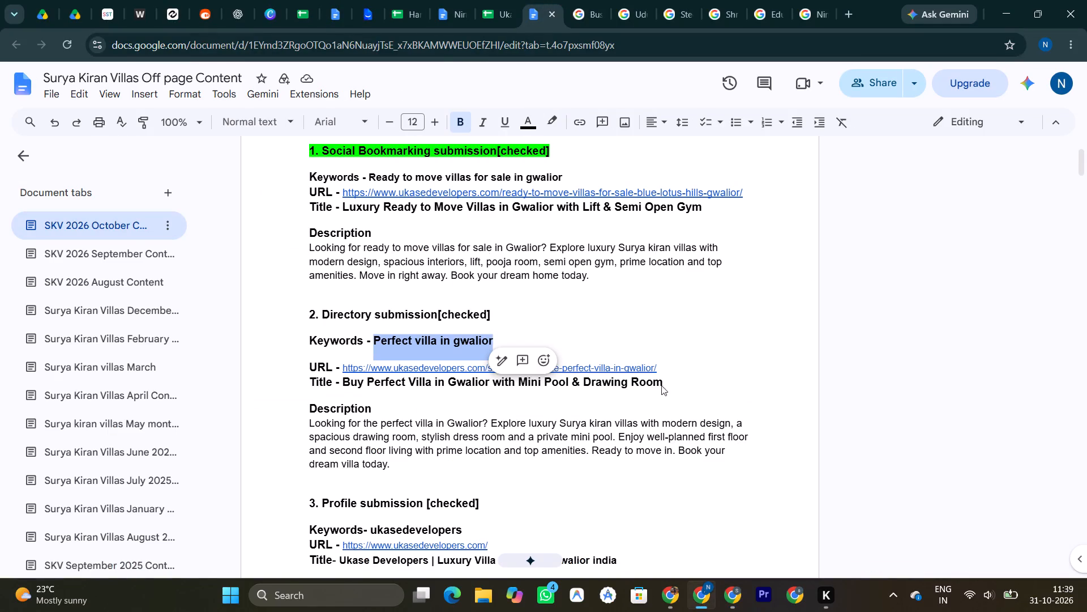
left_click_drag(669, 382, 343, 389)
key("ctrl+c")
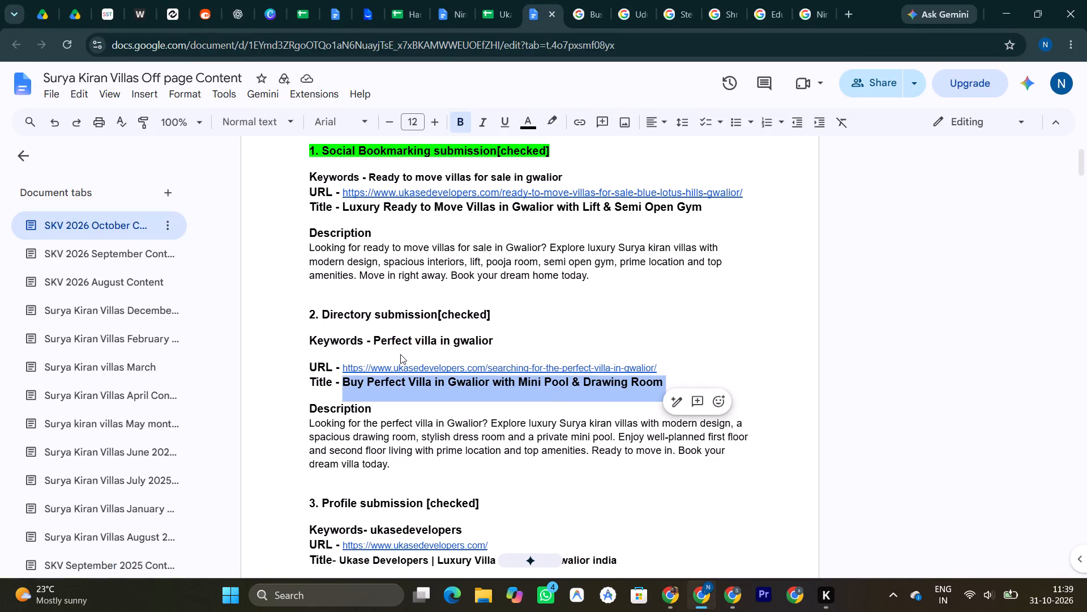
key("alt+Tab")
key("ctrl+v")
key("alt+Tab")
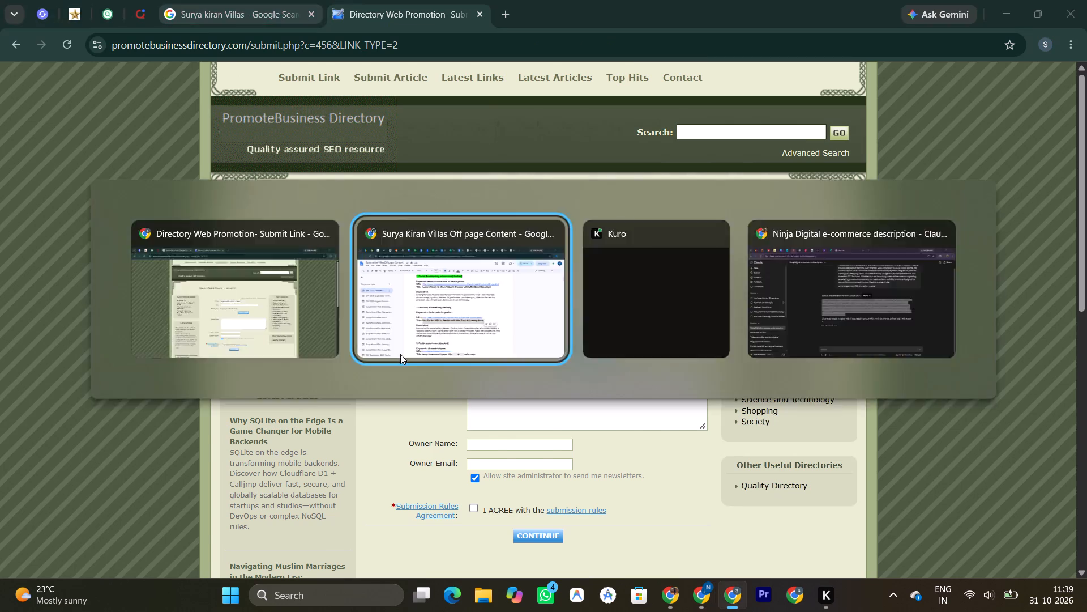
left_click_drag(659, 365, 343, 371)
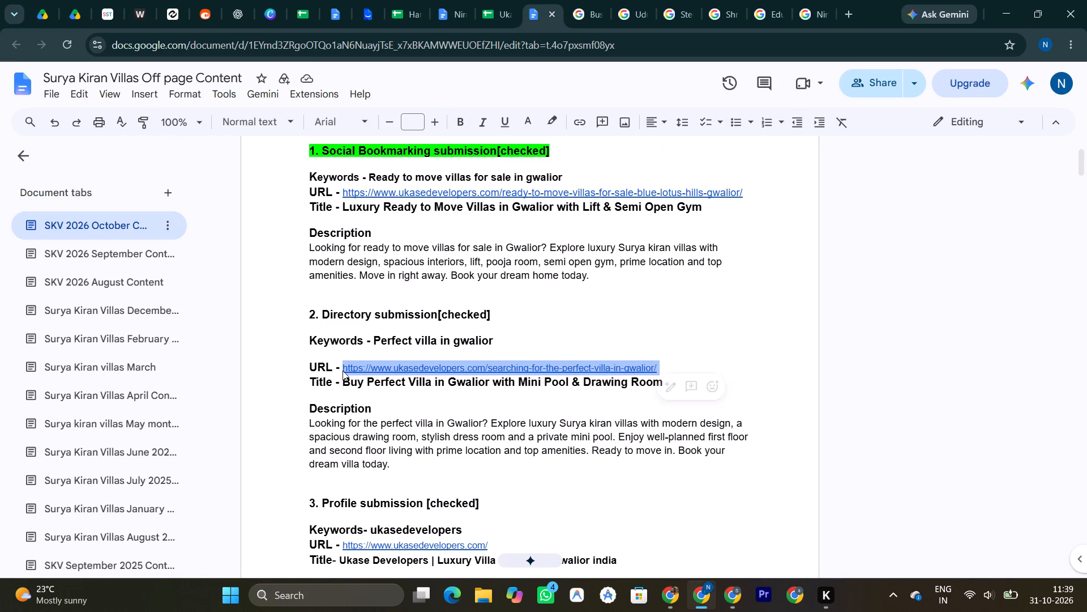
key("ctrl+c")
key("alt+Tab")
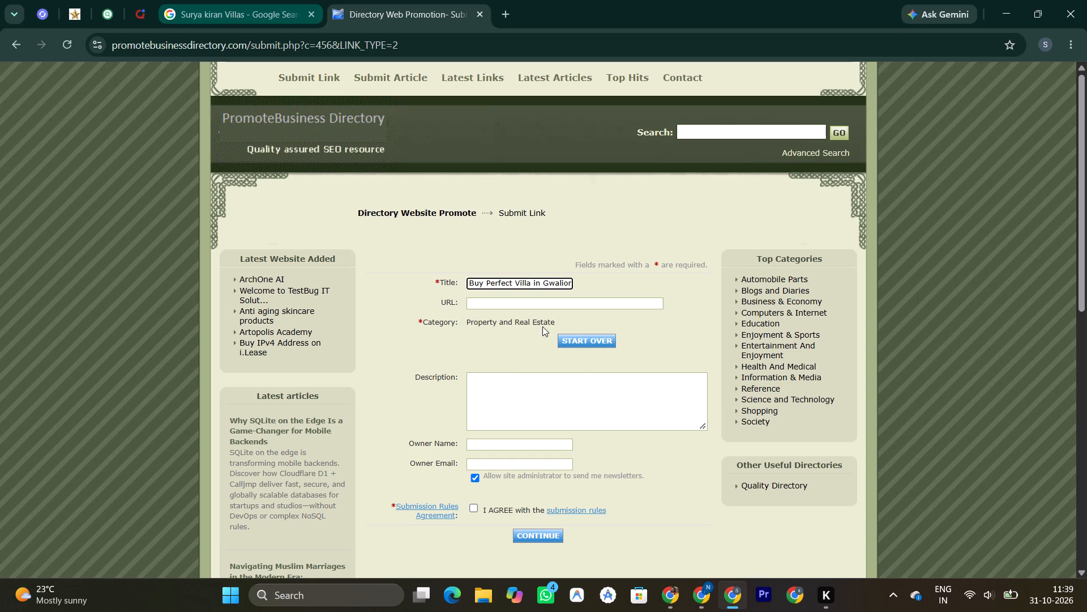
left_click(534, 301)
key("ctrl+v")
Fill the form's Description with the document's directory submission paragraph about the perfect villa in Gwalior, without a trailing blank line.
left_click(525, 381)
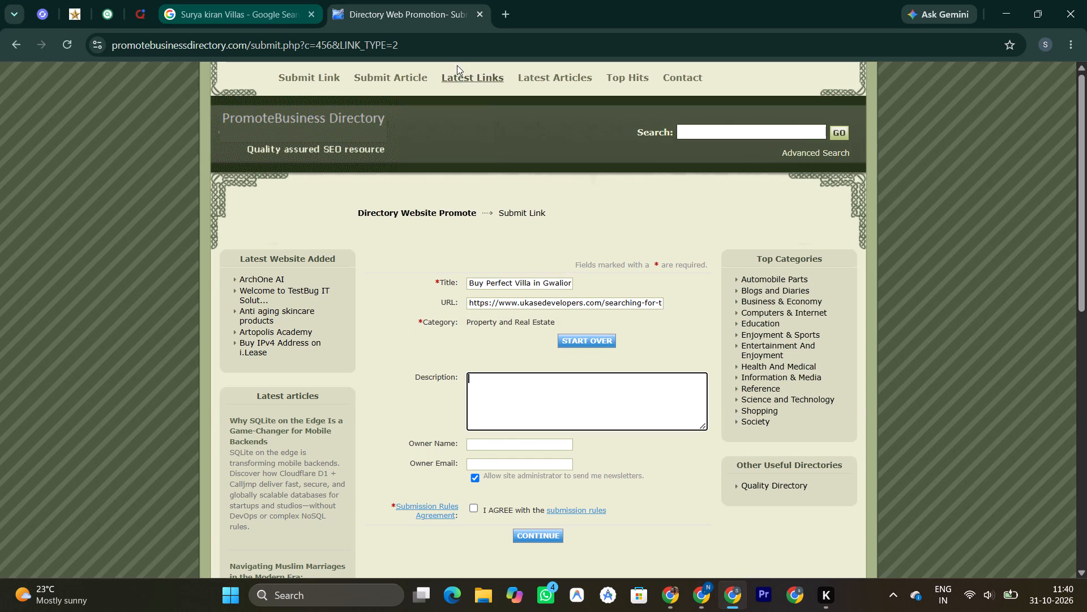
key("alt+Tab")
left_click_drag(302, 424, 415, 460)
key("ctrl+c")
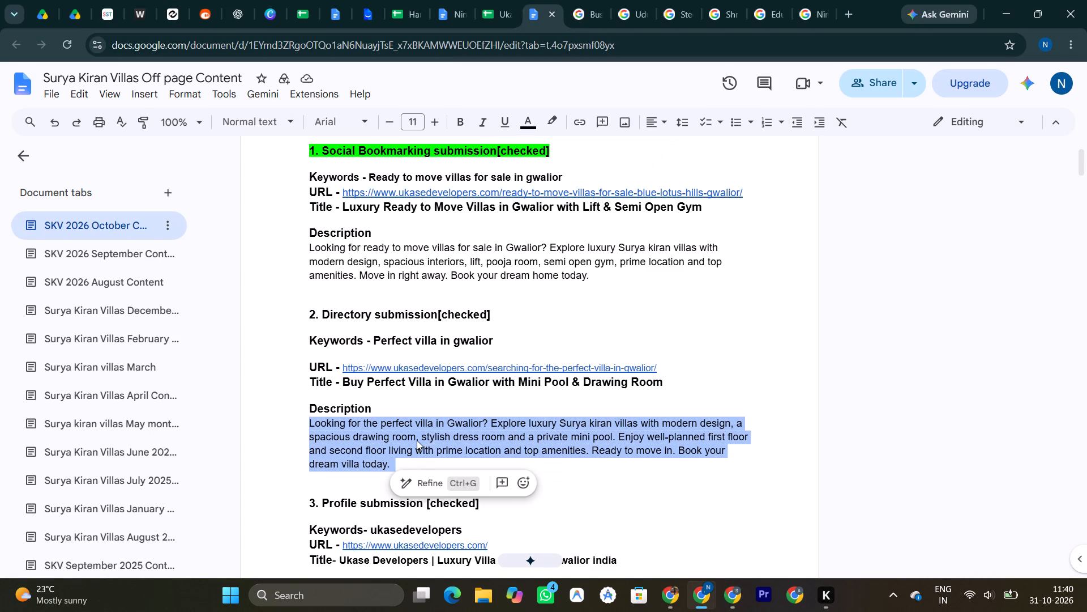
key("alt+Tab")
key("ctrl+v")
scroll(480, 316, "down", 3)
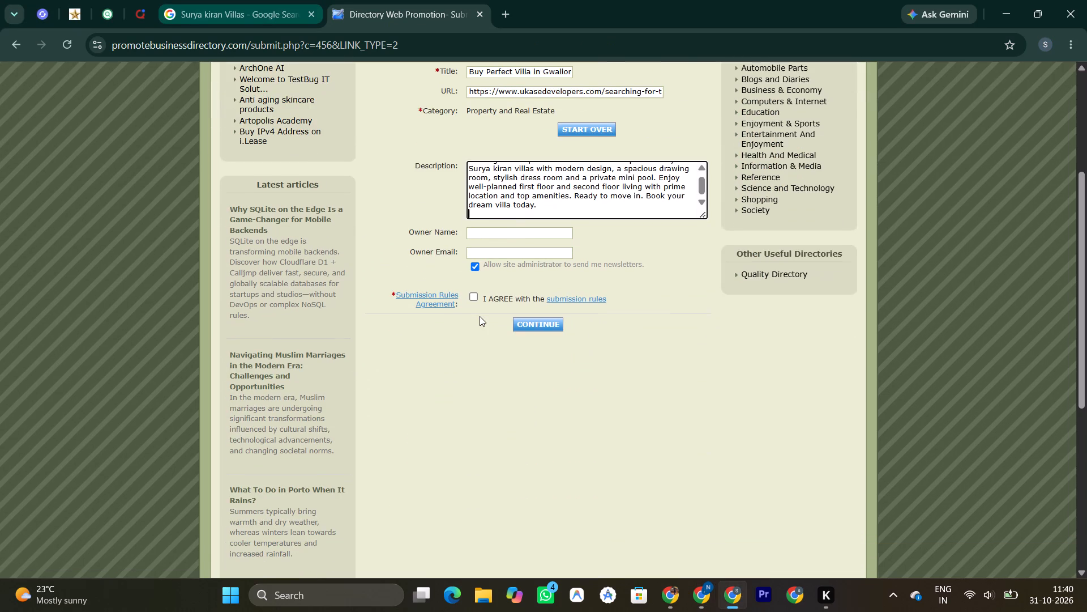
key("BackSpace")
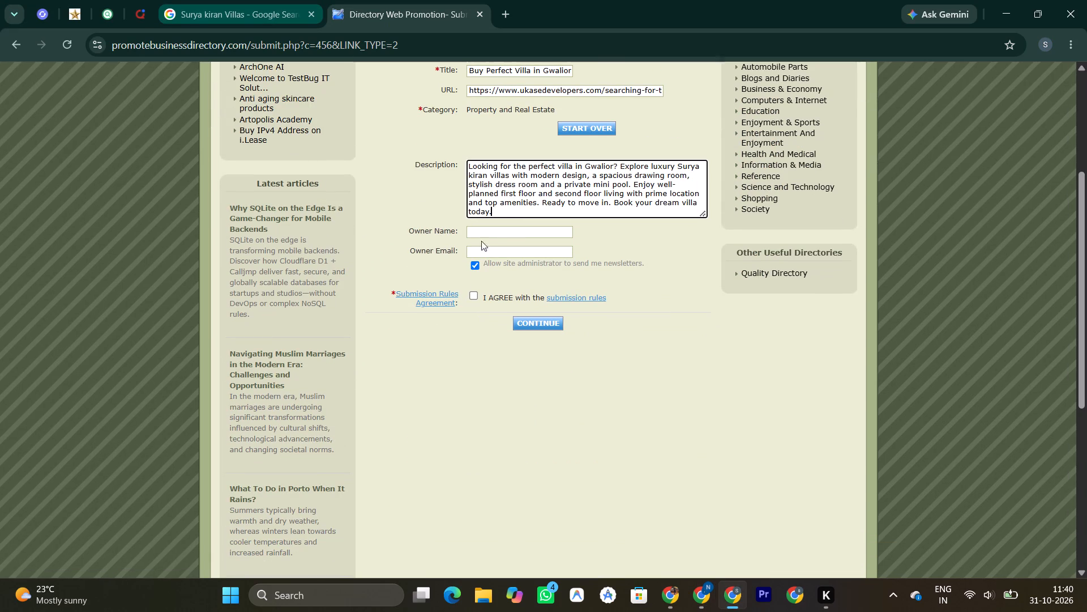
Enter the owner's full name in the form's Owner Name field.
left_click(485, 233)
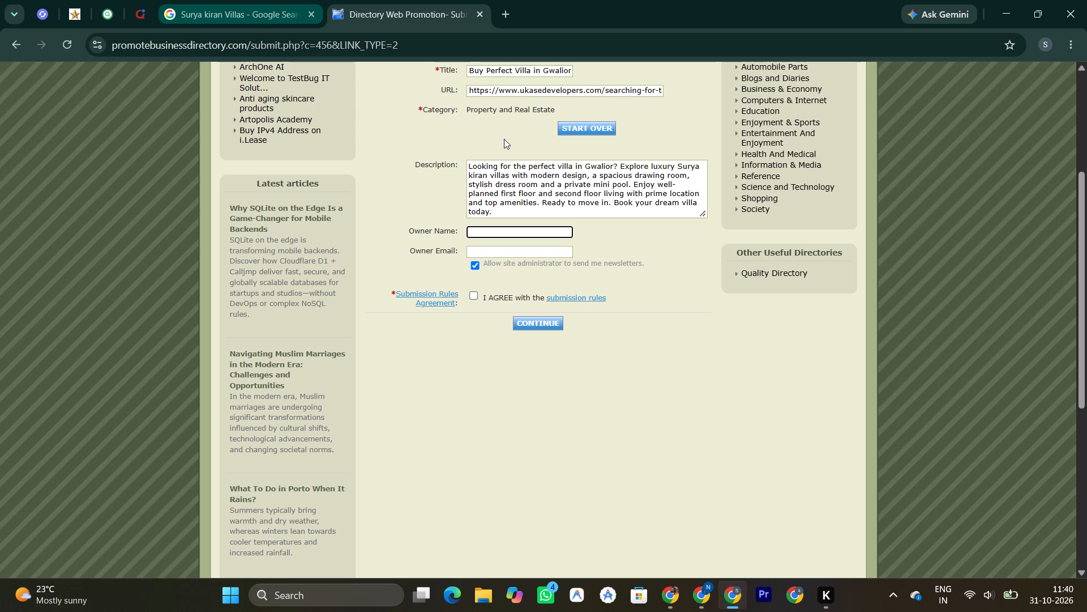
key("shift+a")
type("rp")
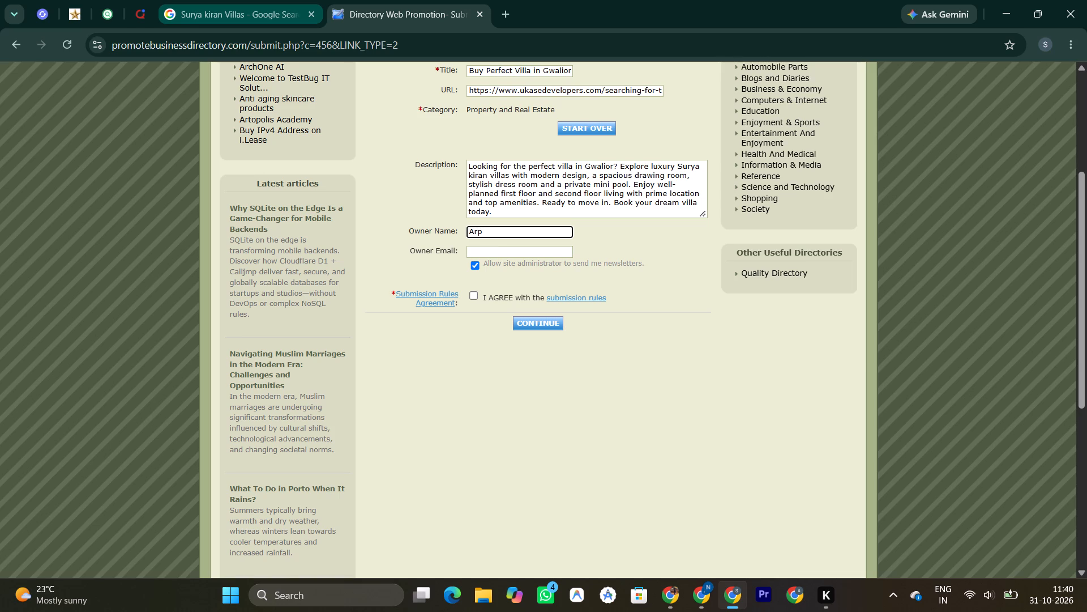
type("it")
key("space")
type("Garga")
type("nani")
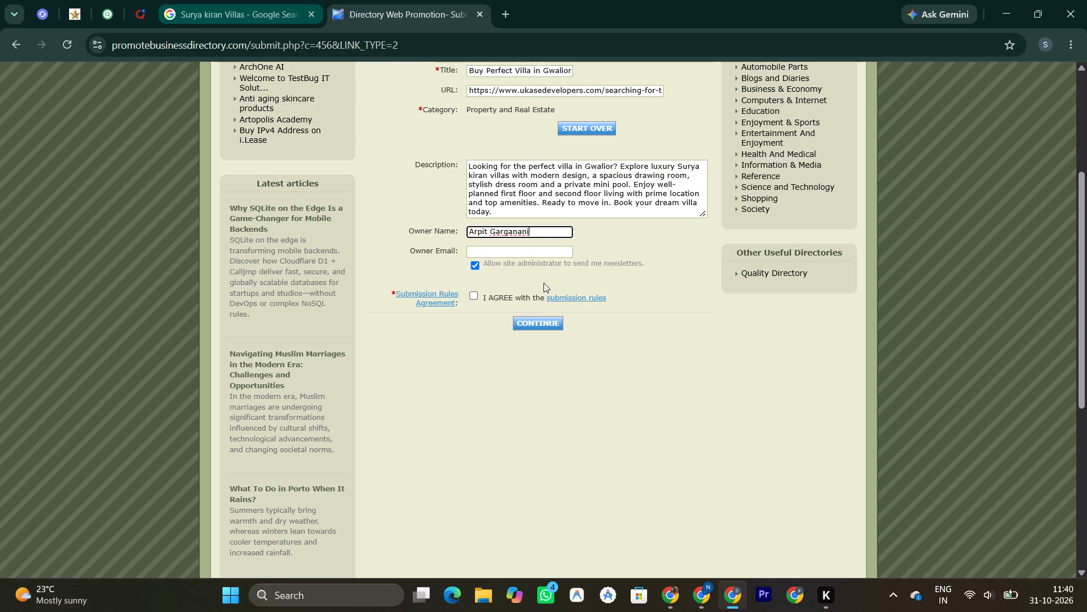
Search Google for the owner's name in a new tab of the content document's browser window.
left_click(709, 593)
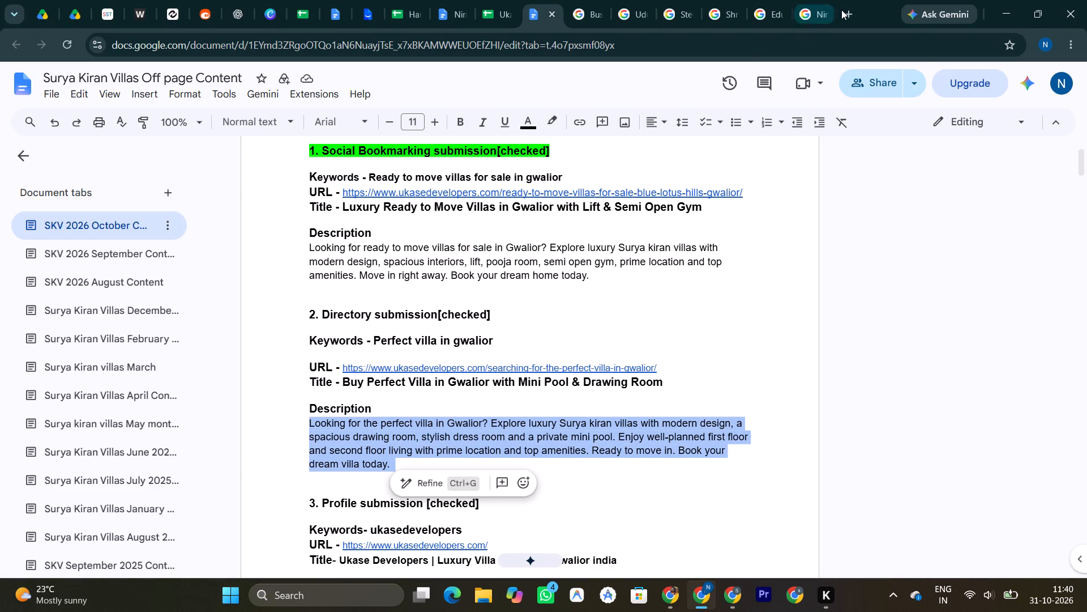
left_click(841, 10)
left_click(534, 274)
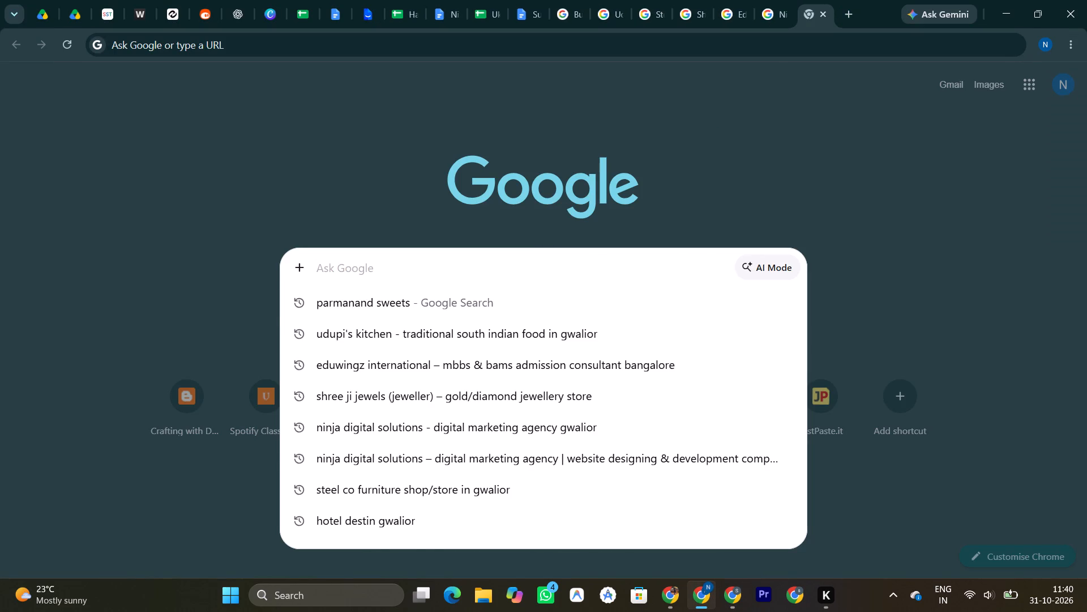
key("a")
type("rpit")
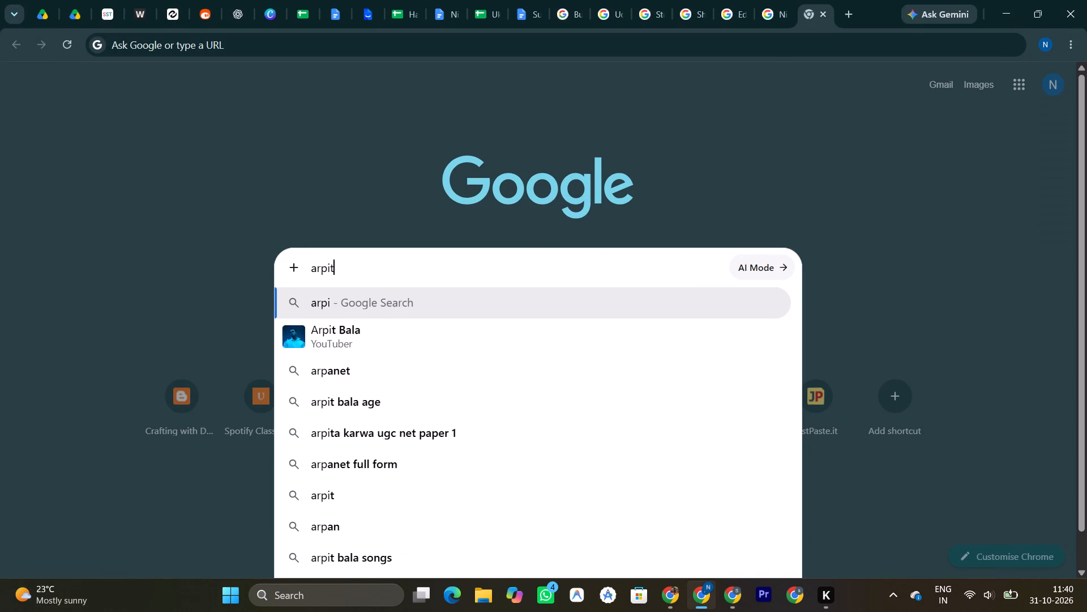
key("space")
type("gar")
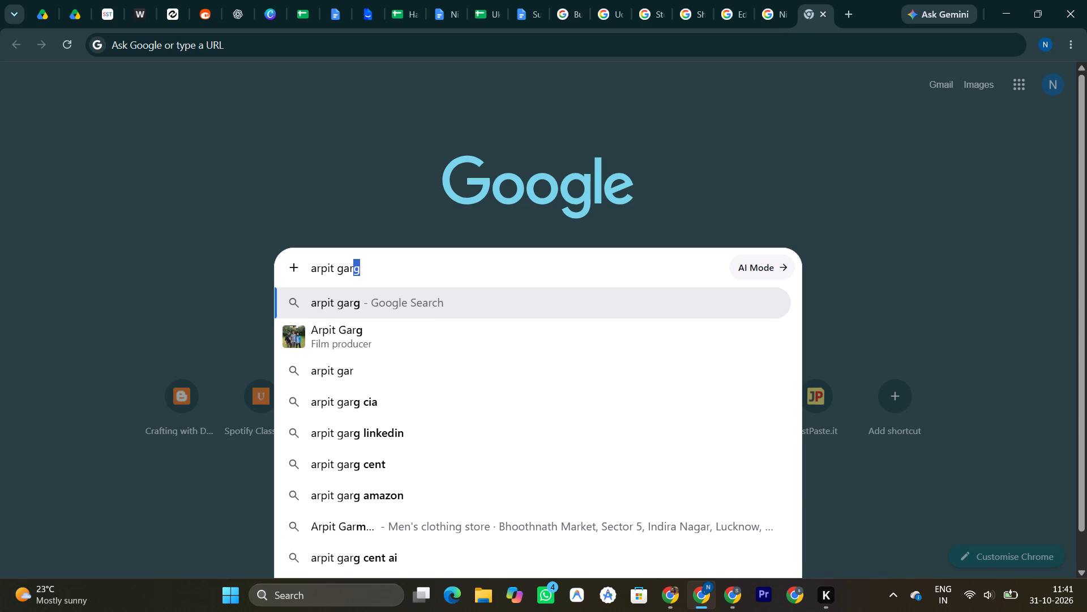
Search Google for the owner's name using the suggestion that ends in "sir", and copy the full query text from the results page.
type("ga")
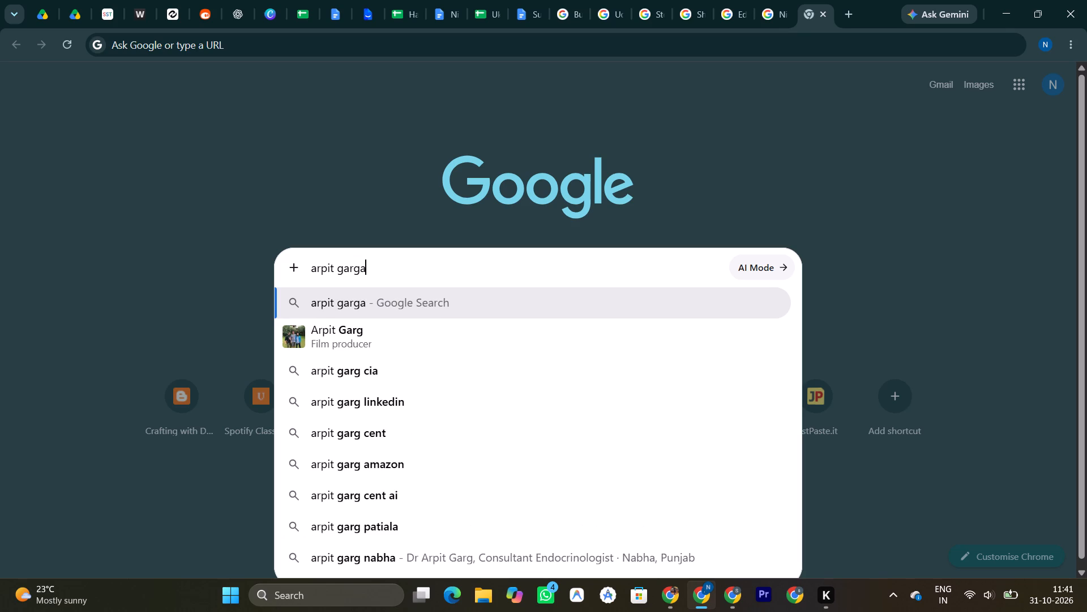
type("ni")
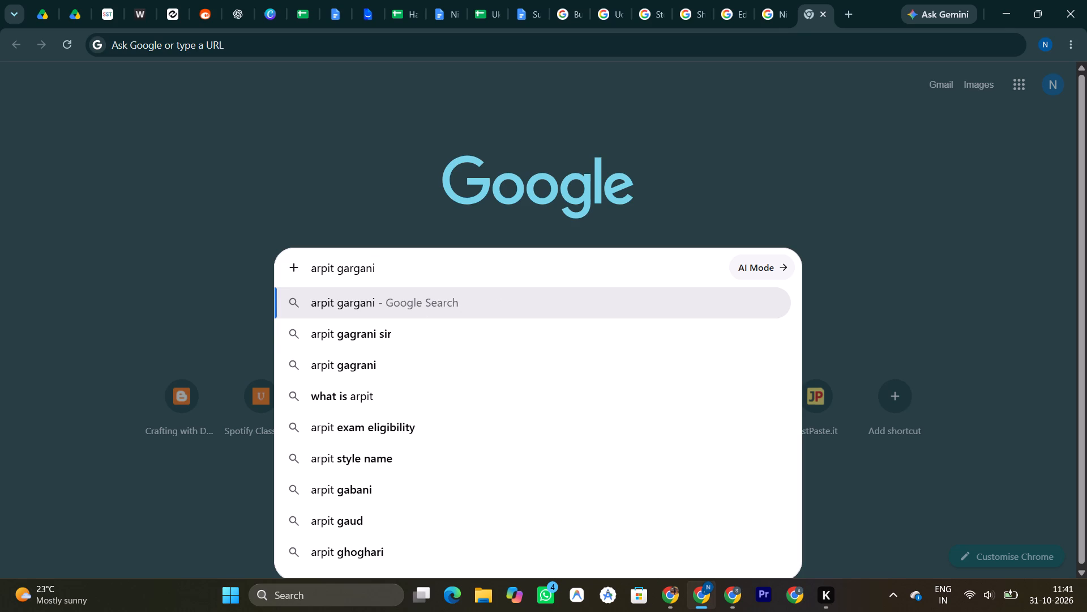
left_click(397, 322)
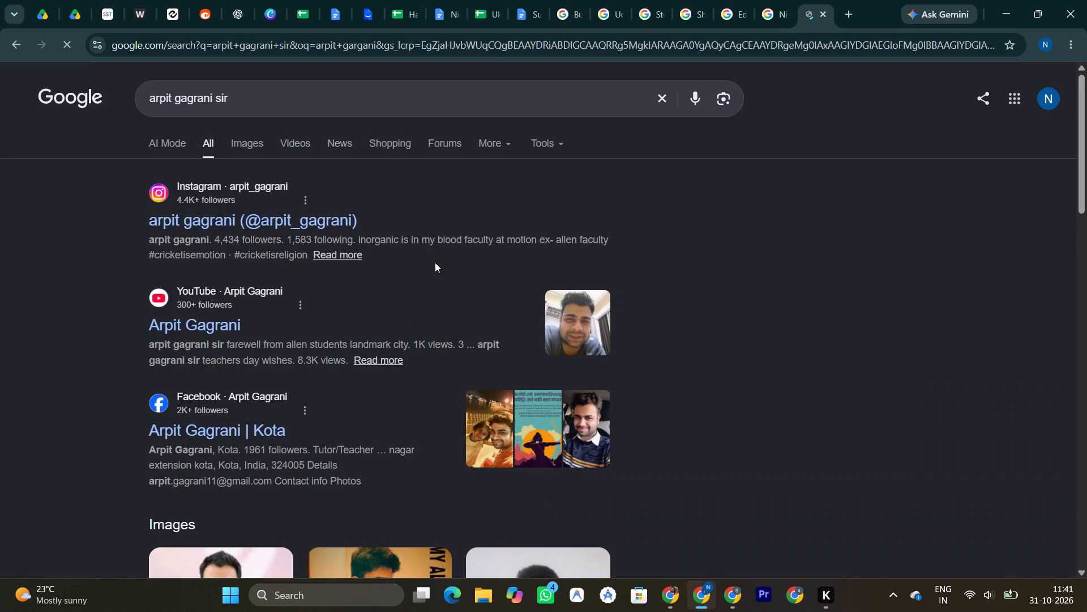
left_click_drag(241, 95, 145, 99)
key("ctrl+c")
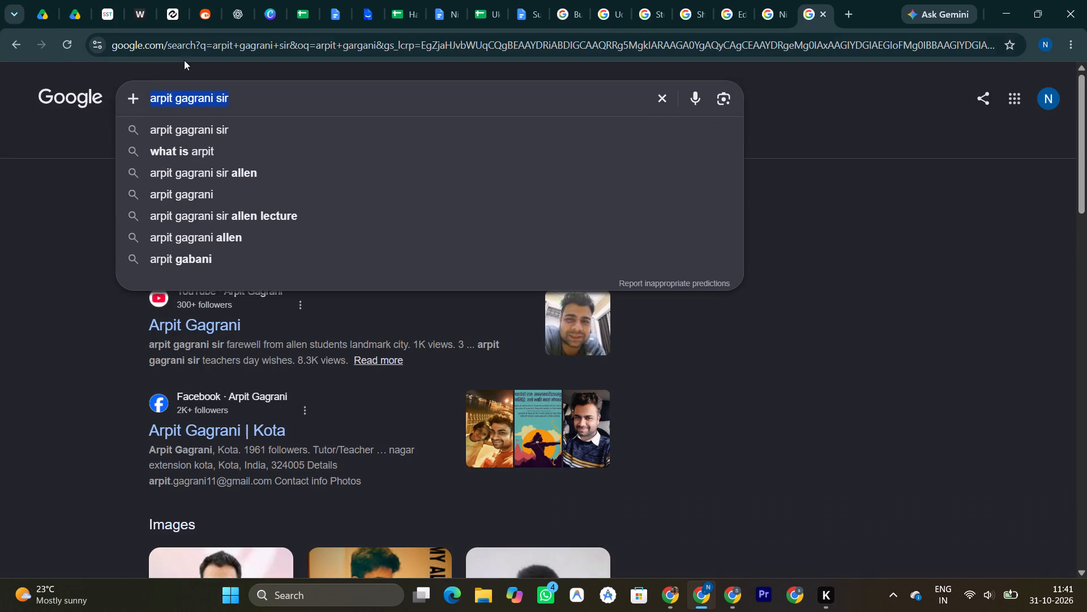
Return to the blank Google start page and remove the topmost entry from the search box's recent-search suggestions.
left_click(31, 39)
left_click(6, 40)
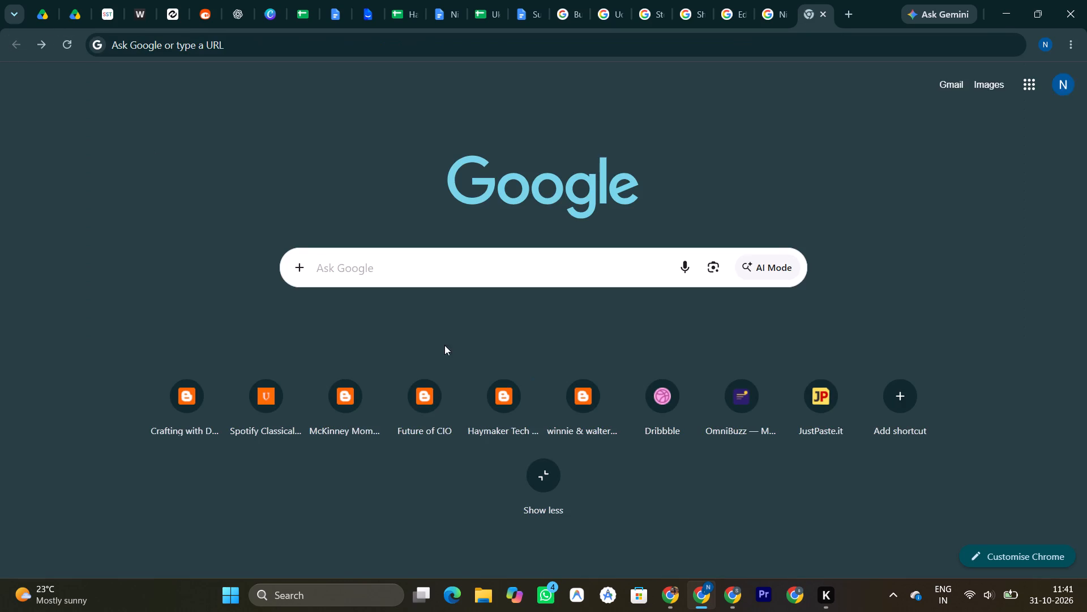
left_click(403, 265)
left_click(779, 297)
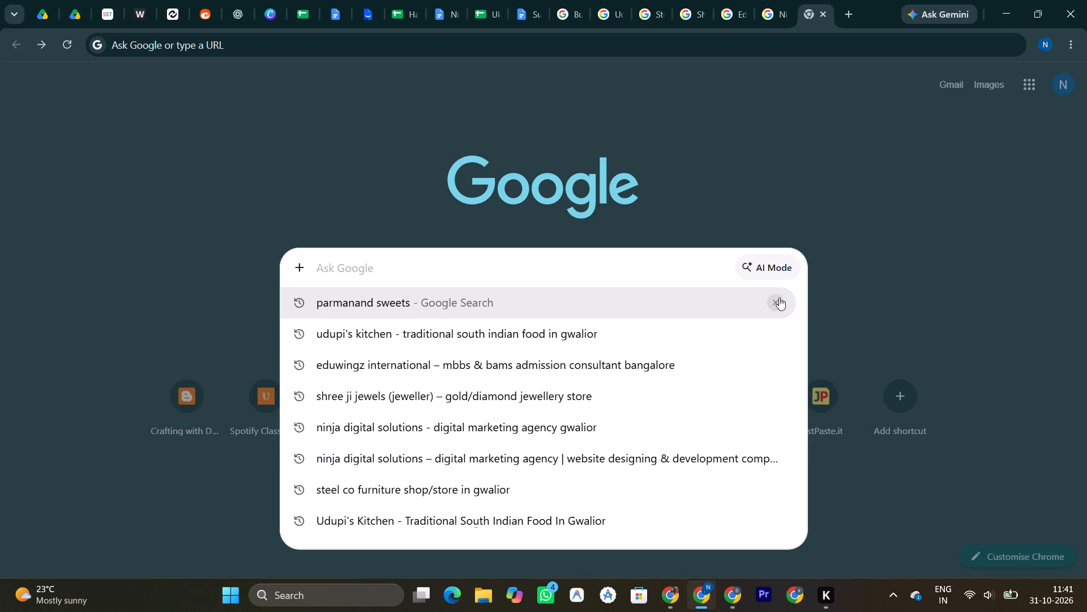
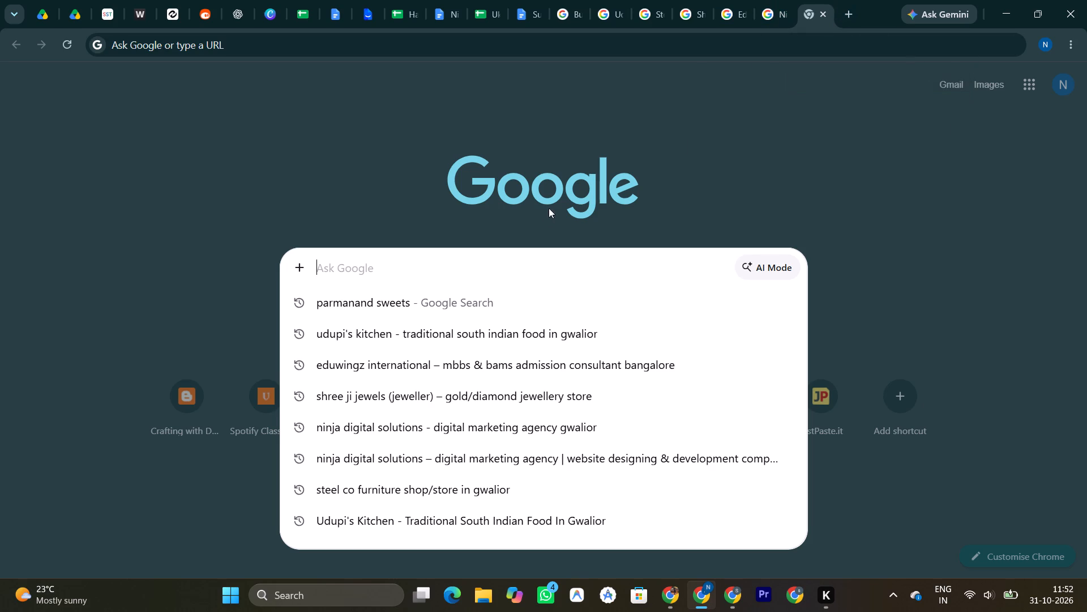
Look up the Hindi translation of the English word "Hospitality" in Google Translate and clear the source text.
double_click(1022, 82)
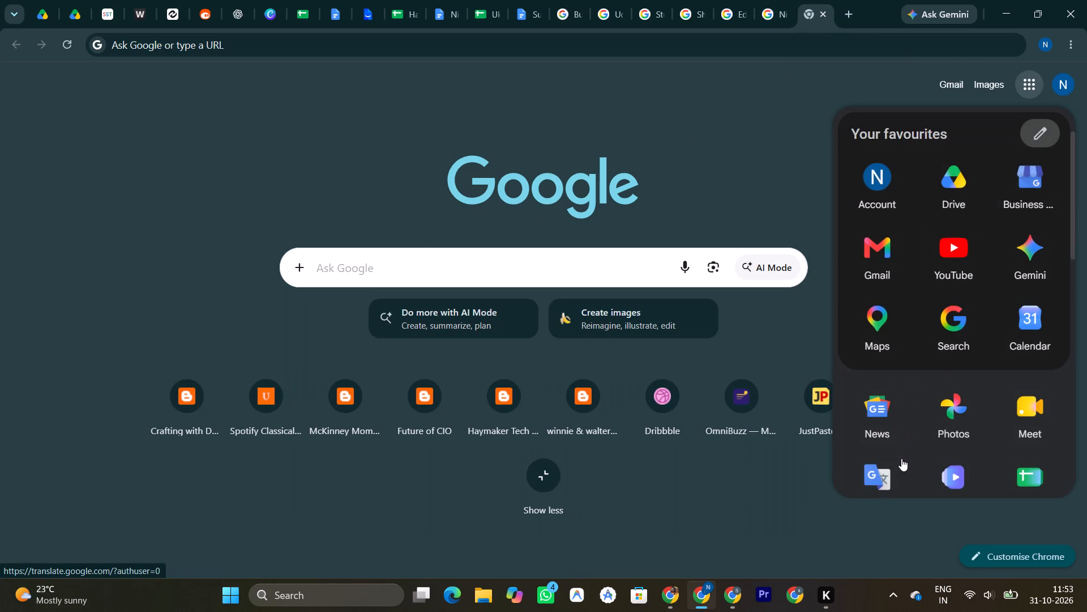
left_click(898, 465)
left_click(325, 201)
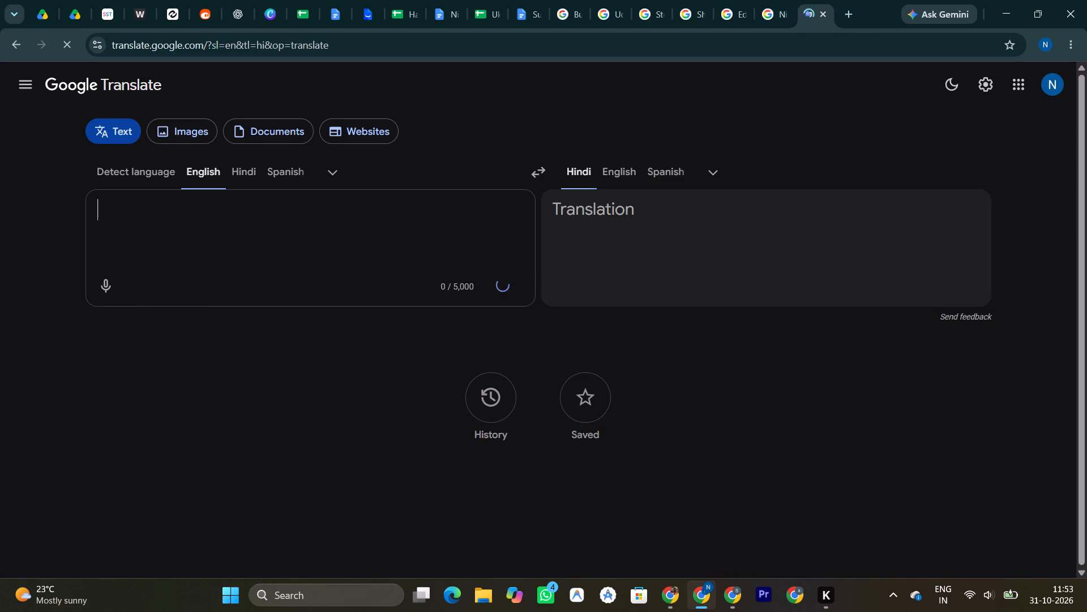
type("Hos")
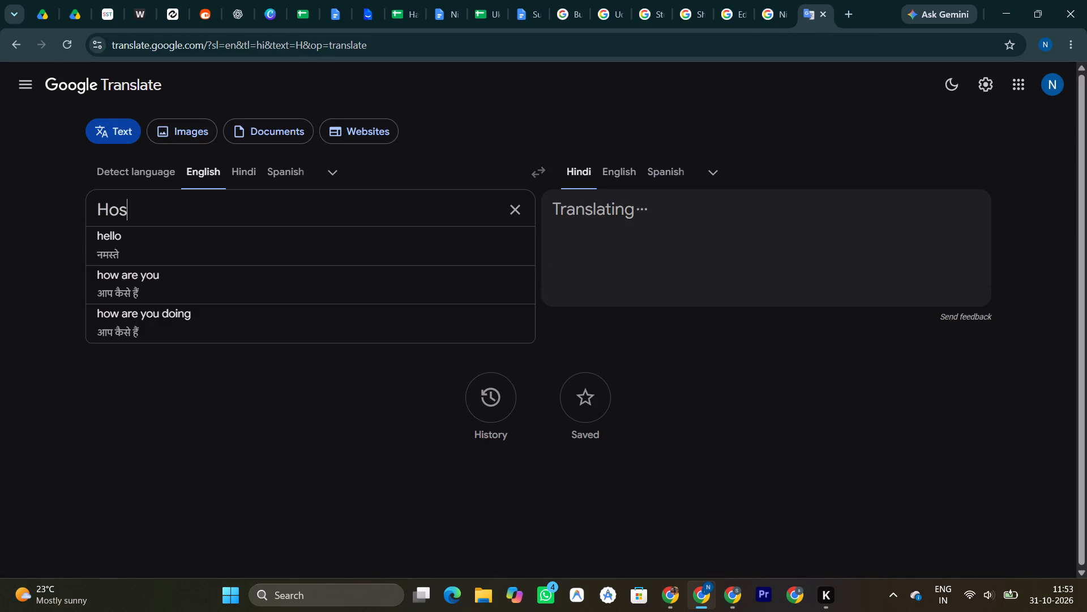
type("pitaa")
key("BackSpace")
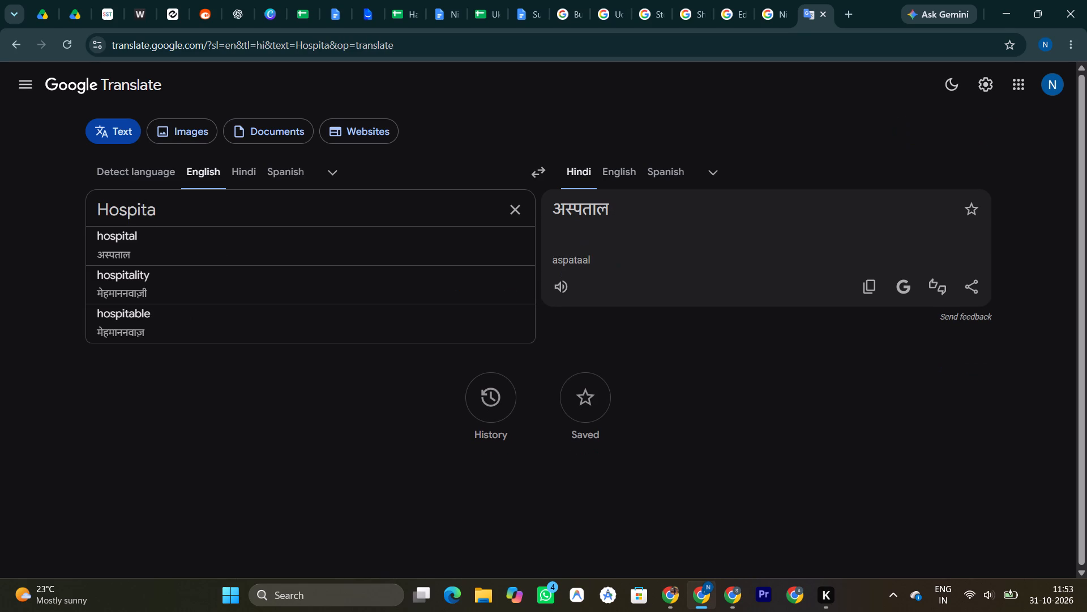
type("lity")
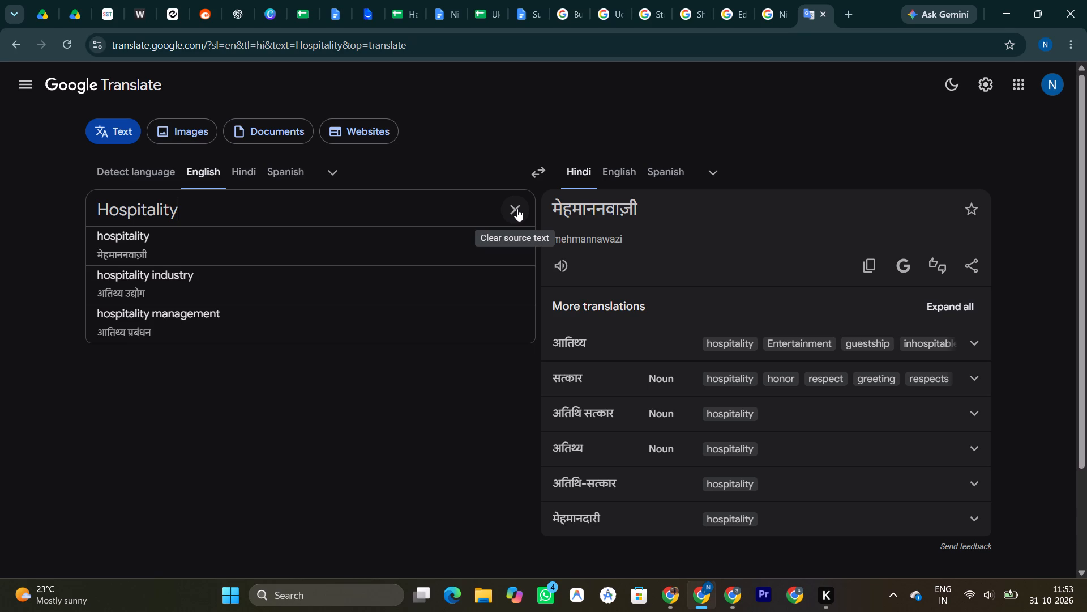
left_click(517, 209)
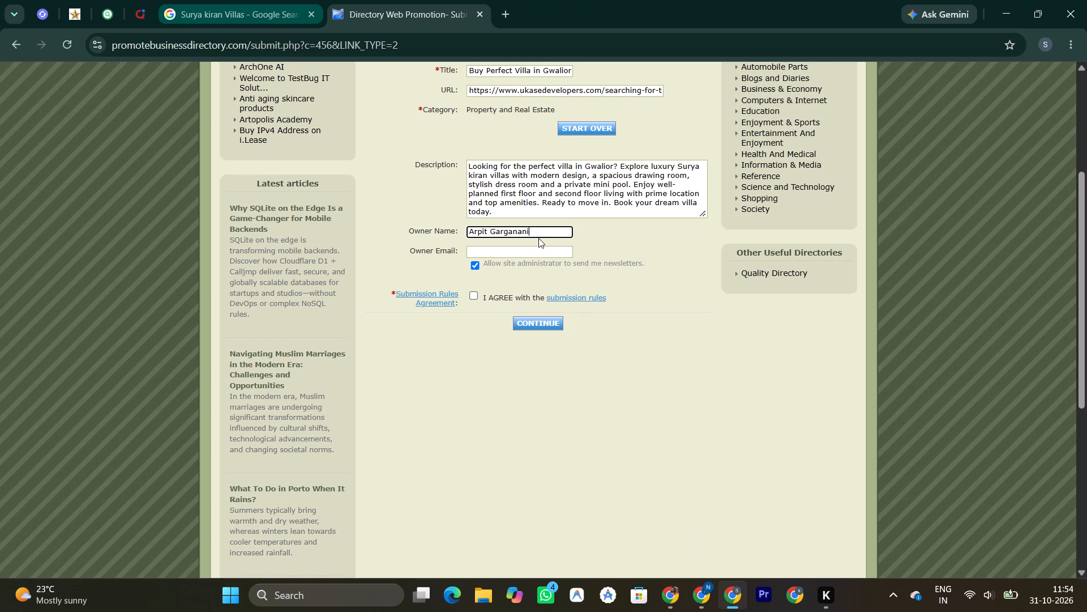
Return to the promotebusinessdirectory.com form and erase the surname from the end of the Owner Name entry.
left_click(538, 231)
key("BackSpace")
key("BackSpace")
key("BackSpace")
key("BackSpace")
key("BackSpace")
key("BackSpace")
key("BackSpace")
key("BackSpace")
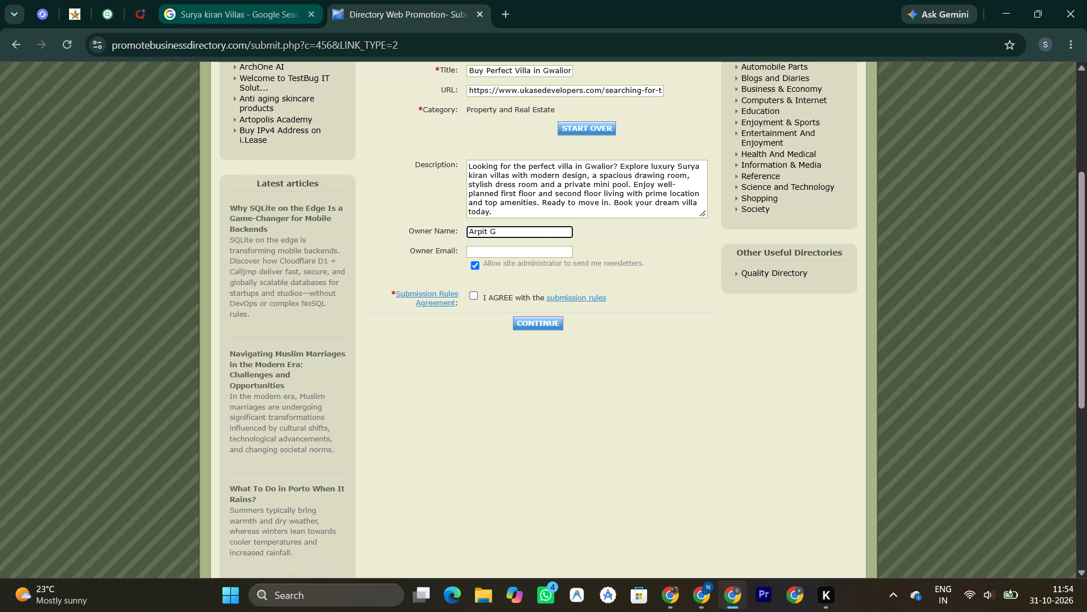
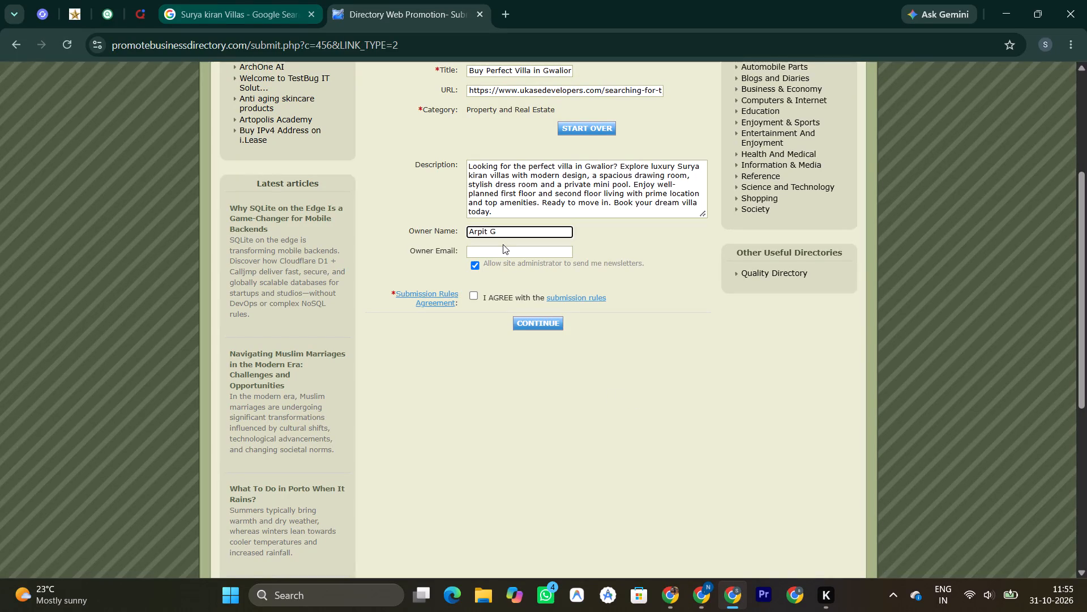
Complete the surname in the Owner Name field of the promotebusinessdirectory.com form.
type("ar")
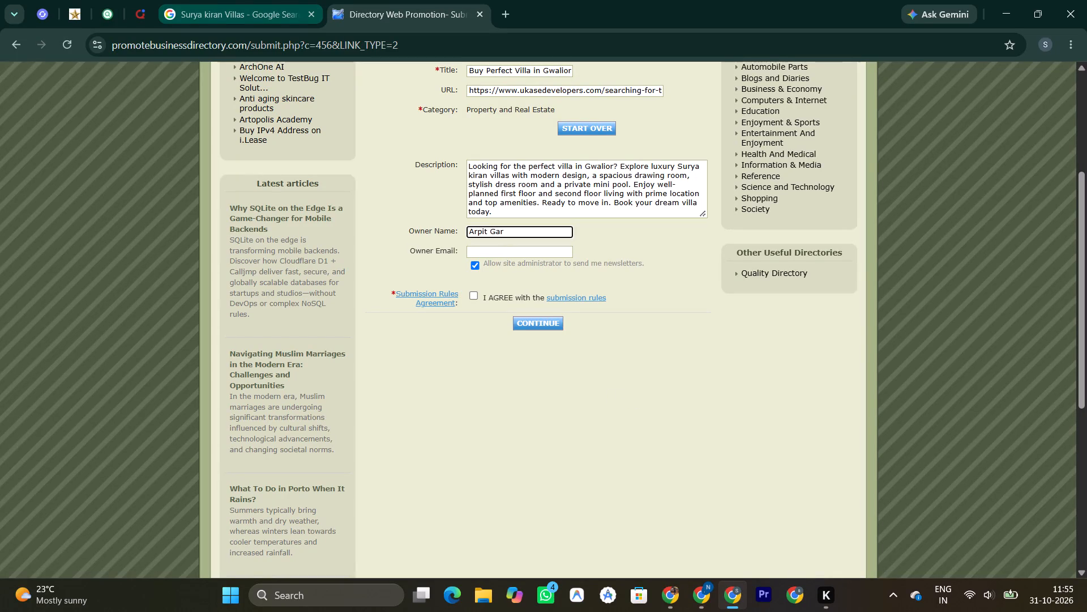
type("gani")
Fill the Owner Email field with the mail ID copied from the usawebsitesdirectory.com row of the October 2026 sheet section.
left_click(485, 250)
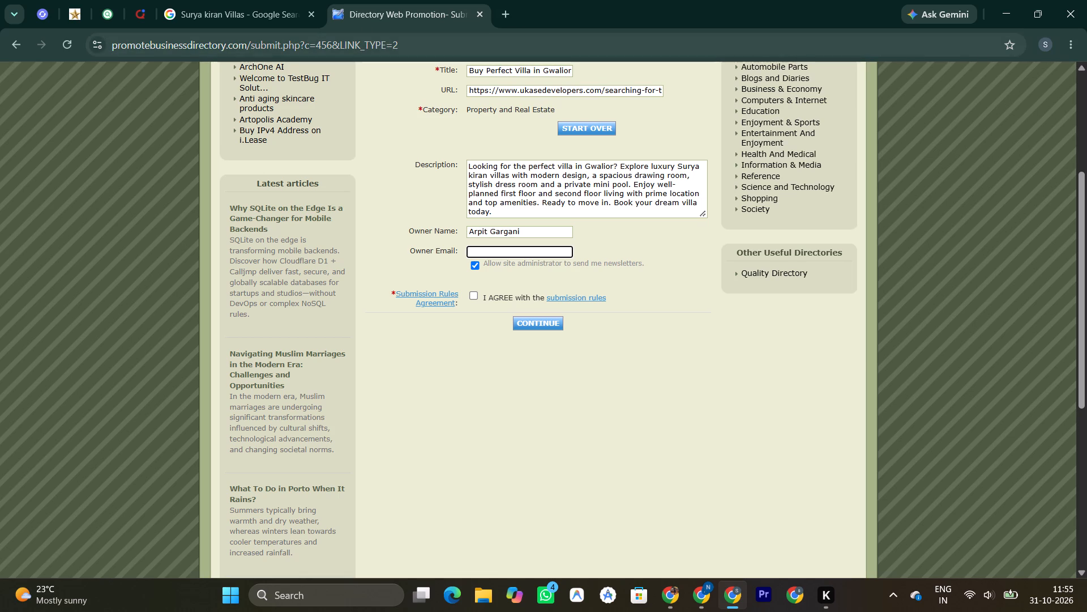
key("alt+Tab")
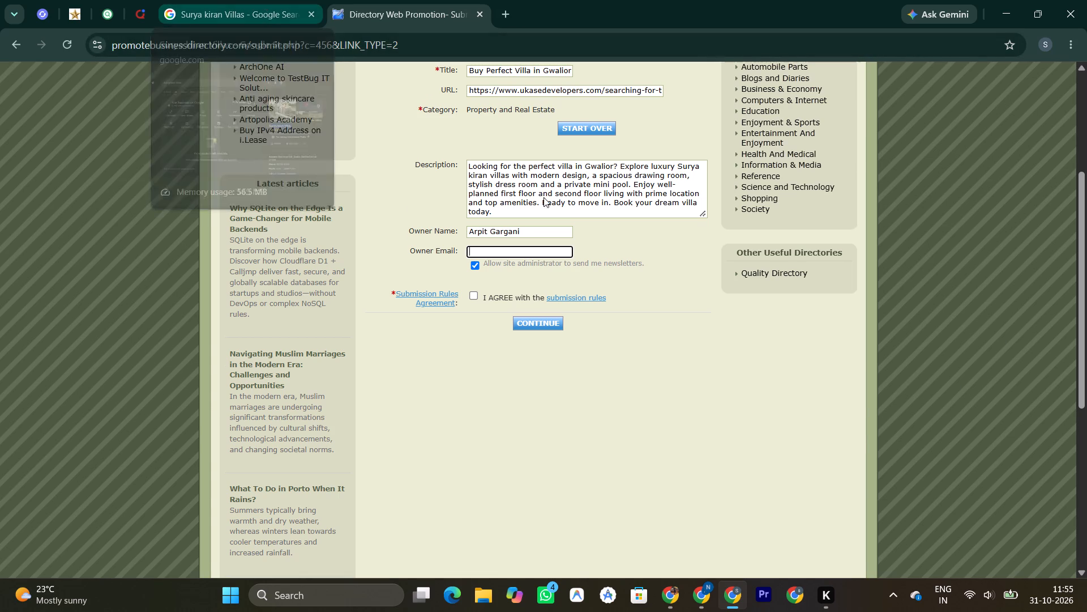
left_click(701, 431)
key("ctrl+c")
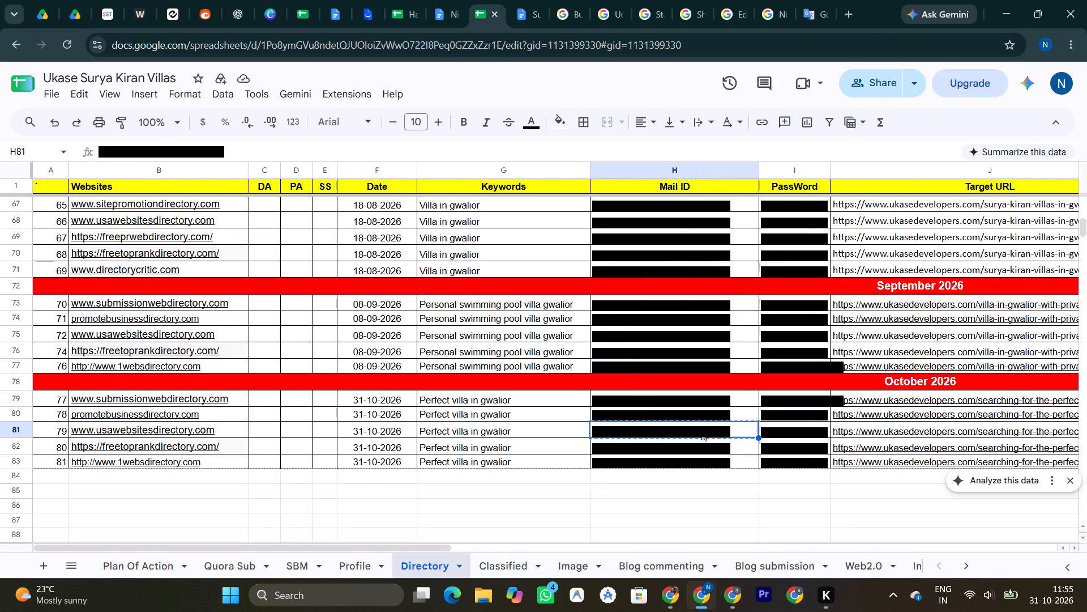
key("alt+Tab")
key("ctrl+v")
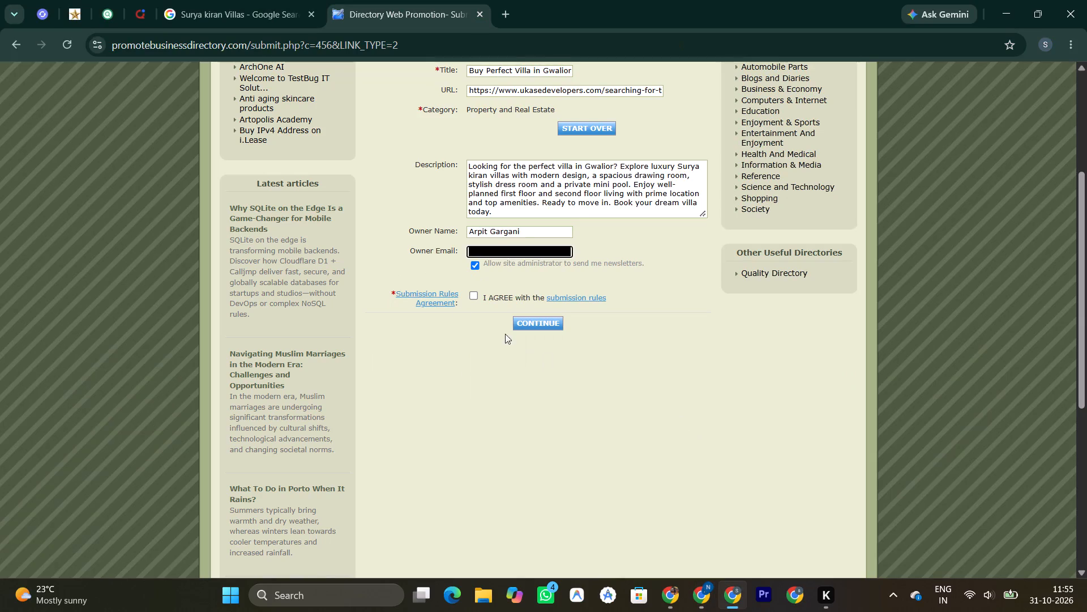
Agree to the submission rules and submit the link to promotebusinessdirectory.com.
left_click(473, 293)
left_click(542, 322)
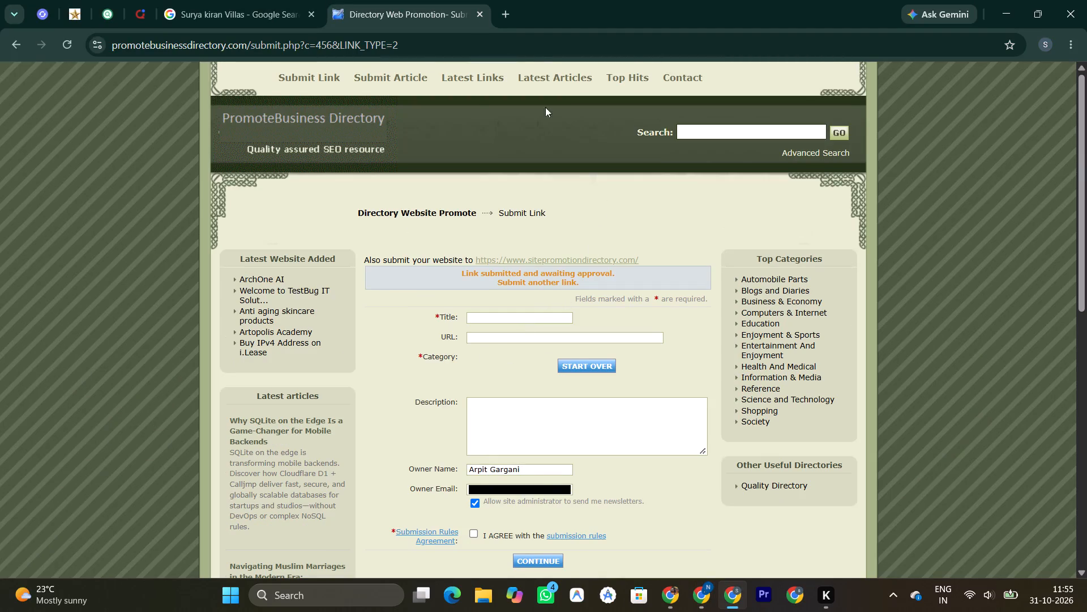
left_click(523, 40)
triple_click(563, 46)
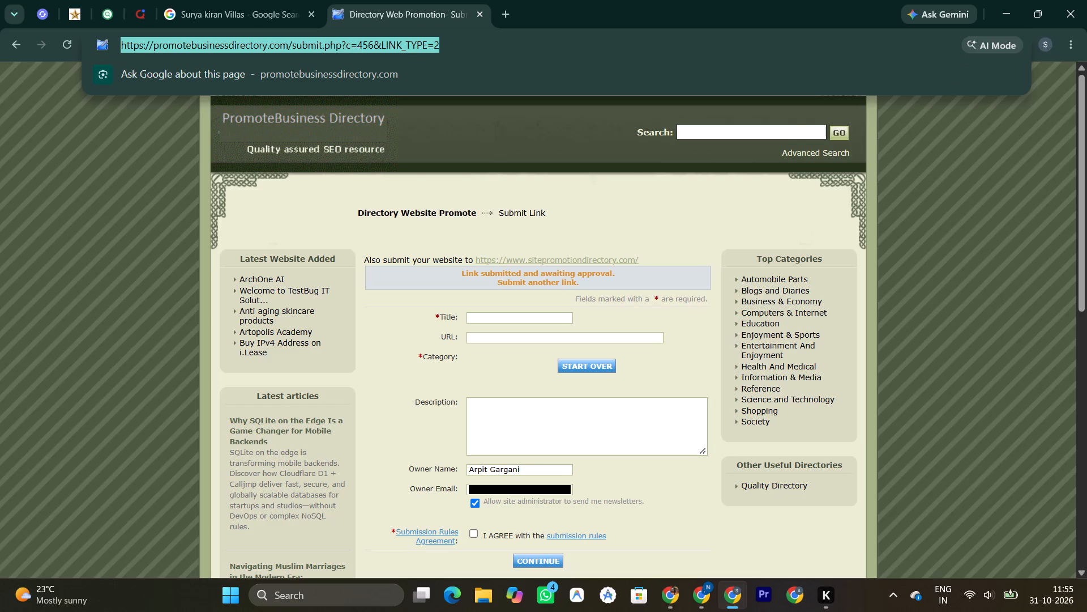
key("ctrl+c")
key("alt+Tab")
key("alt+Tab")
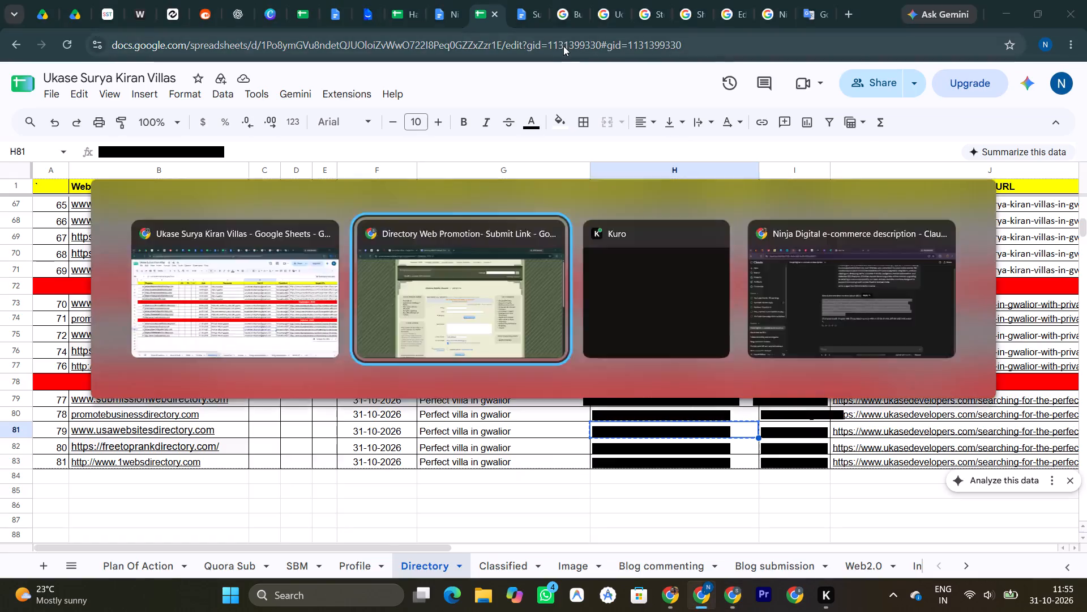
Copy the suggested sitepromotiondirectory.com address from the submission page and open it in a new tab.
left_click_drag(662, 258, 654, 258)
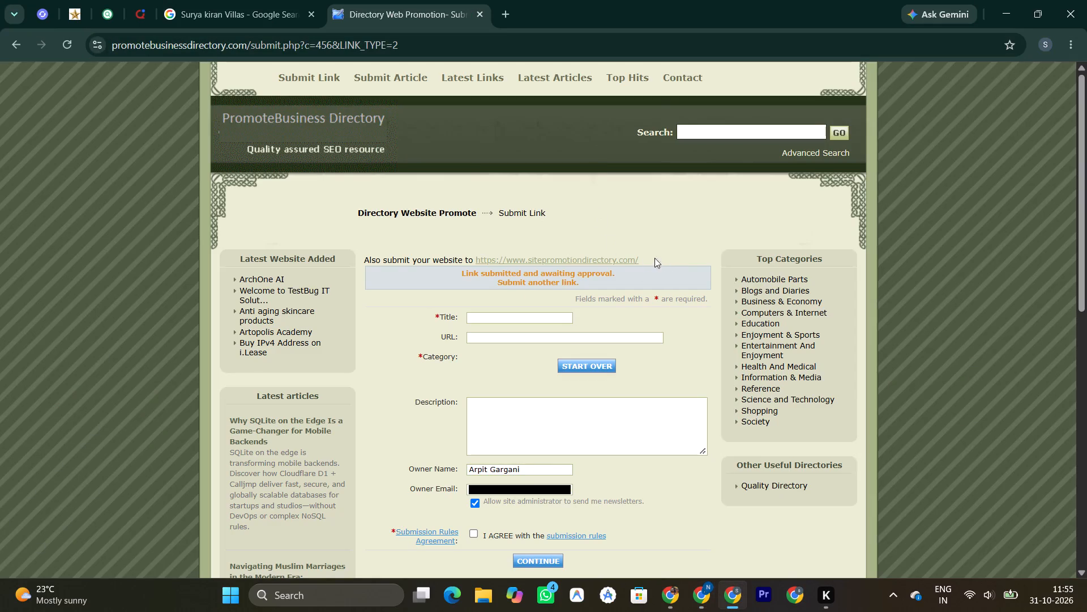
left_click_drag(654, 258, 472, 260)
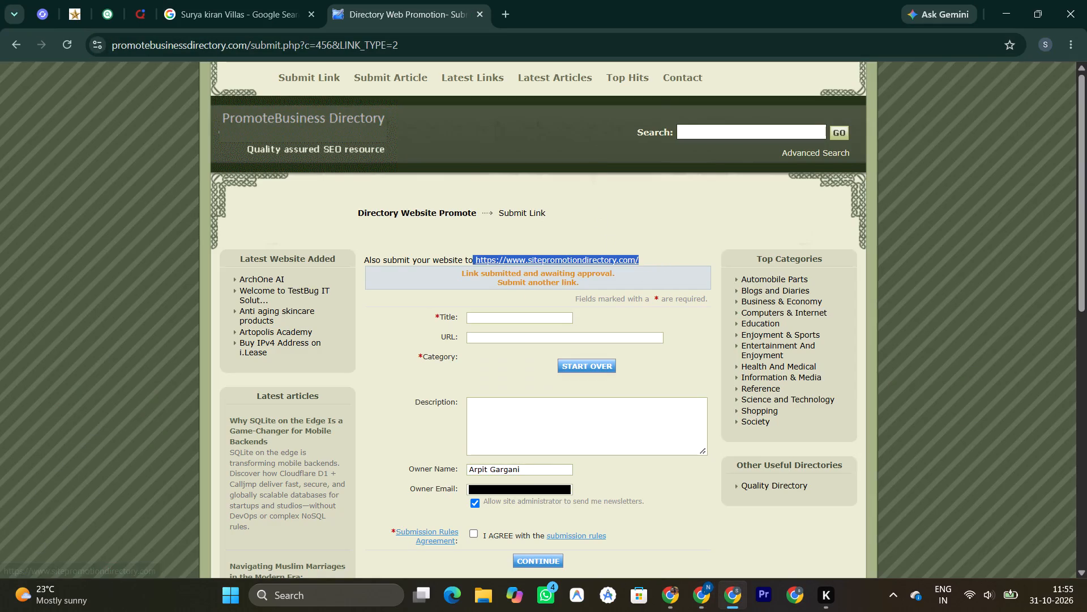
key("ctrl+c")
left_click(500, 0)
key("ctrl+v")
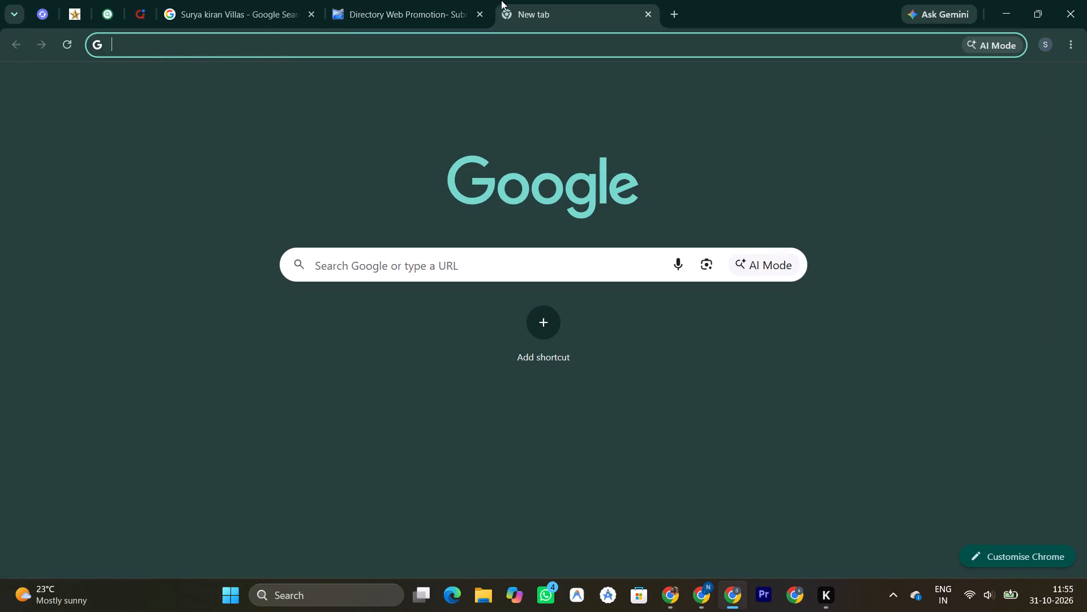
key("Return")
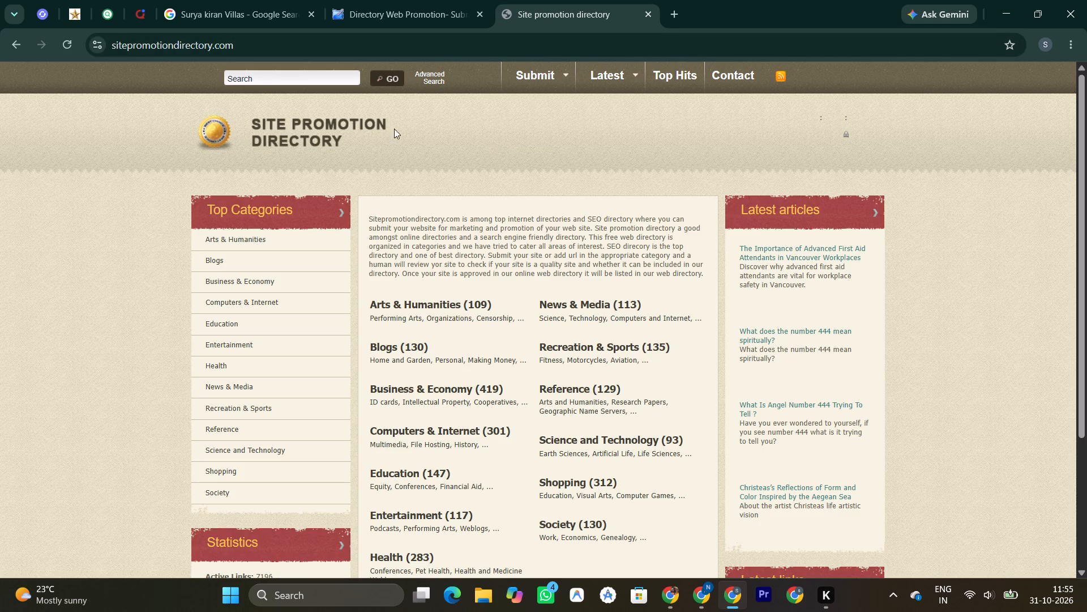
Examine the Latest Links listings on sitepromotiondirectory.com.
left_click(614, 66)
left_click(639, 99)
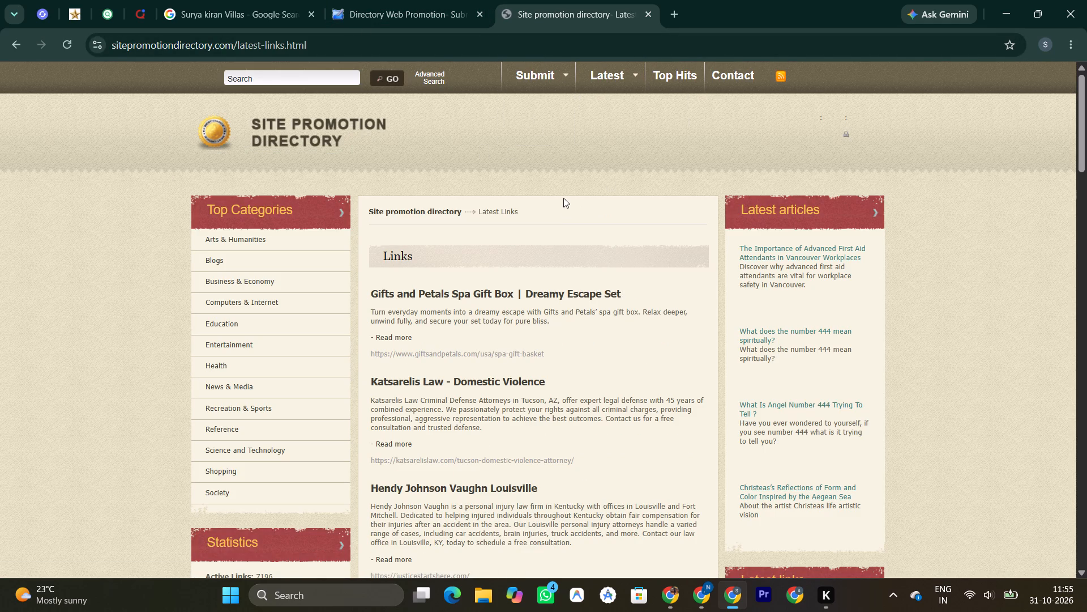
scroll(559, 200, "down", 5)
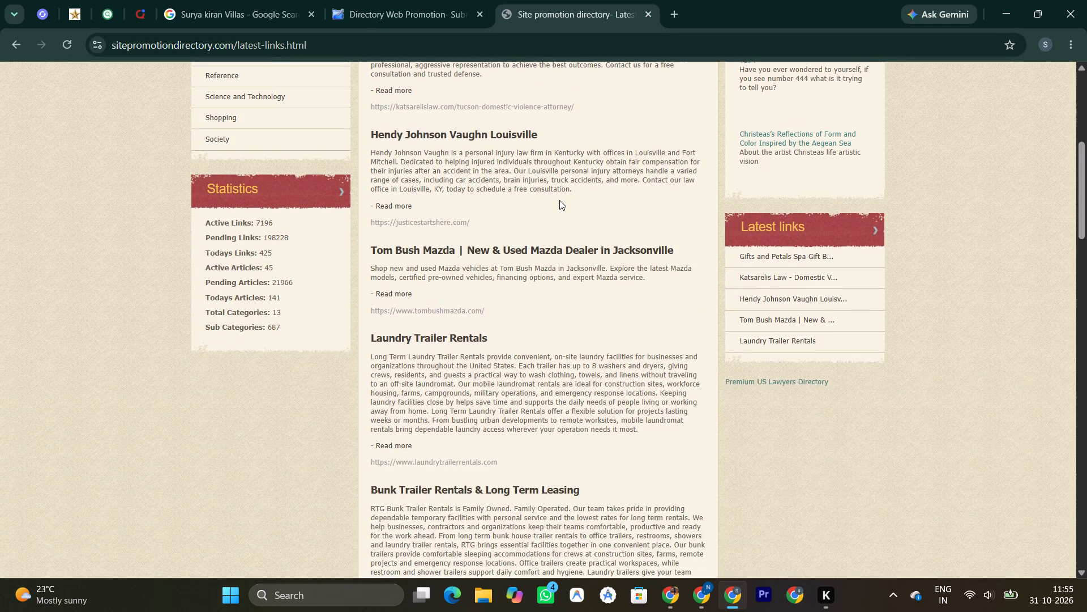
scroll(559, 200, "down", 12)
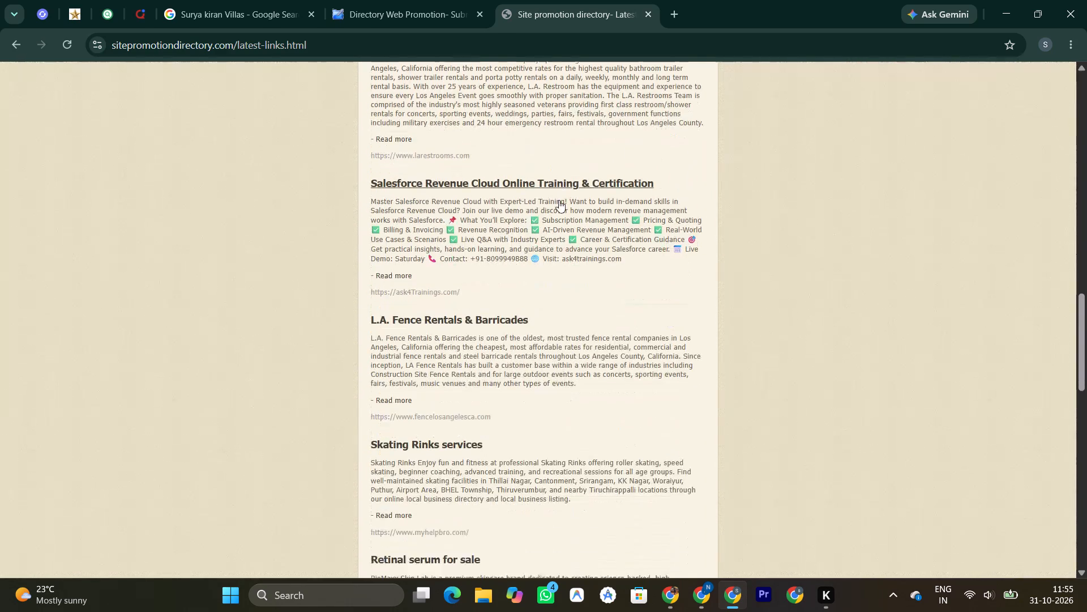
scroll(559, 200, "down", 18)
scroll(559, 200, "up", 6)
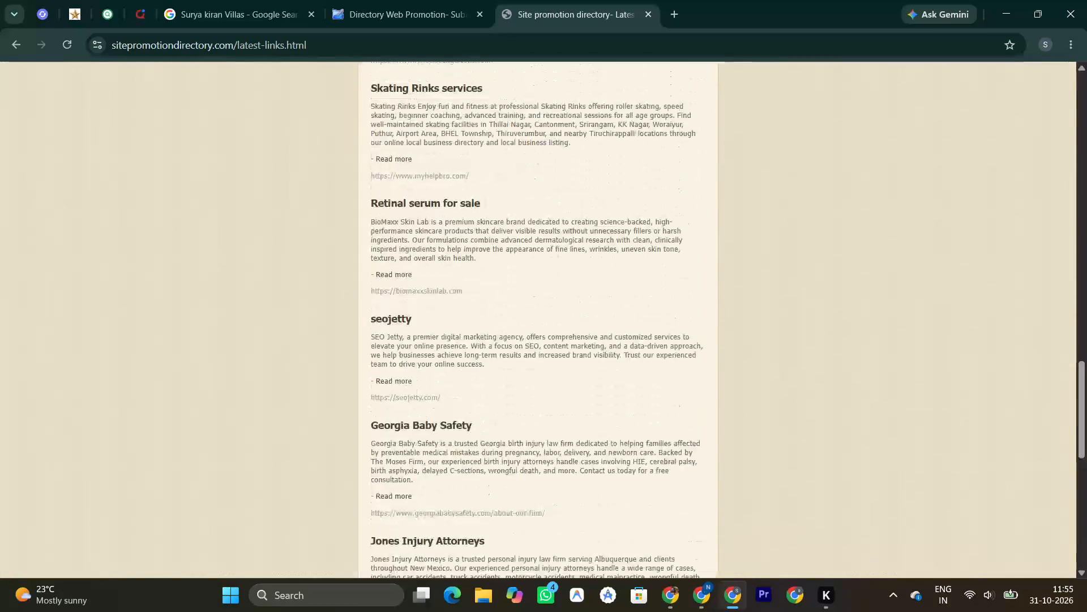
scroll(559, 200, "up", 20)
scroll(559, 200, "up", 11)
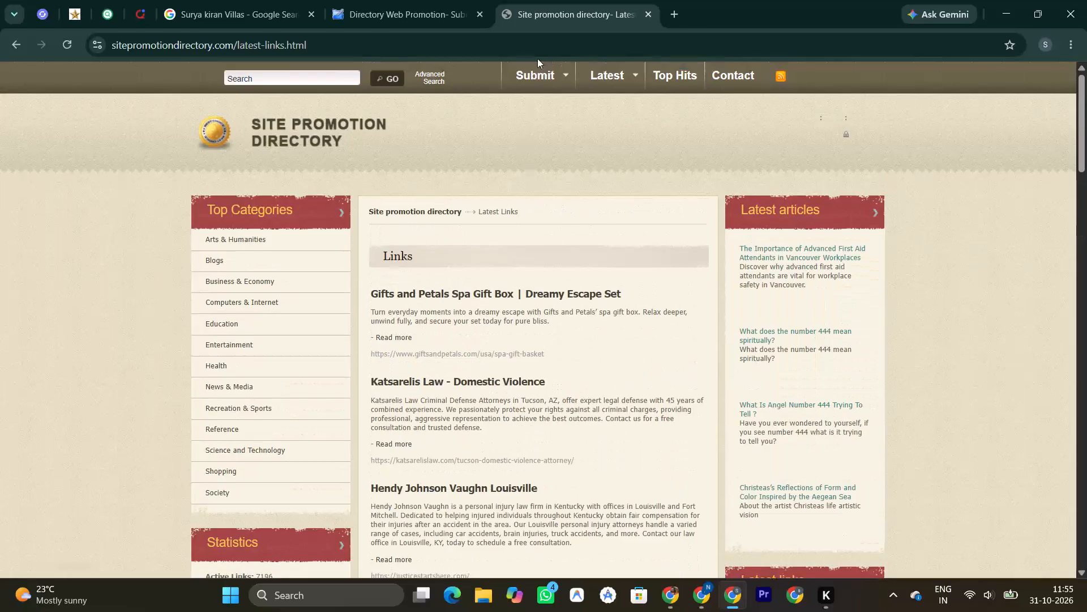
Check the promotebusinessdirectory.com submission address by opening it in a new tab, and close that tab.
left_click(459, 0)
left_click(489, 41)
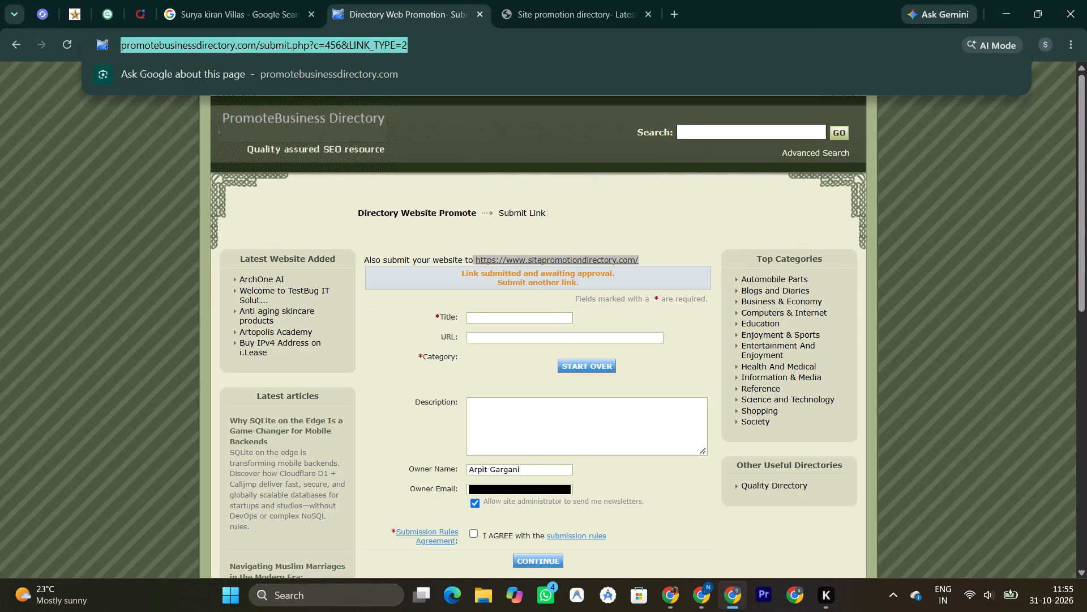
triple_click(540, 41)
key("ctrl+c")
left_click(662, 0)
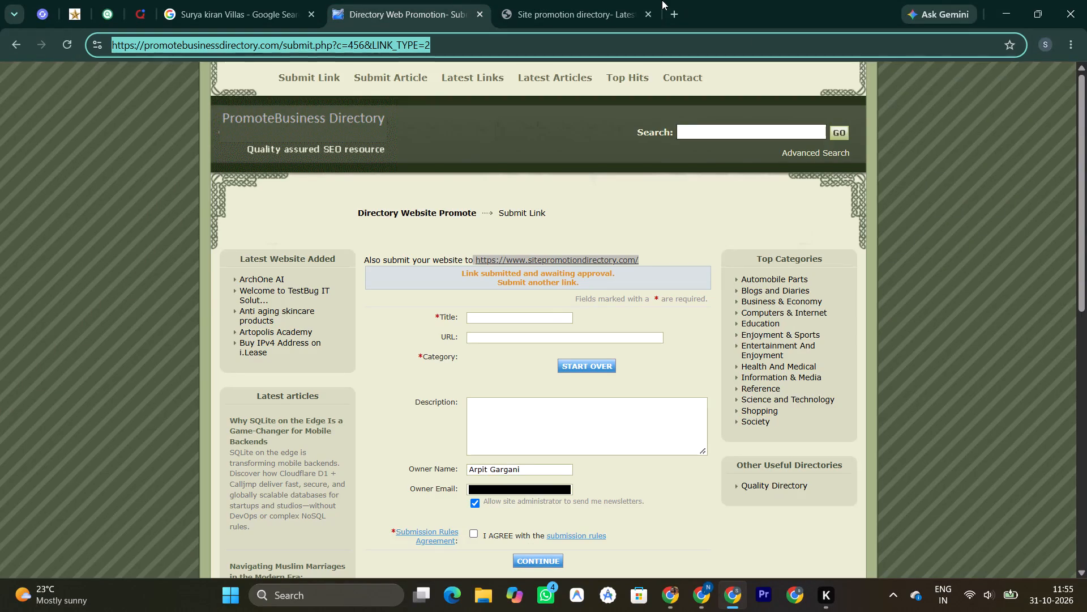
left_click(682, 0)
key("ctrl+v")
key("Return")
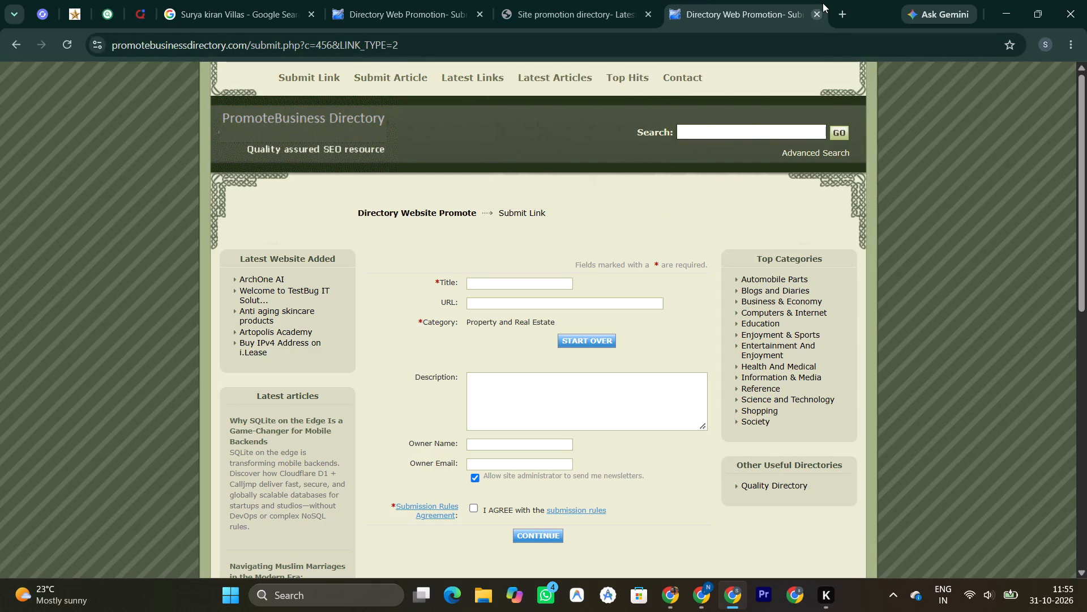
left_click(818, 20)
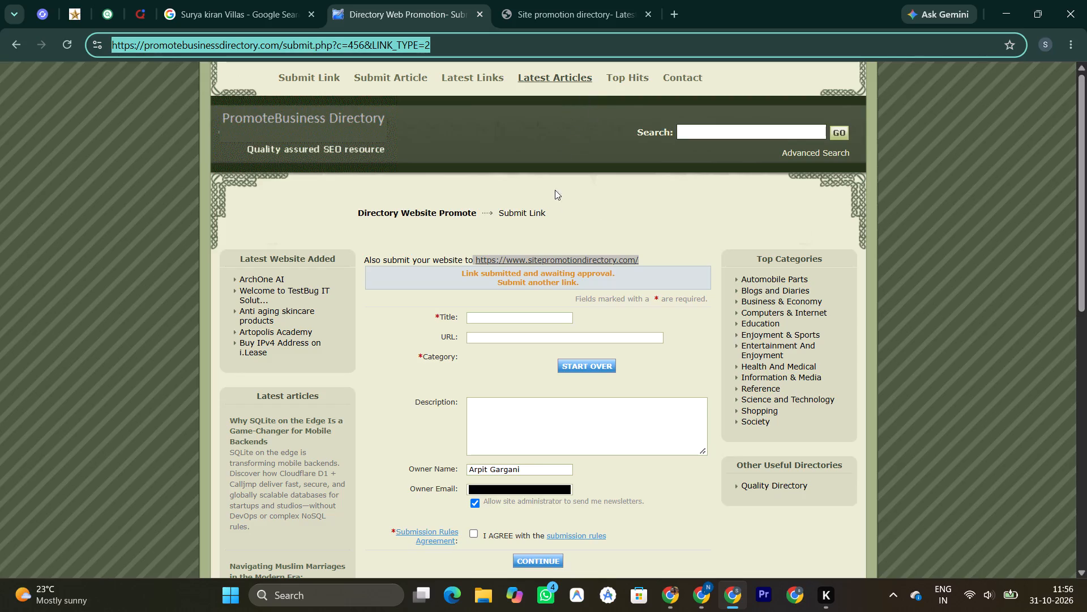
left_click(499, 42)
triple_click(550, 39)
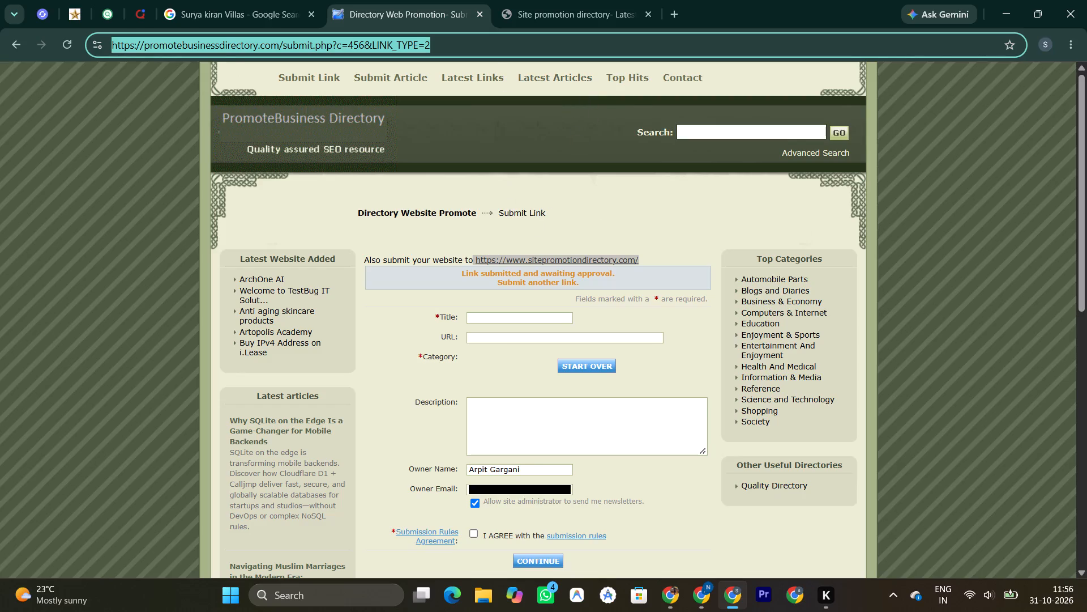
key("ctrl+c")
key("alt+Tab")
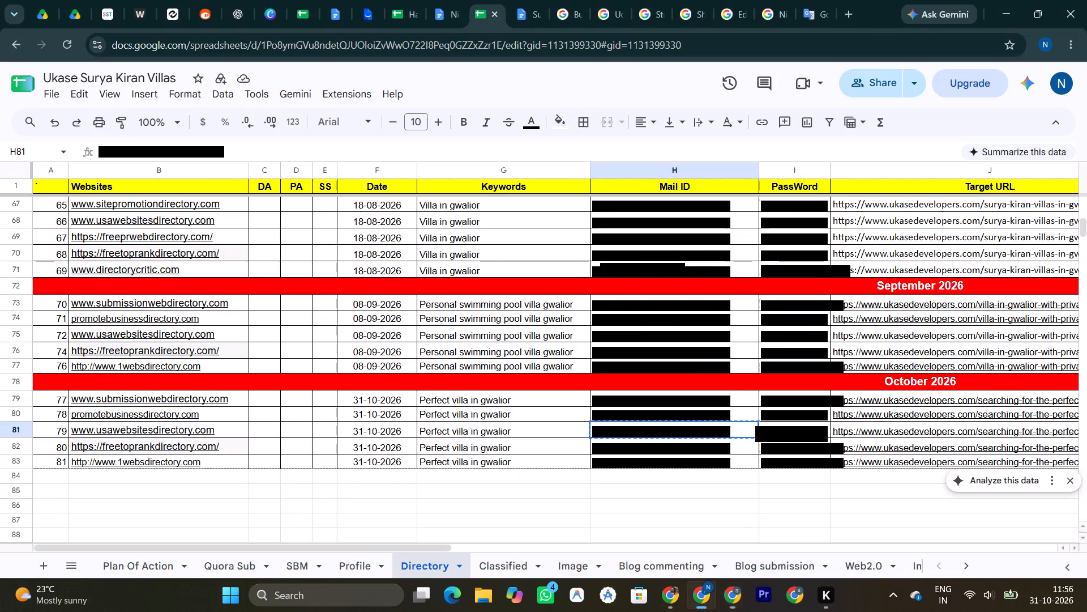
left_click_drag(447, 546, 772, 549)
left_click(524, 410)
key("ctrl+v")
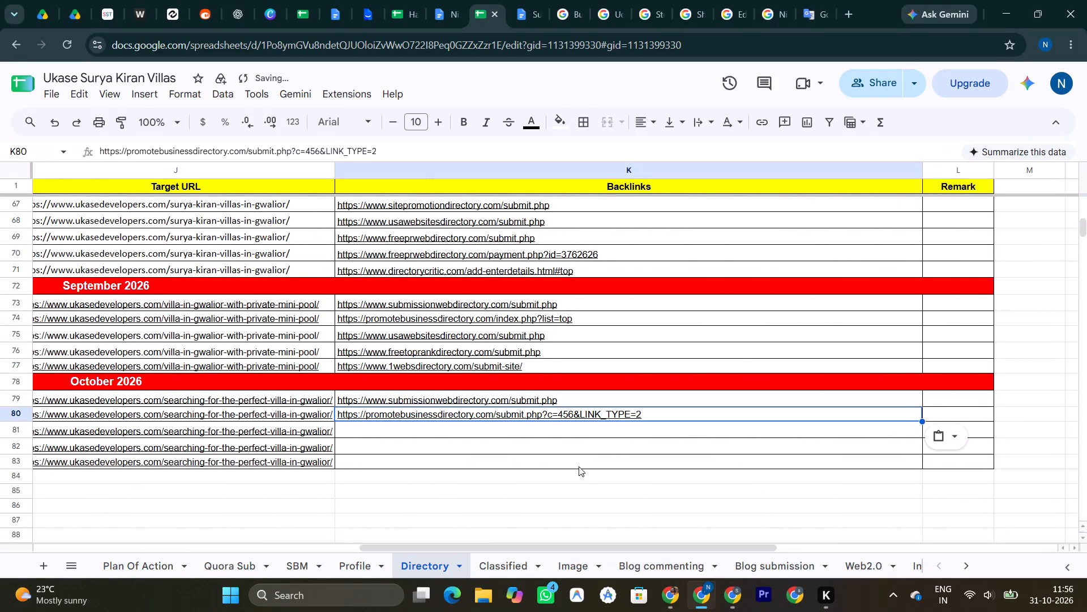
left_click_drag(673, 546, 168, 505)
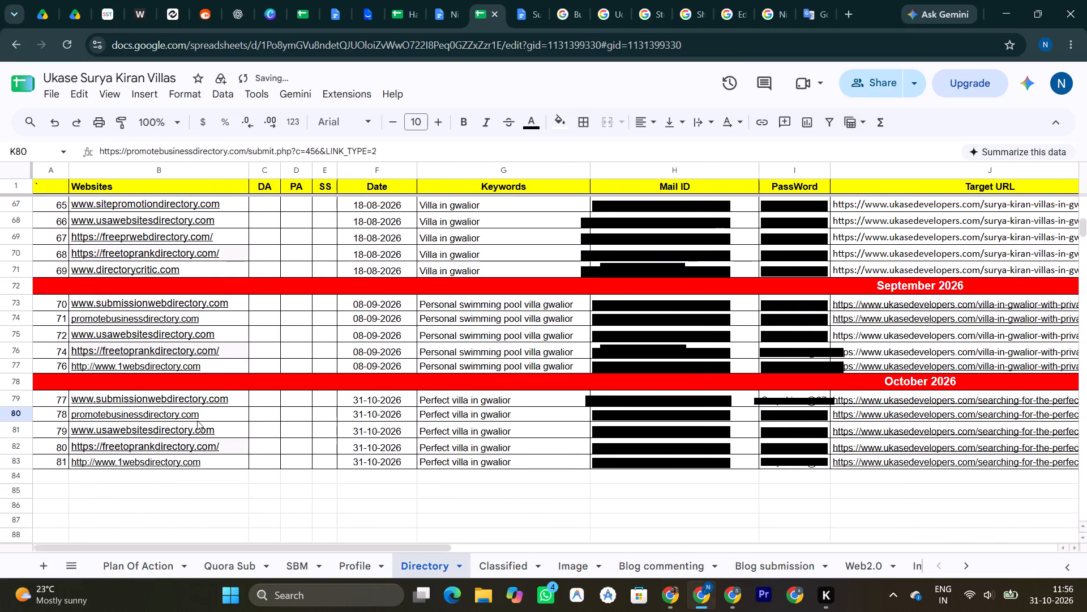
left_click(224, 428)
key("ctrl+c")
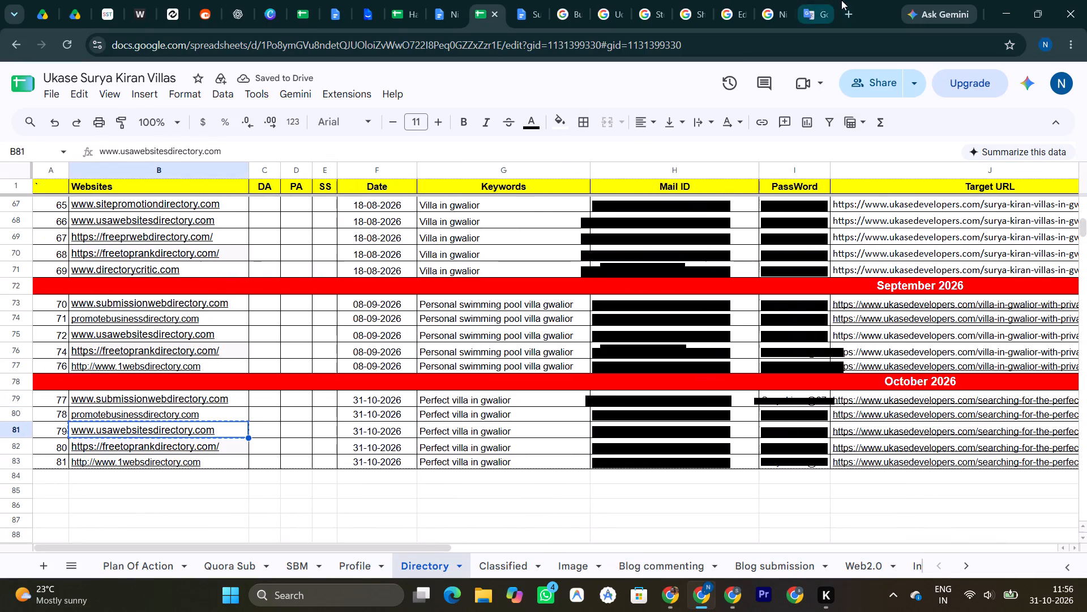
key("alt+Tab")
left_click(676, 0)
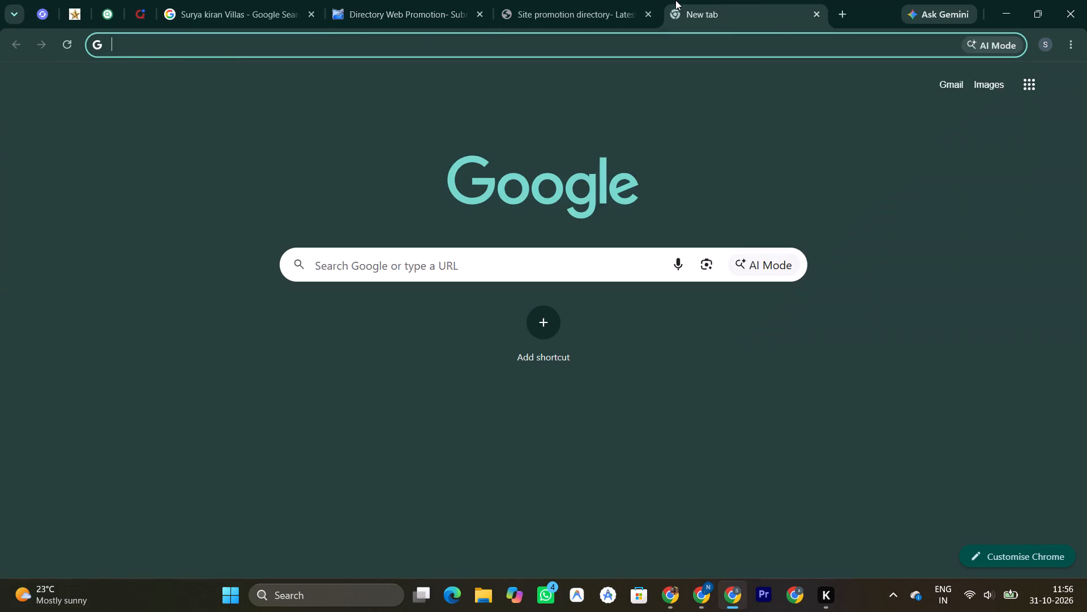
key("ctrl+v")
key("Return")
Close the sitepromotiondirectory.com and promotebusinessdirectory.com tabs.
left_click(638, 0)
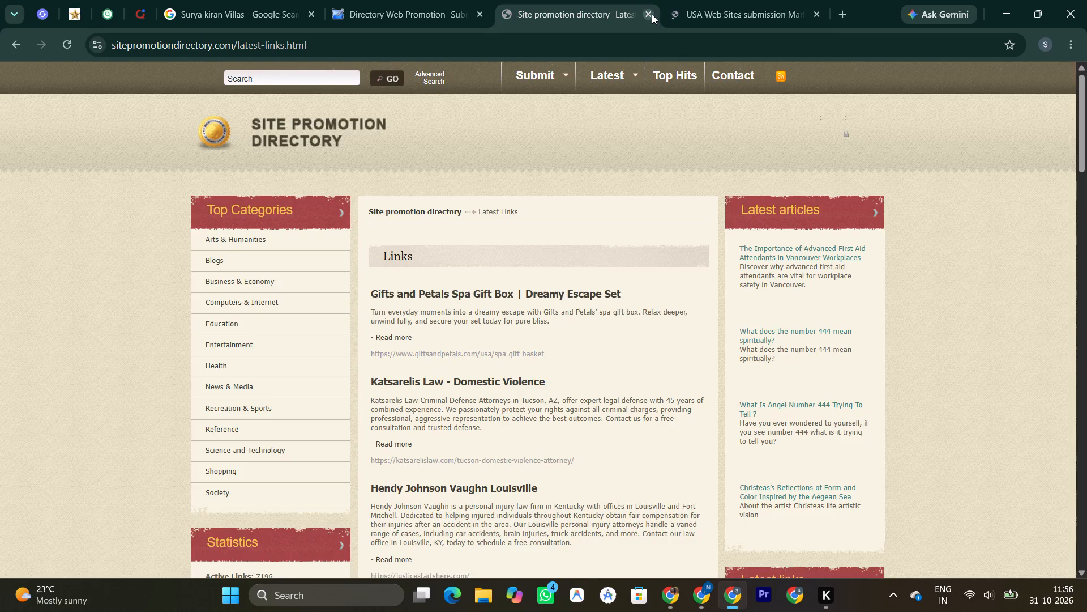
left_click(652, 14)
left_click(353, 0)
left_click(476, 10)
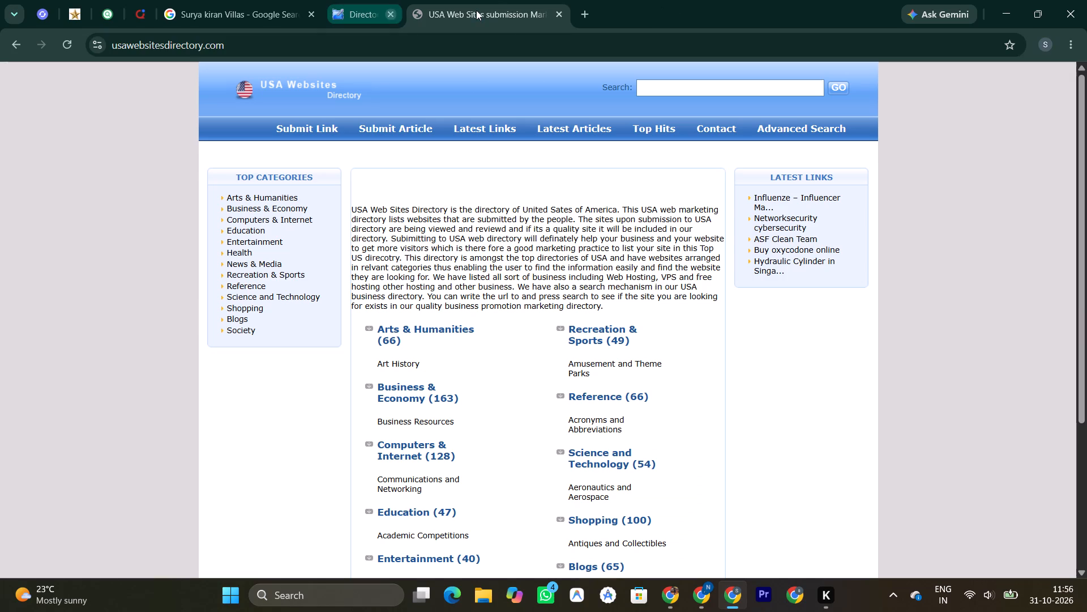
Open the link submission form on usawebsitesdirectory.com and choose the free Regular links option without reciprocal.
left_click(327, 128)
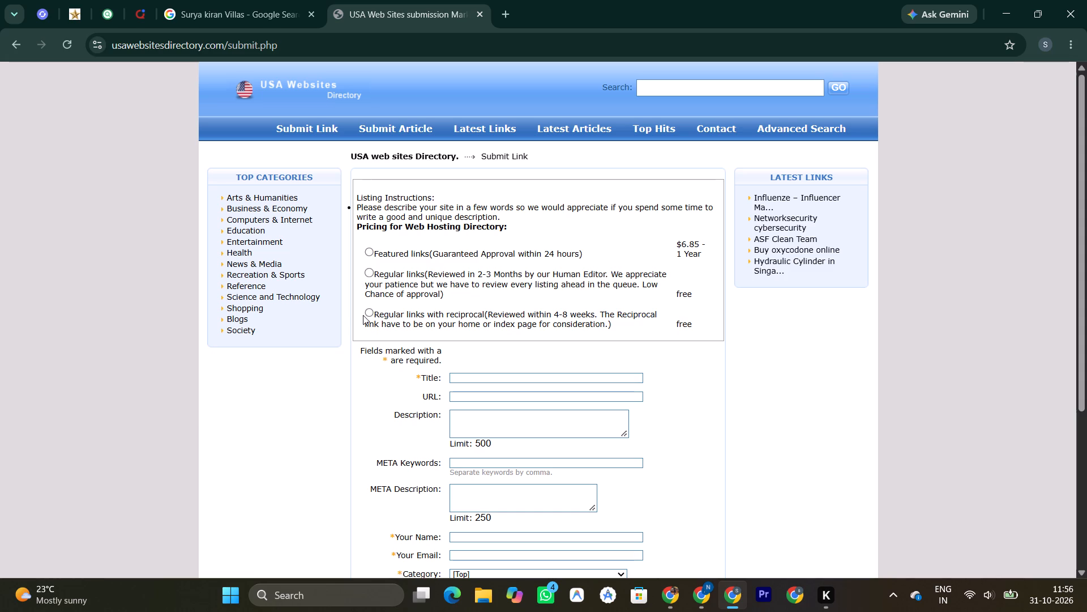
left_click(370, 278)
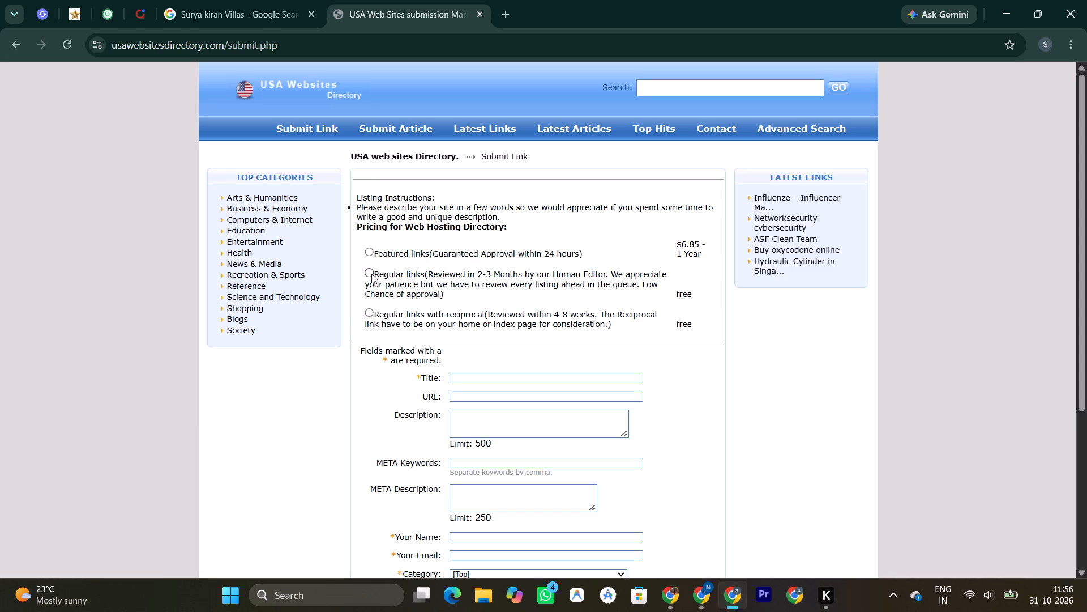
left_click(371, 274)
scroll(573, 320, "down", 1)
Fill the form's Title with "Buy Perfect Villa in Gwalior with Mini Pool & Drawing Room" copied from the document's Directory submission section.
left_click(478, 305)
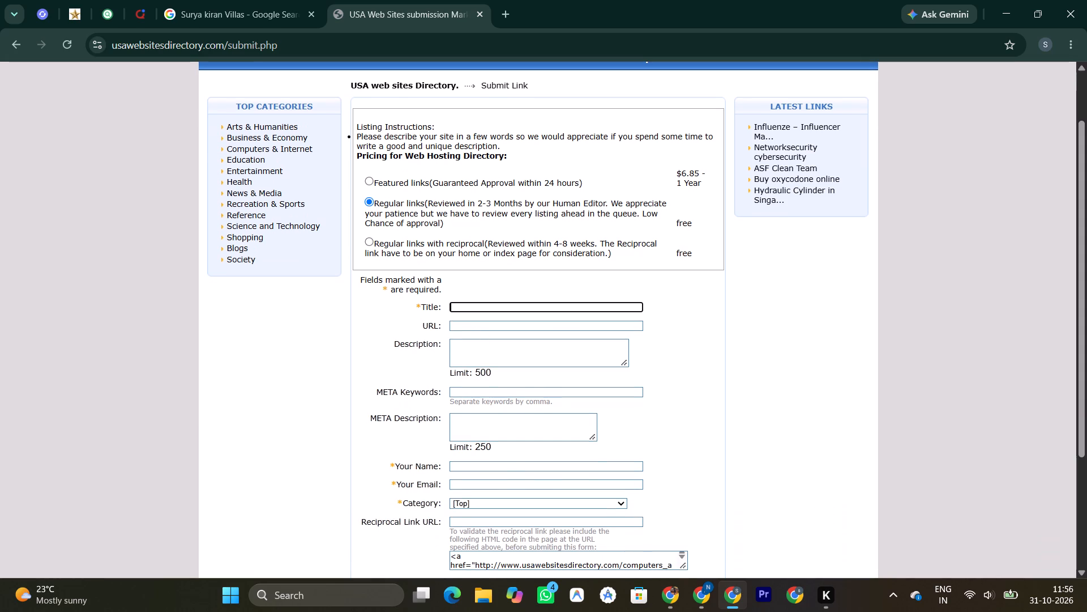
key("alt+Tab")
left_click(530, 0)
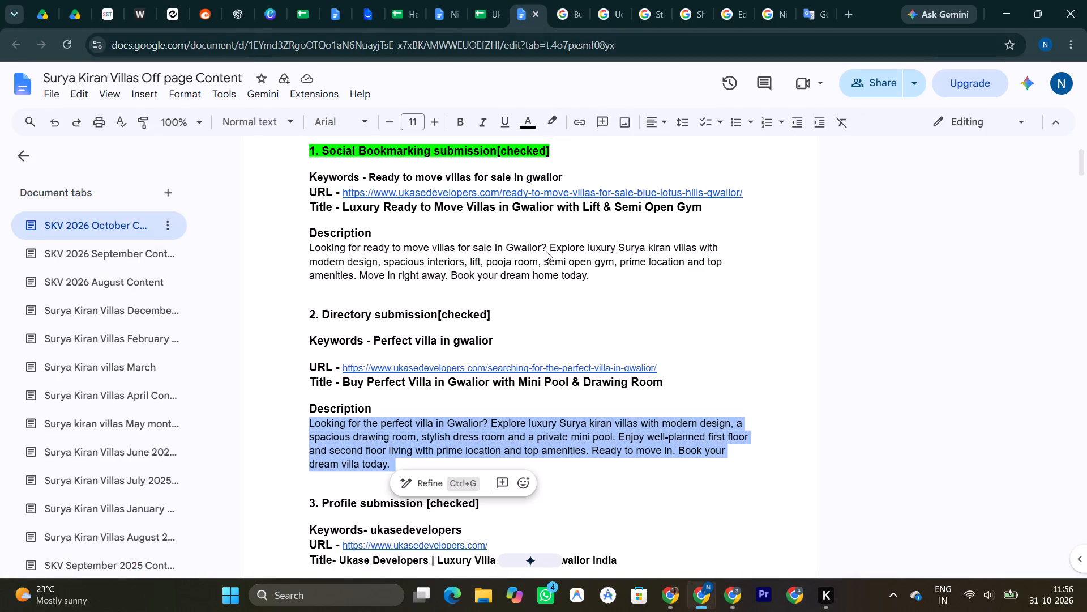
left_click_drag(343, 378, 679, 394)
key("ctrl+c")
key("alt+Tab")
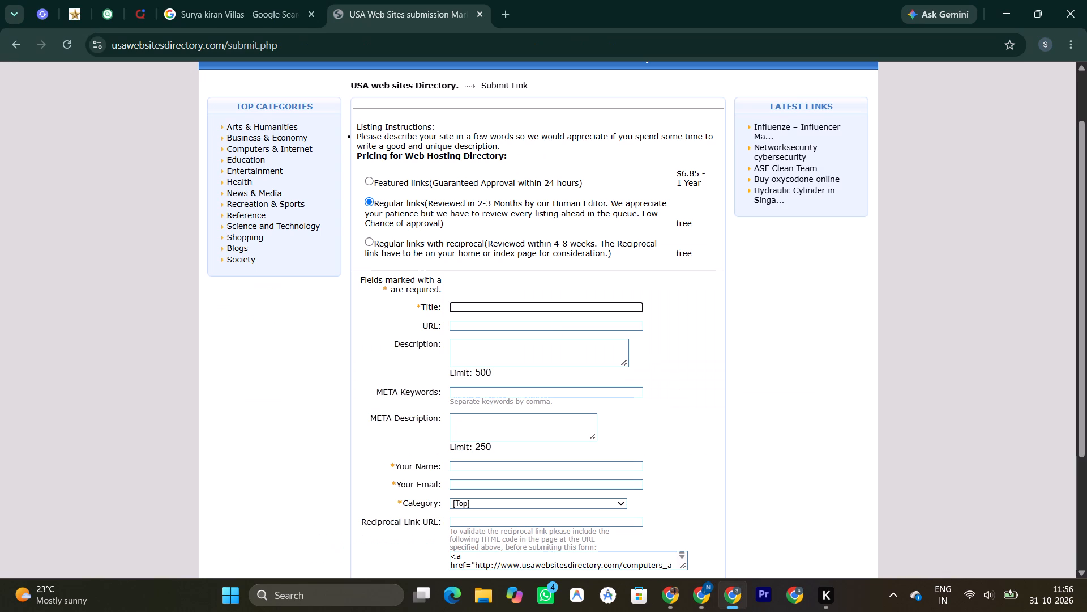
key("ctrl+v")
left_click(517, 320)
left_click(510, 329)
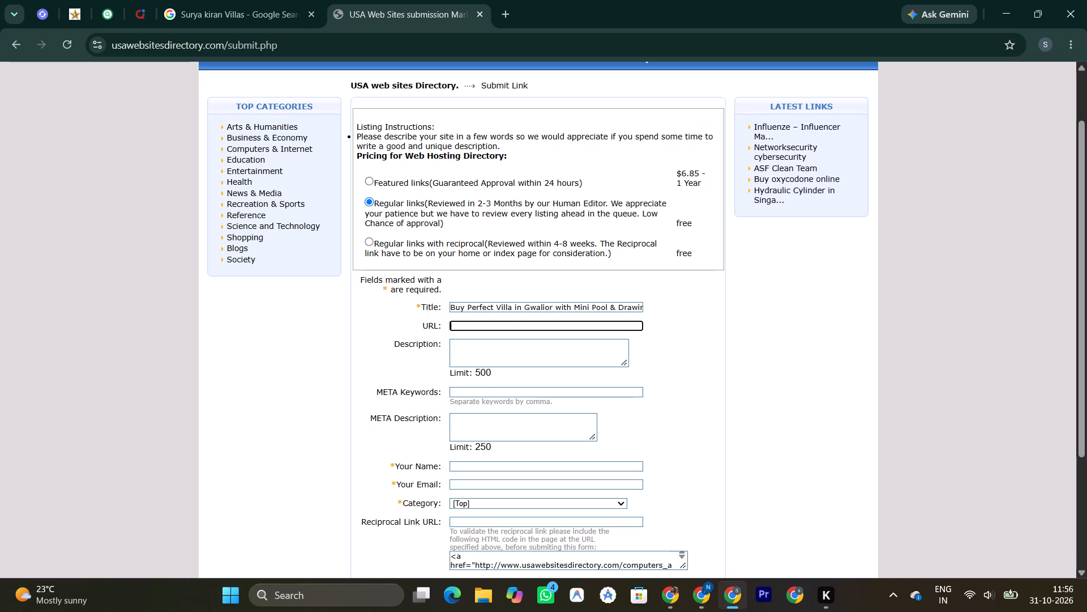
key("alt+Tab")
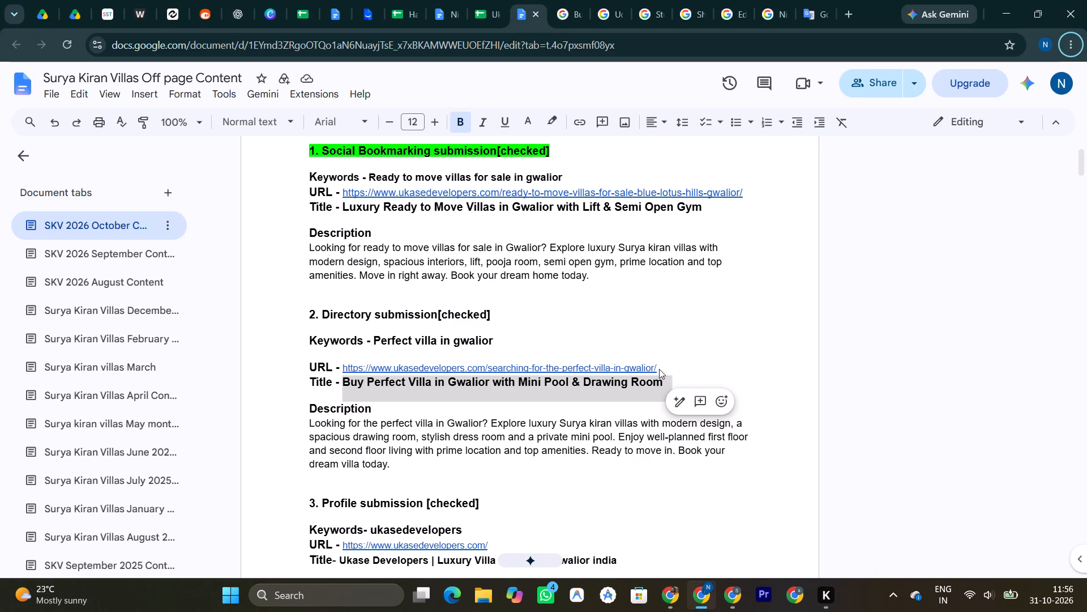
left_click_drag(659, 369, 343, 369)
key("ctrl+c")
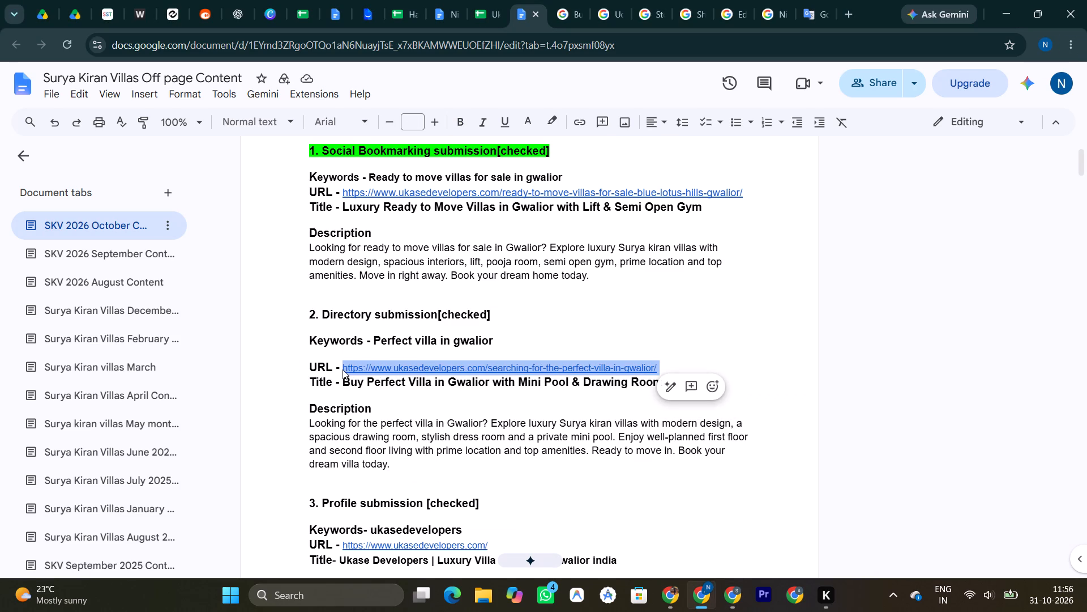
key("alt+Tab")
key("ctrl+v")
Fill the form's Description with the "Looking for the perfect villa in Gwalior?" paragraph from the Directory submission section, without a trailing line break.
left_click(493, 348)
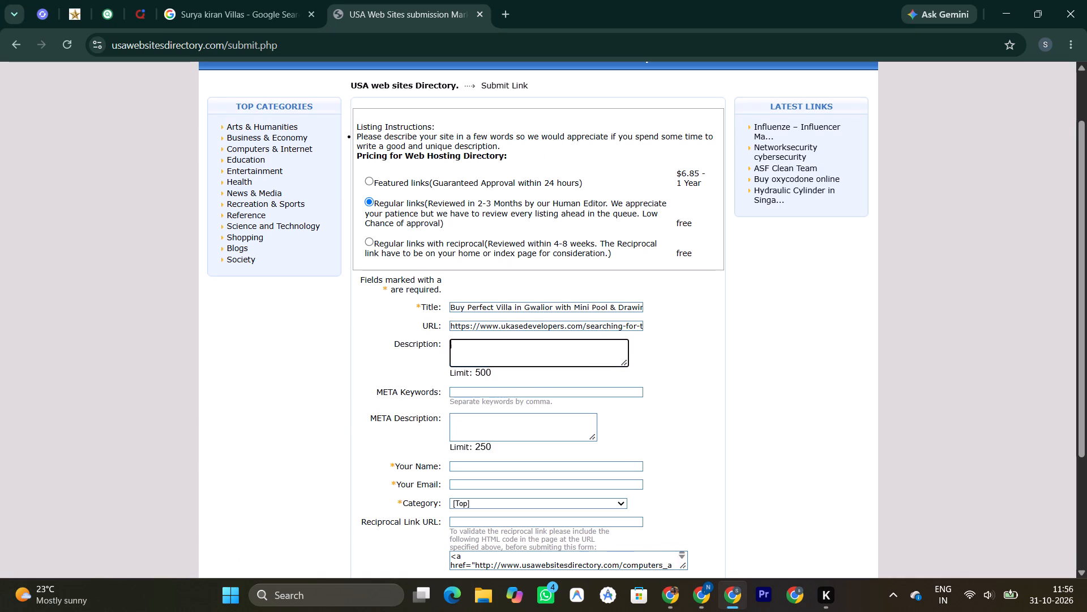
key("alt+Tab")
scroll(465, 340, "down", 2)
left_click_drag(299, 279, 396, 322)
key("ctrl+c")
key("alt+Tab")
key("ctrl+v")
key("BackSpace")
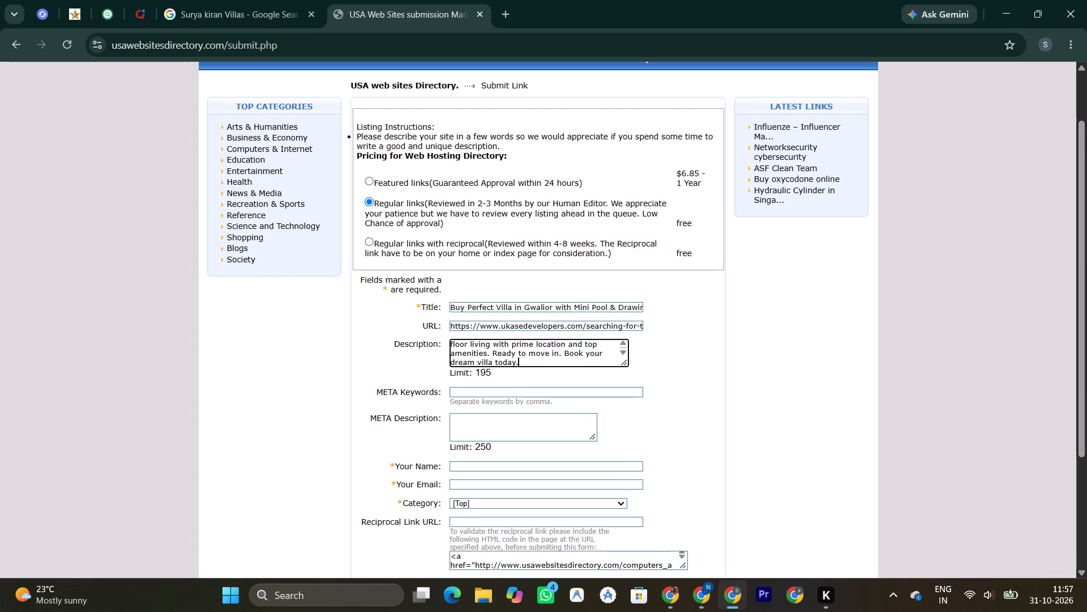
Fill META Keywords with "Perfect villa in gwalior" copied from the document's Directory submission section, keeping the document text intact.
left_click(481, 393)
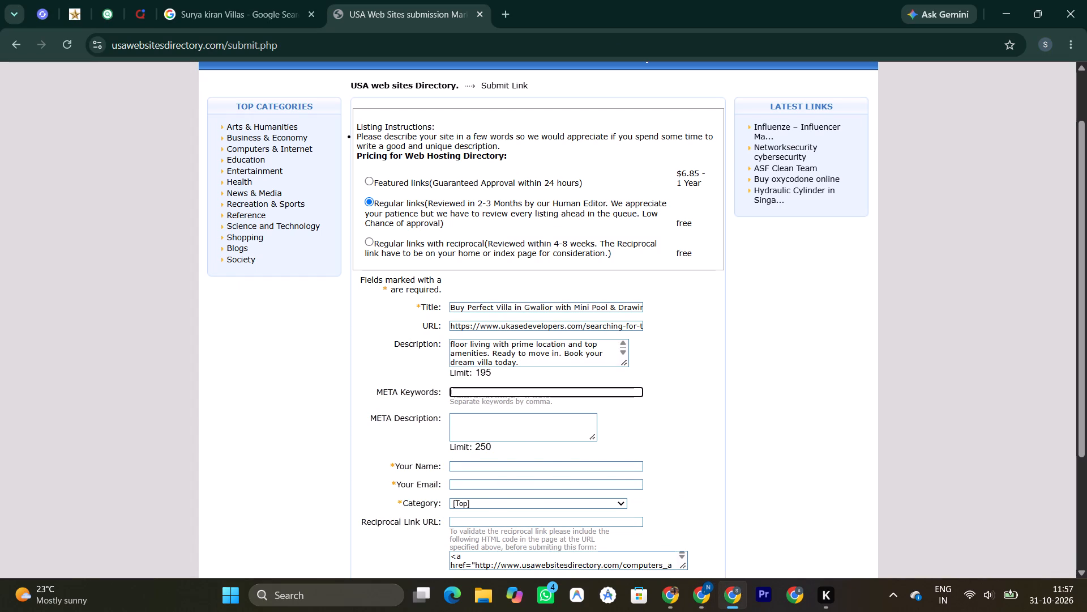
key("alt+Tab")
scroll(521, 277, "up", 1)
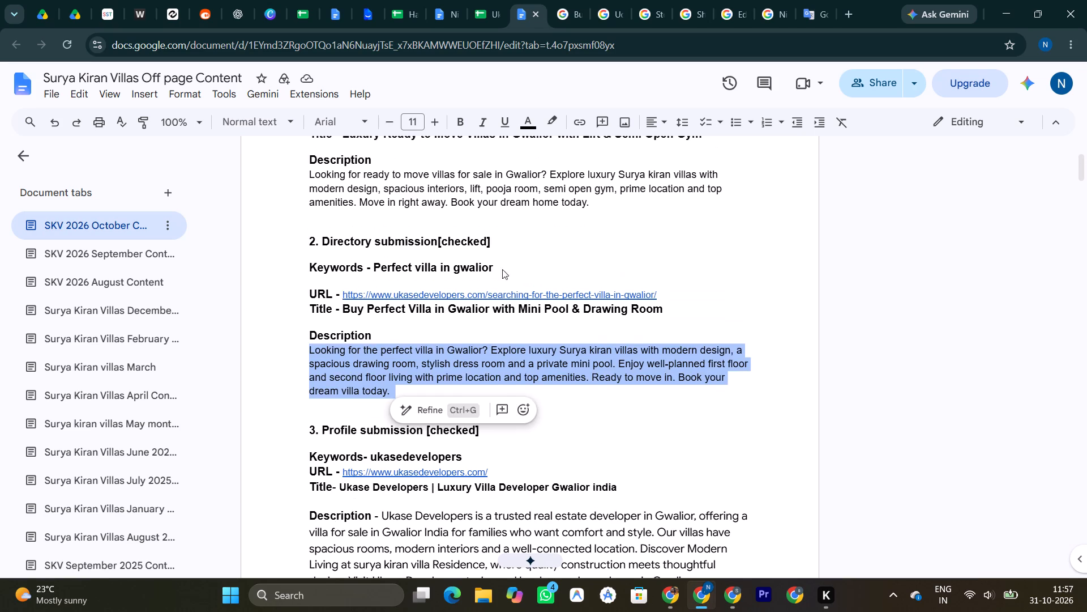
left_click_drag(502, 269, 375, 260)
left_click(373, 279)
left_click_drag(376, 268, 408, 278)
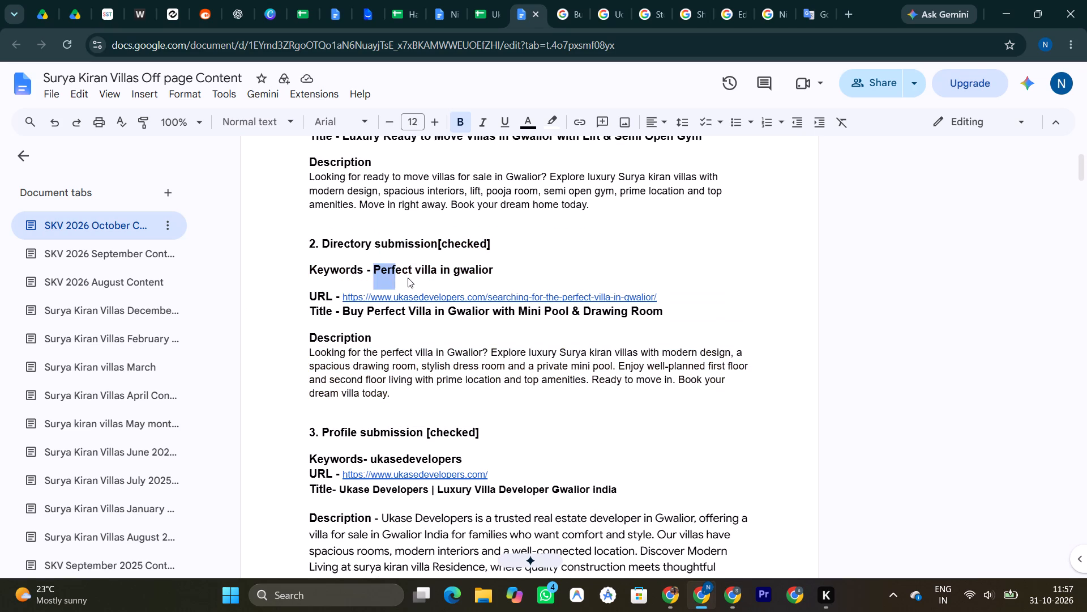
left_click_drag(408, 278, 495, 280)
key("ctrl+c")
key("Tab")
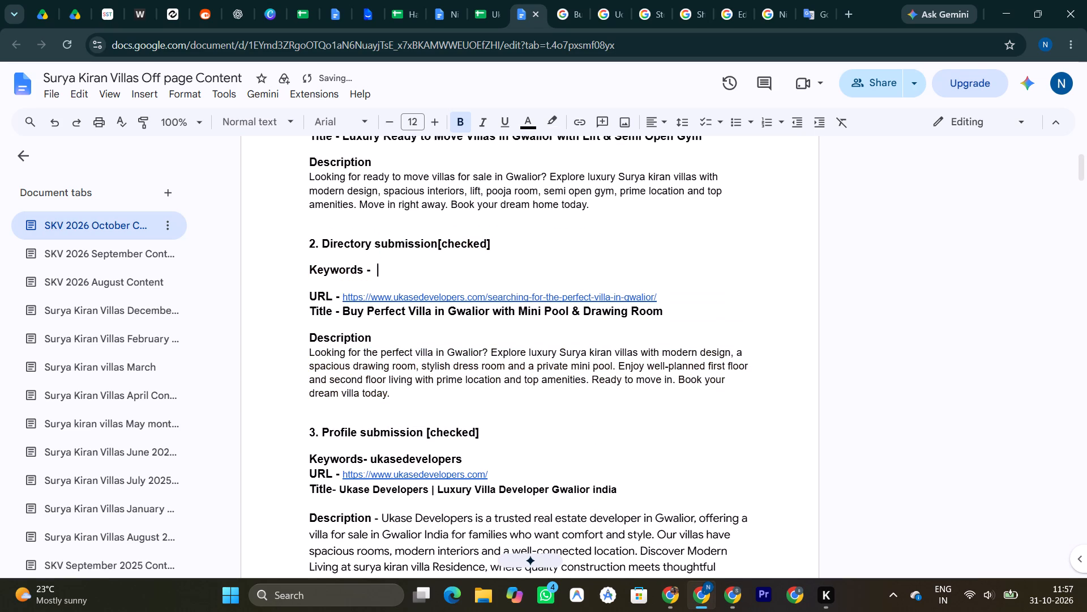
key("ctrl+z")
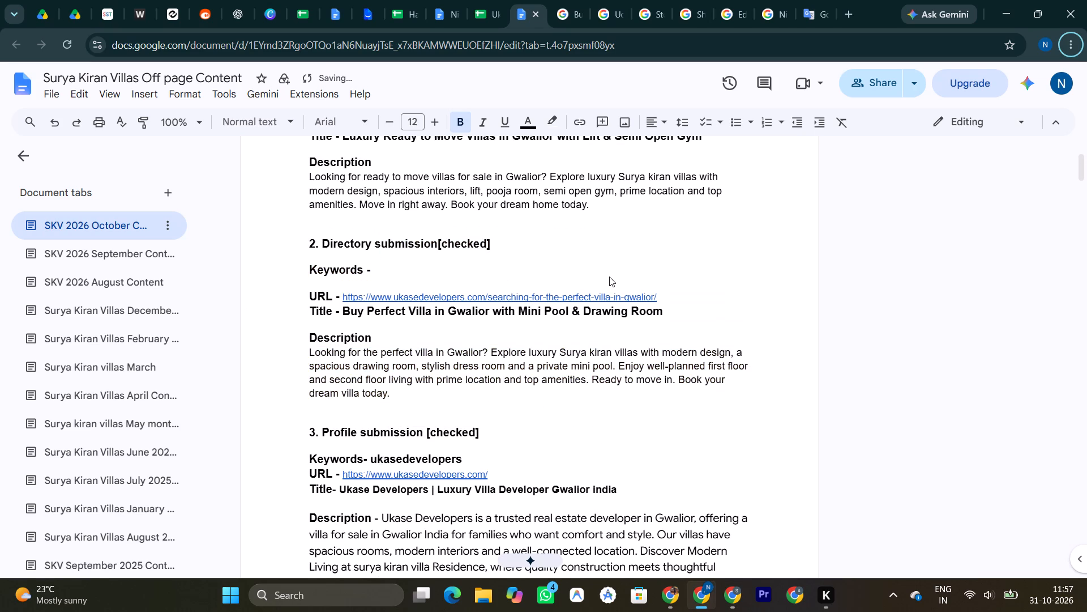
left_click(609, 277)
key("ctrl+z")
key("alt+Tab")
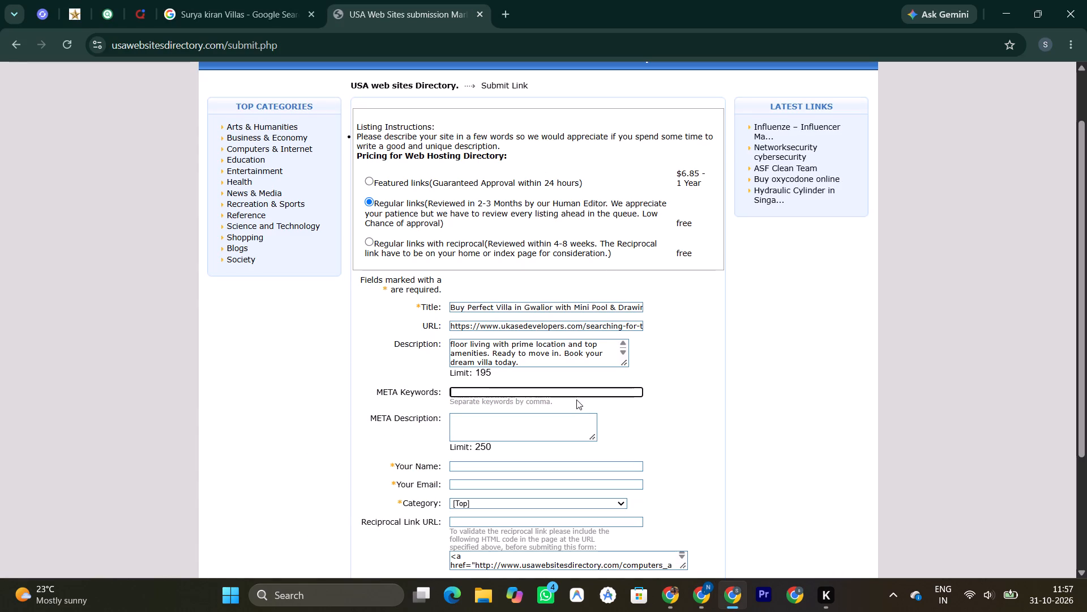
key("ctrl+v")
Fill Your Name with "Surya kiran Villas" copied from the Google business listing, and move on to the email field.
left_click(501, 415)
scroll(461, 387, "down", 2)
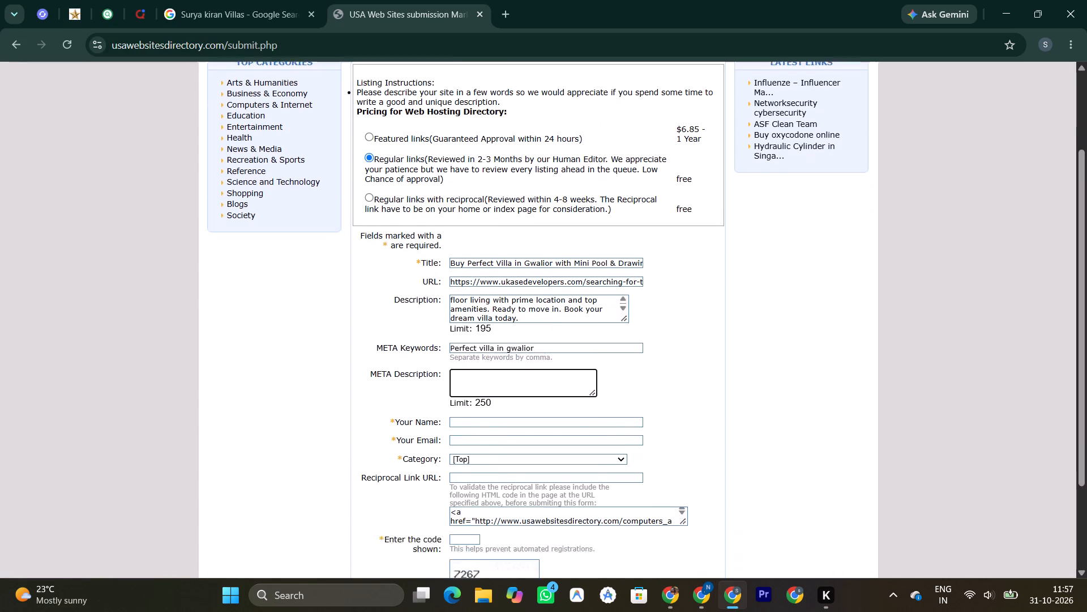
left_click(482, 326)
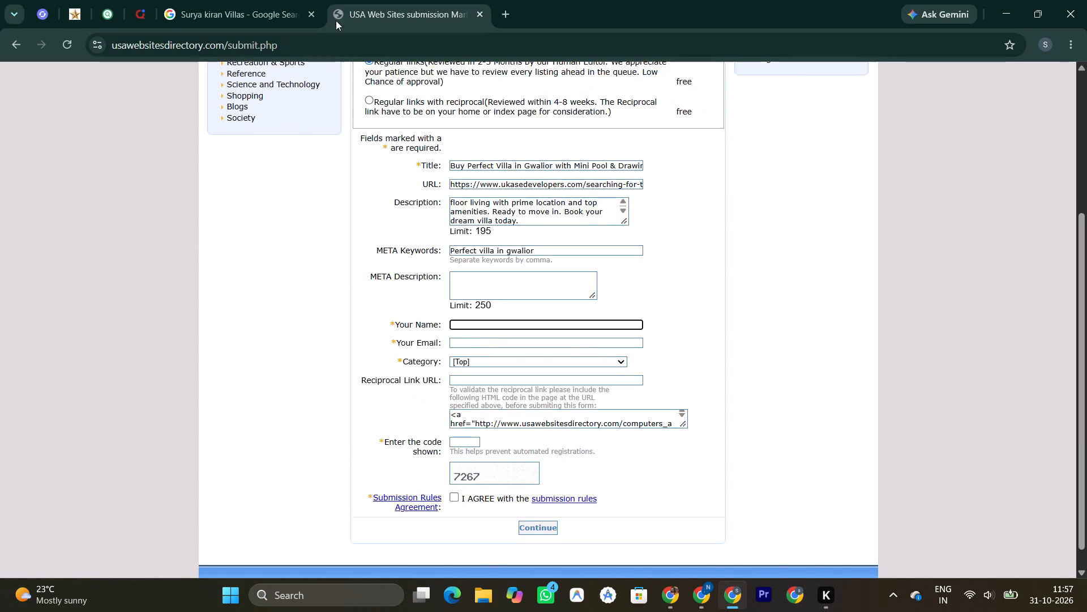
left_click(298, 0)
key("ctrl+c")
left_click(420, 0)
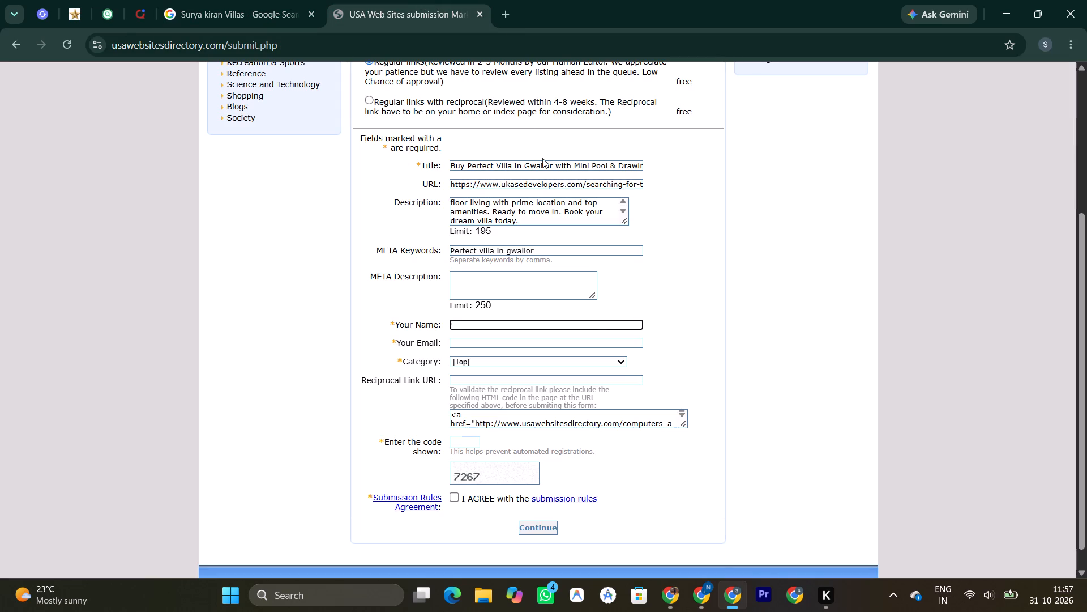
key("ctrl+v")
left_click(502, 334)
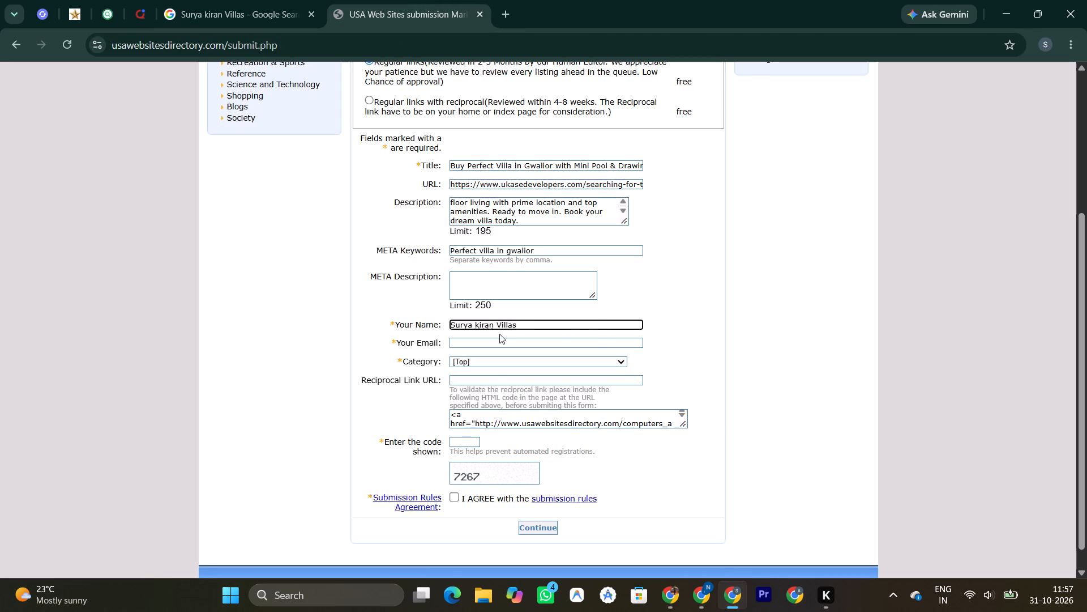
left_click(498, 347)
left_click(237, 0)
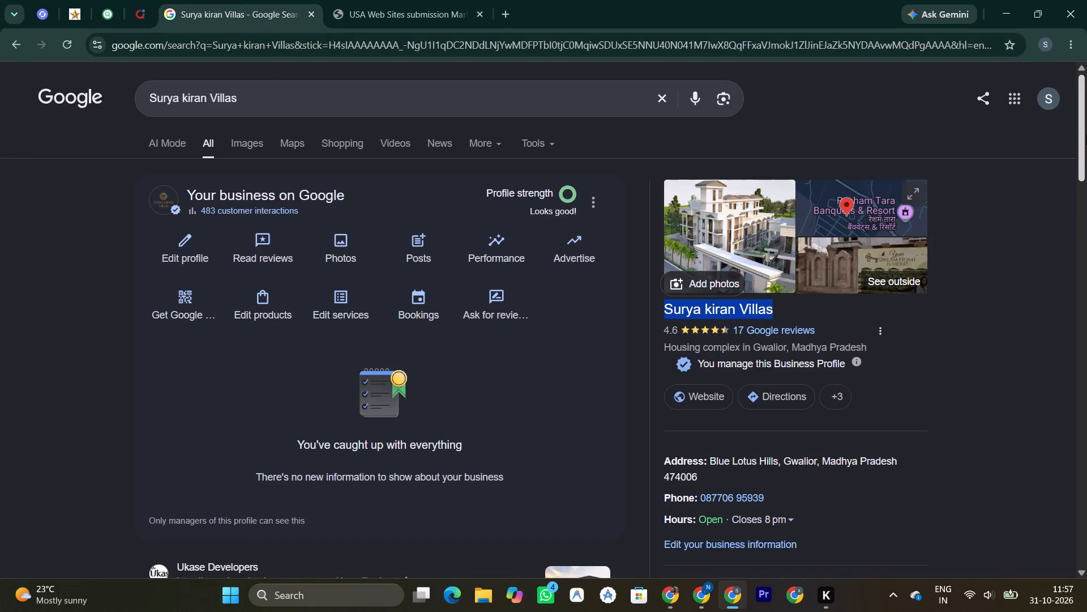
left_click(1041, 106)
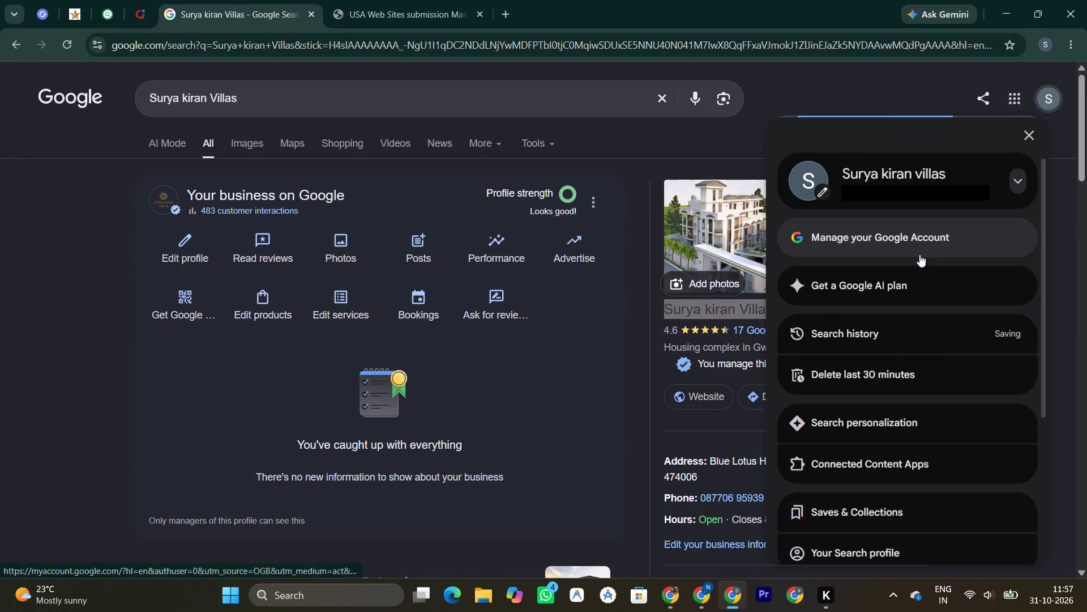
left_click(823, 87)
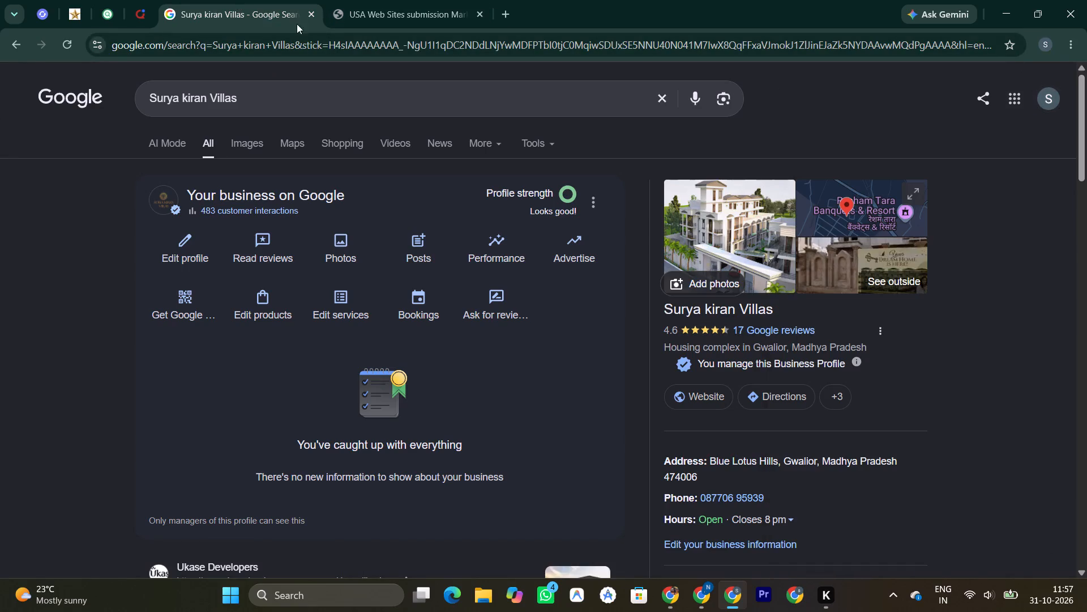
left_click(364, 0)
key("alt+Tab")
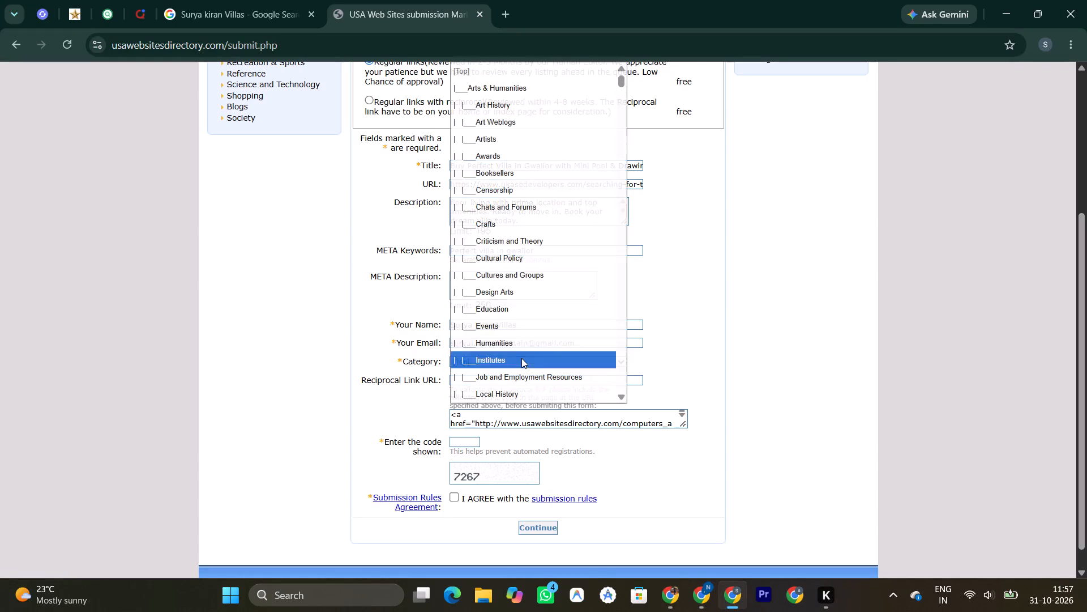
scroll(521, 238, "down", 3)
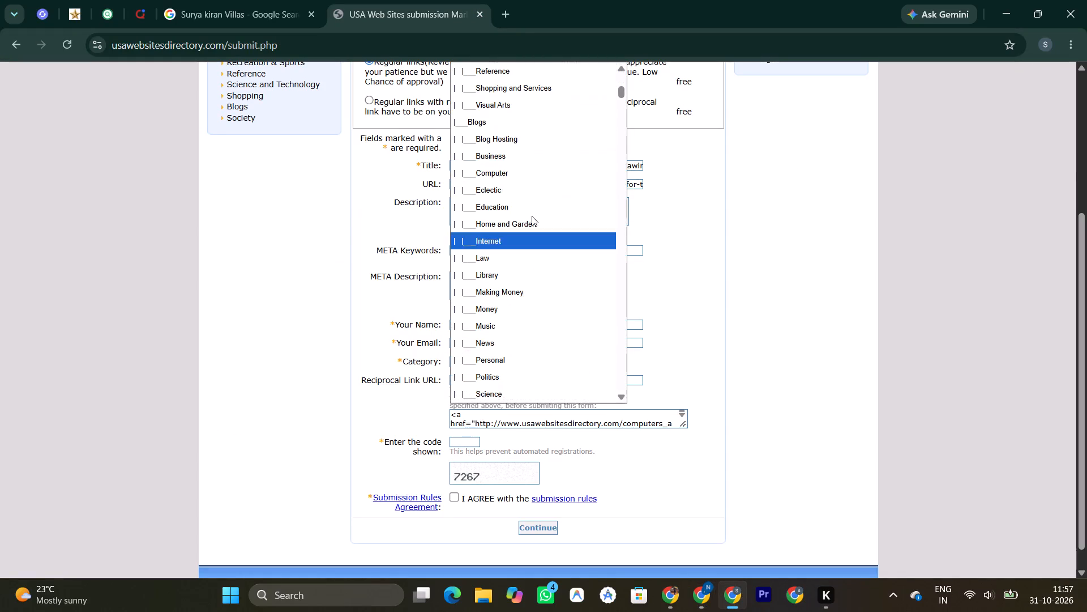
scroll(538, 239, "down", 3)
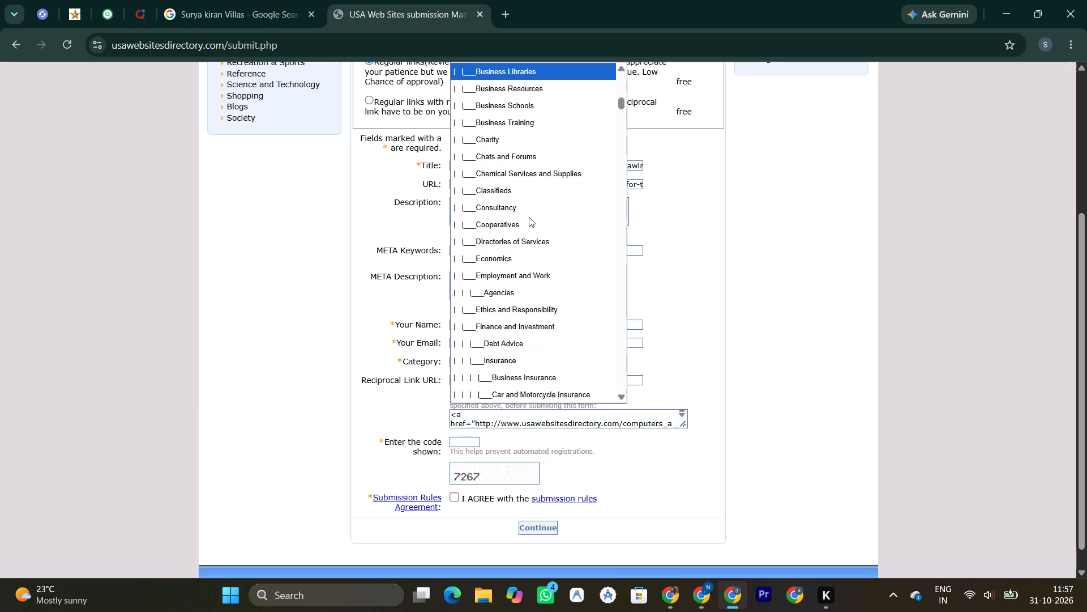
scroll(529, 217, "down", 2)
scroll(532, 222, "up", 19)
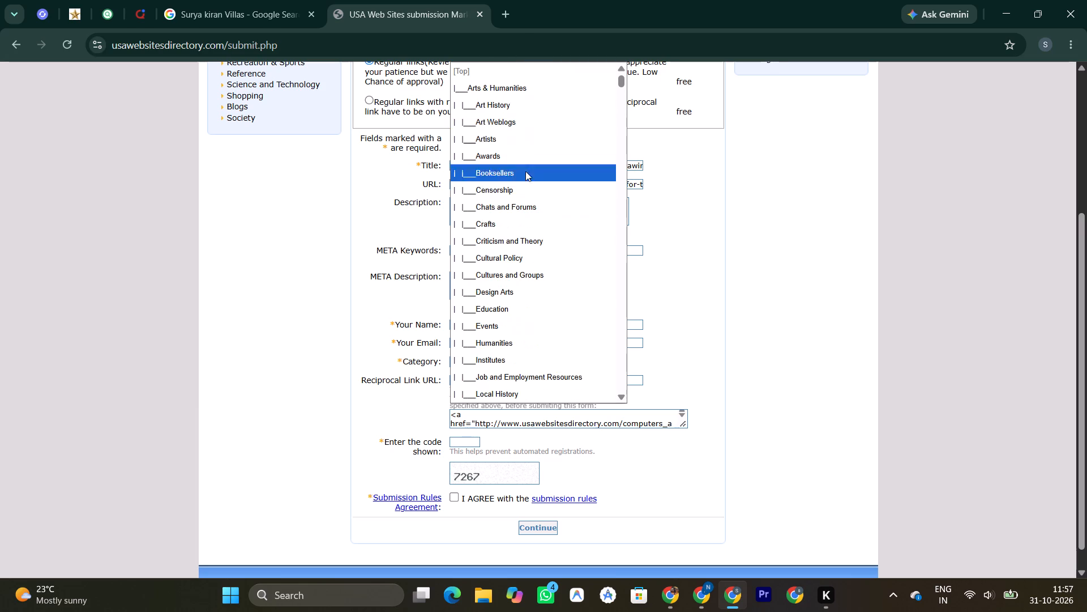
scroll(507, 299, "down", 4)
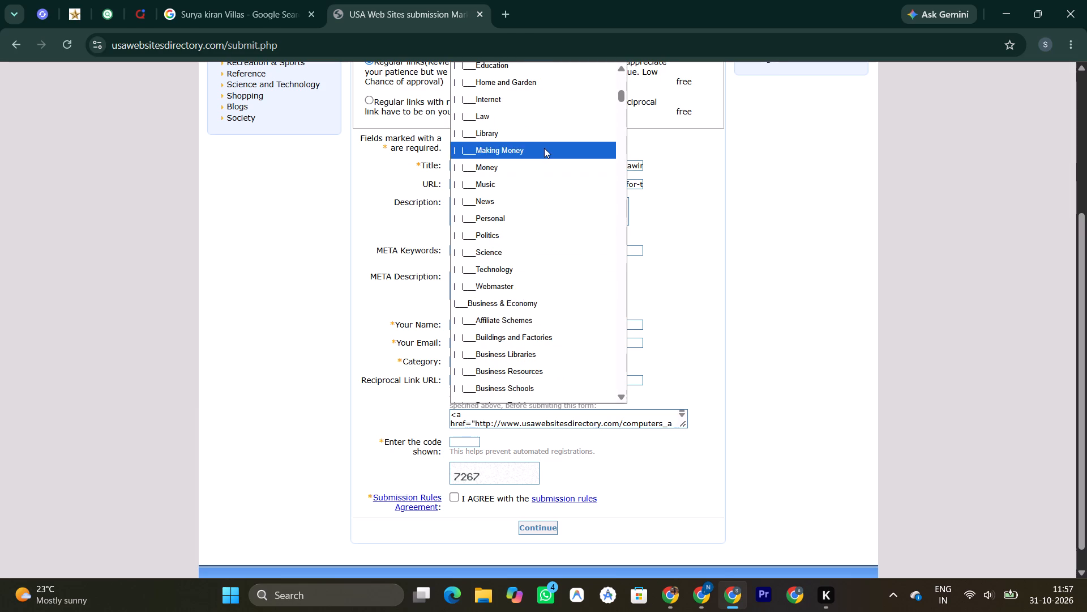
scroll(533, 295, "down", 2)
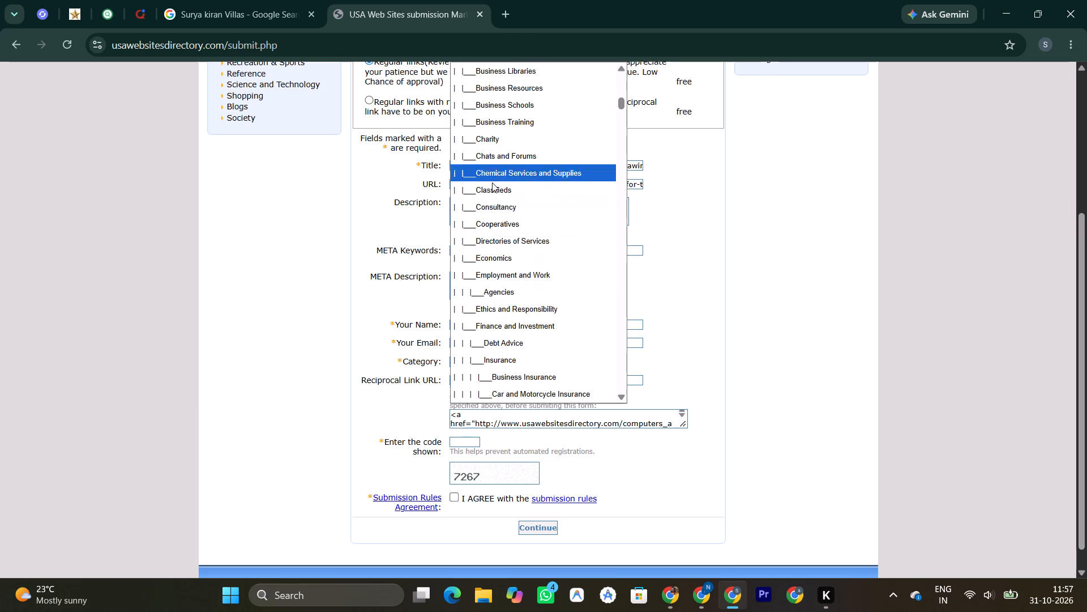
scroll(469, 300, "down", 2)
scroll(534, 286, "down", 2)
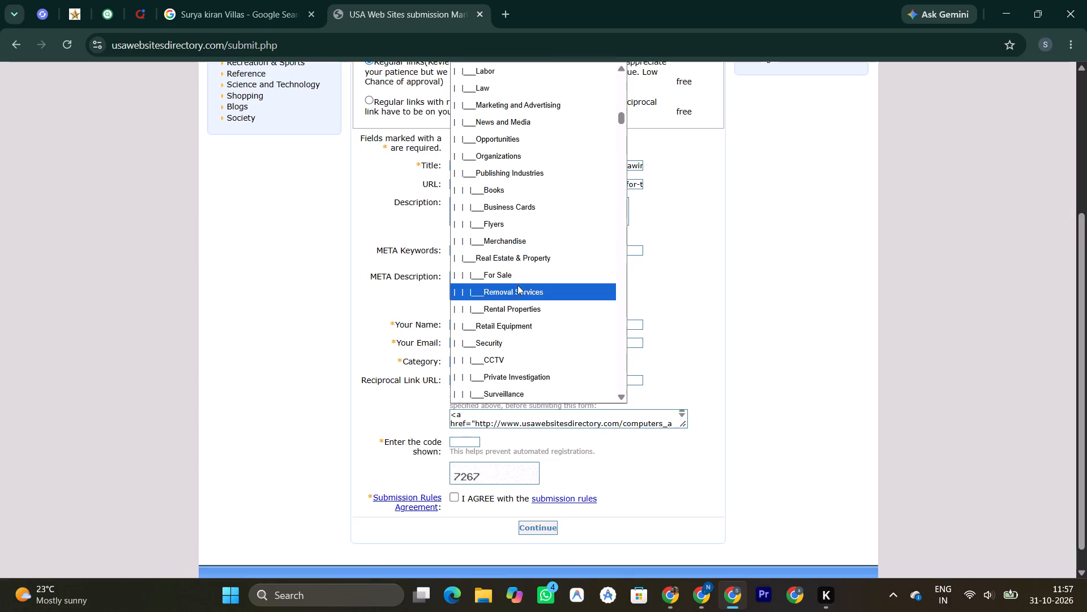
left_click(511, 262)
Enter the verification code shown in the image and agree to the submission rules.
scroll(585, 313, "down", 1)
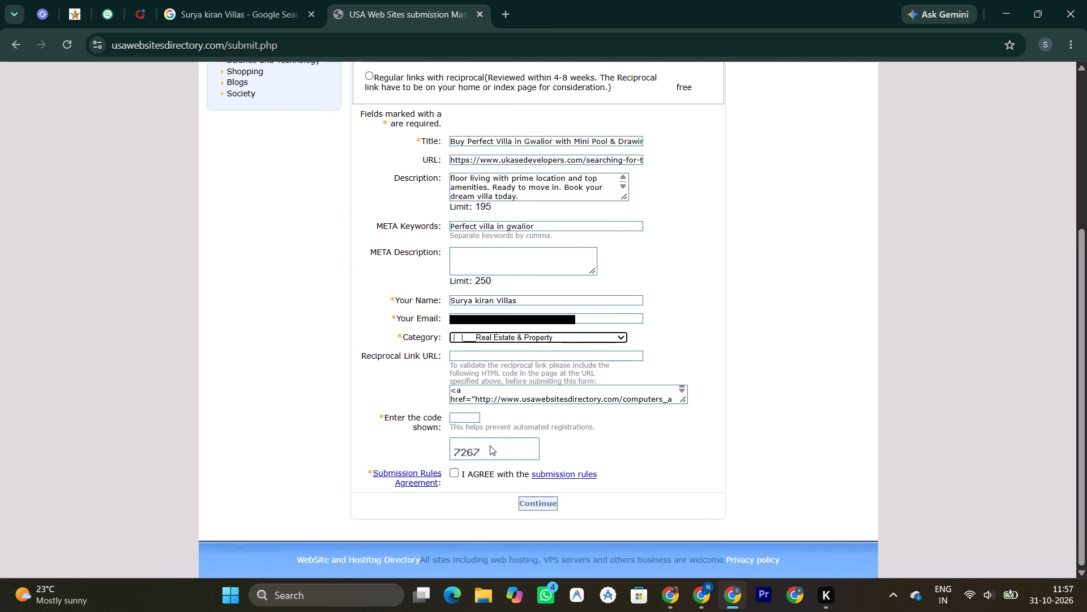
left_click(464, 415)
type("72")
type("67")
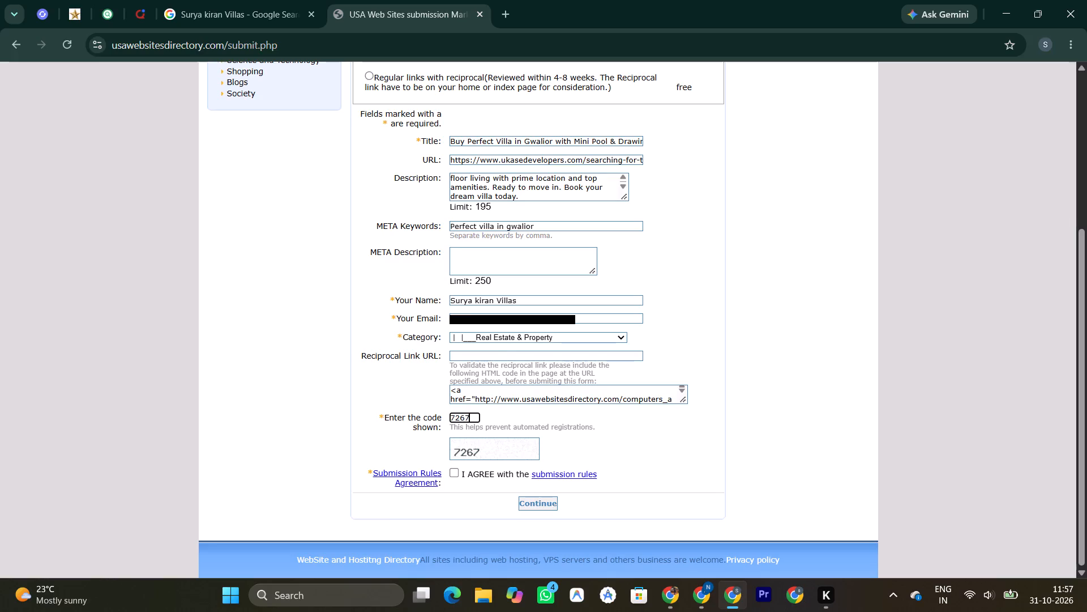
left_click(455, 466)
left_click(456, 470)
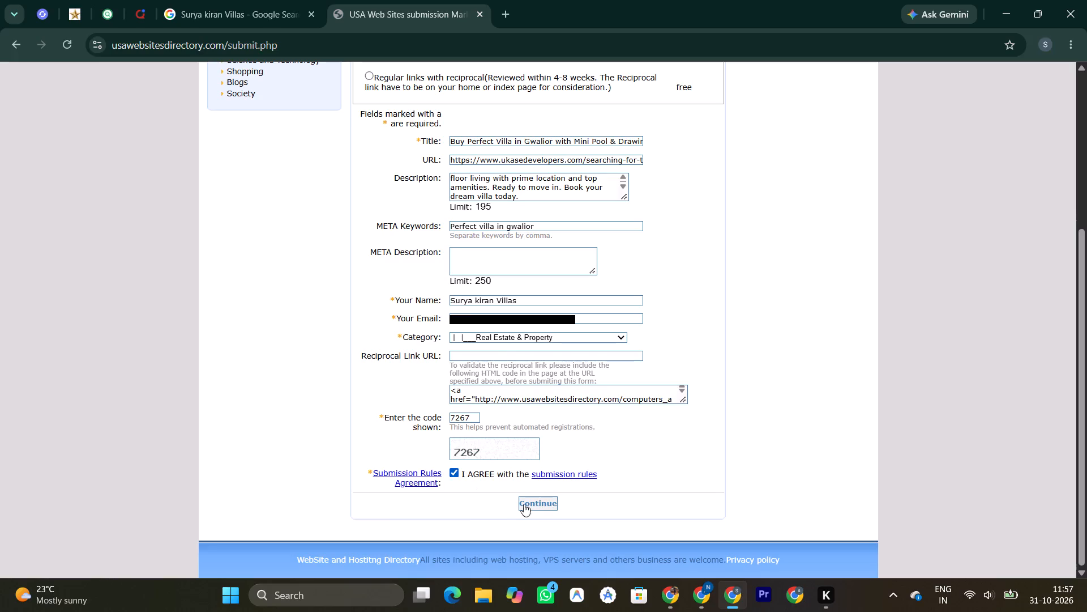
Submit the completed link form on usawebsitesdirectory.com.
left_click(529, 504)
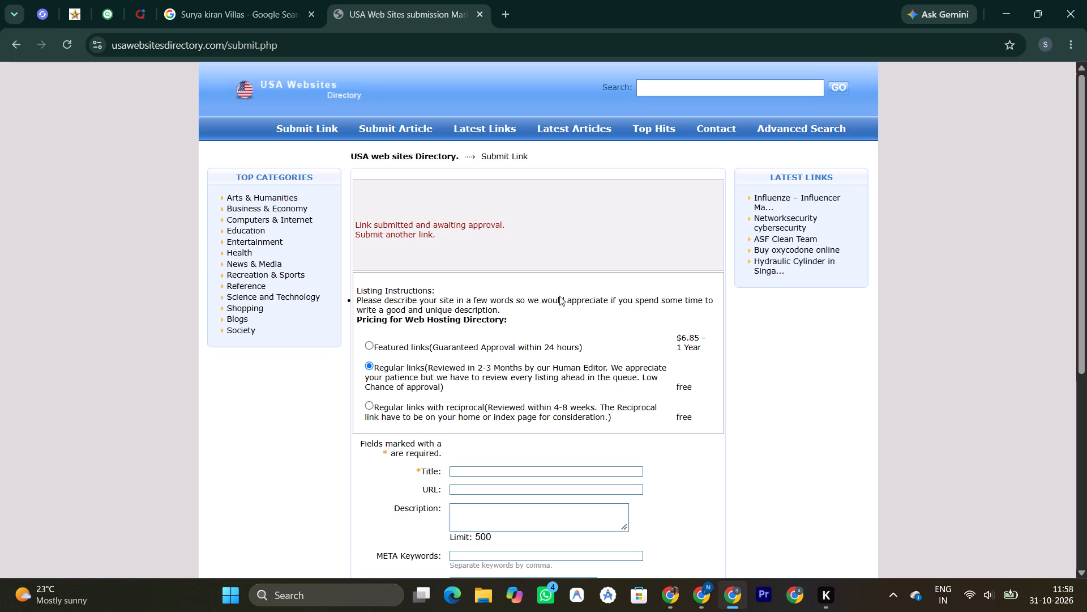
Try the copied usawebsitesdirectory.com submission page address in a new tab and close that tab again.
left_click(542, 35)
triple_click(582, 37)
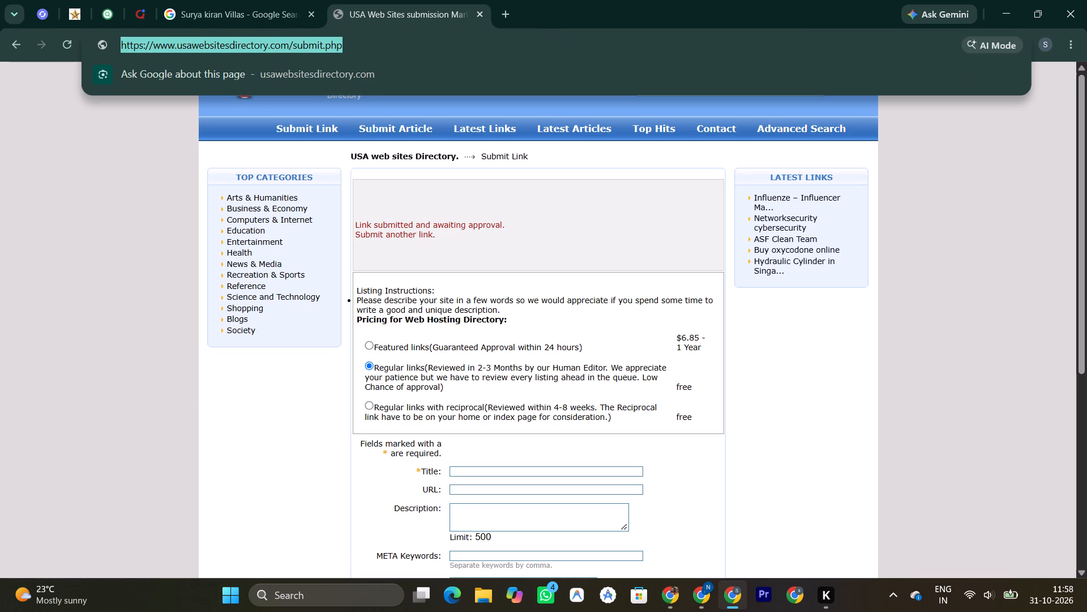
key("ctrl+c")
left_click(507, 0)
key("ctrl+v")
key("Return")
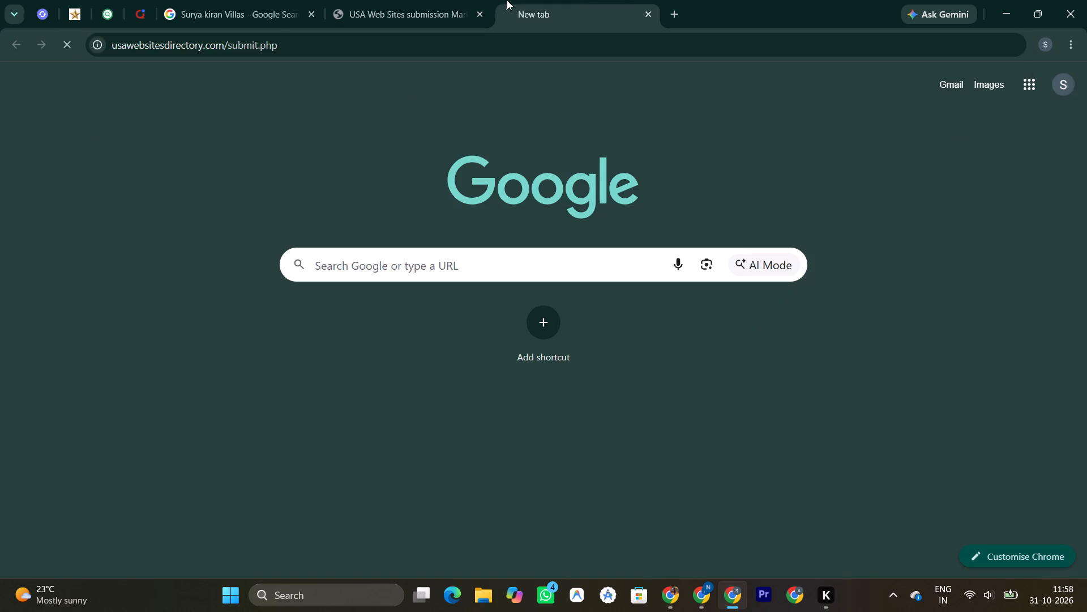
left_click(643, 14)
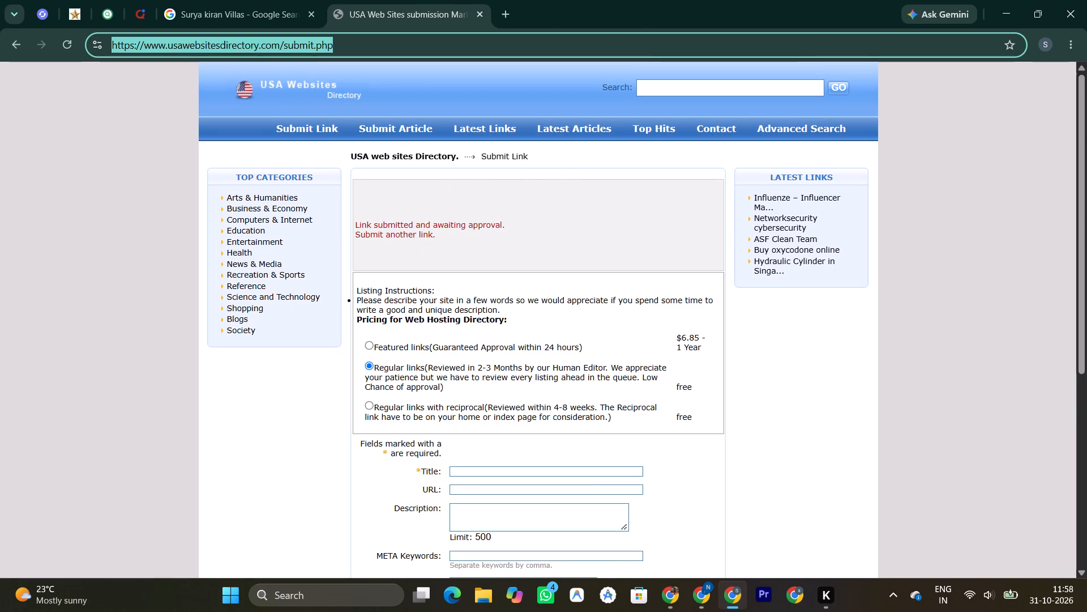
key("ctrl+c")
key("alt+Tab")
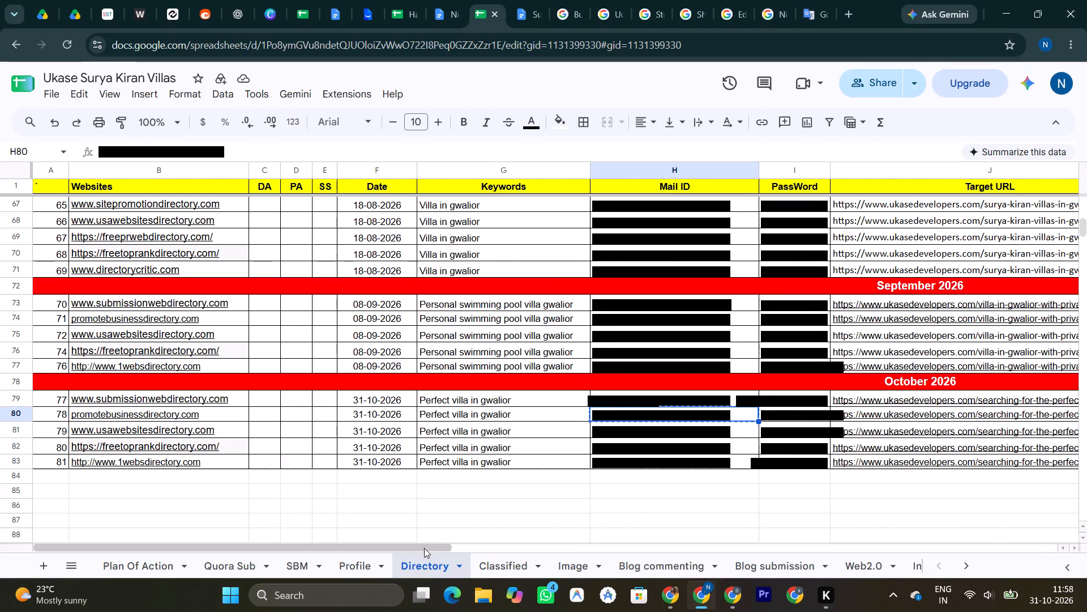
left_click_drag(425, 549, 691, 532)
left_click(653, 430)
key("ctrl+v")
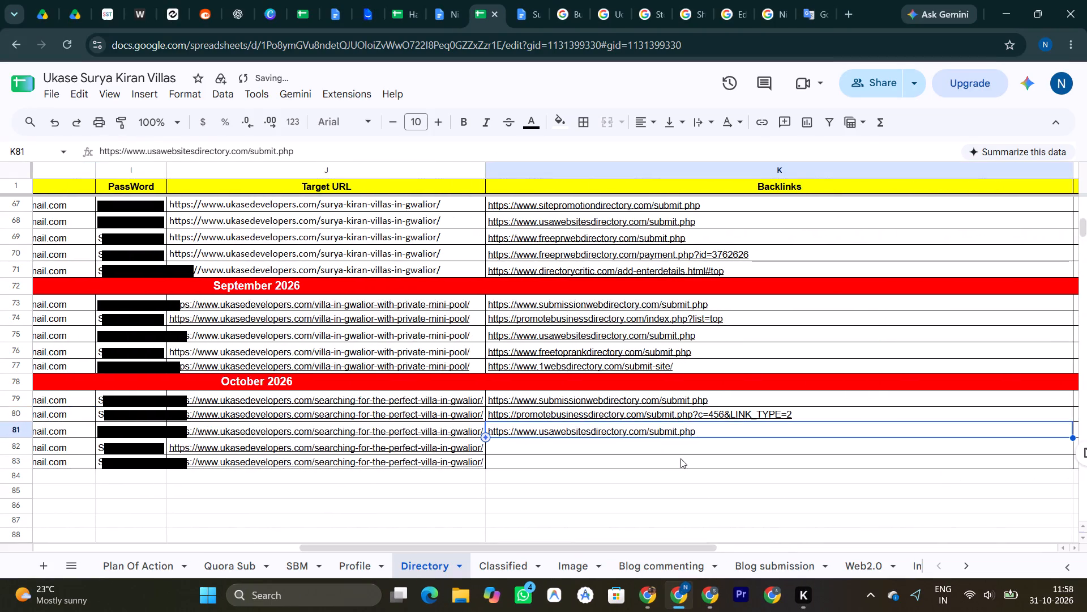
left_click_drag(583, 548, 296, 504)
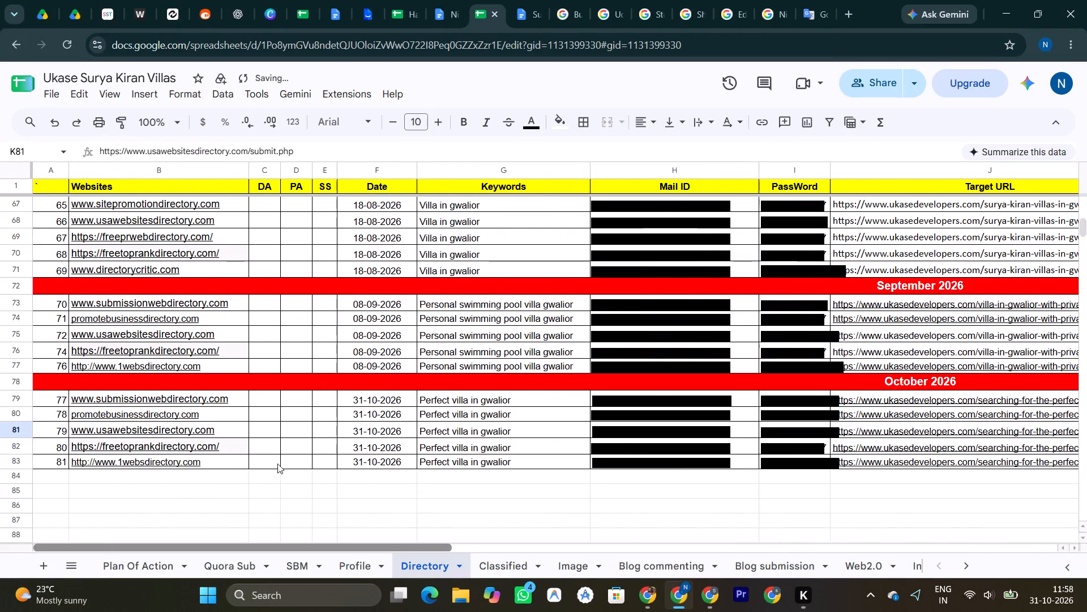
left_click(244, 452)
key("ctrl+c")
key("alt+Tab")
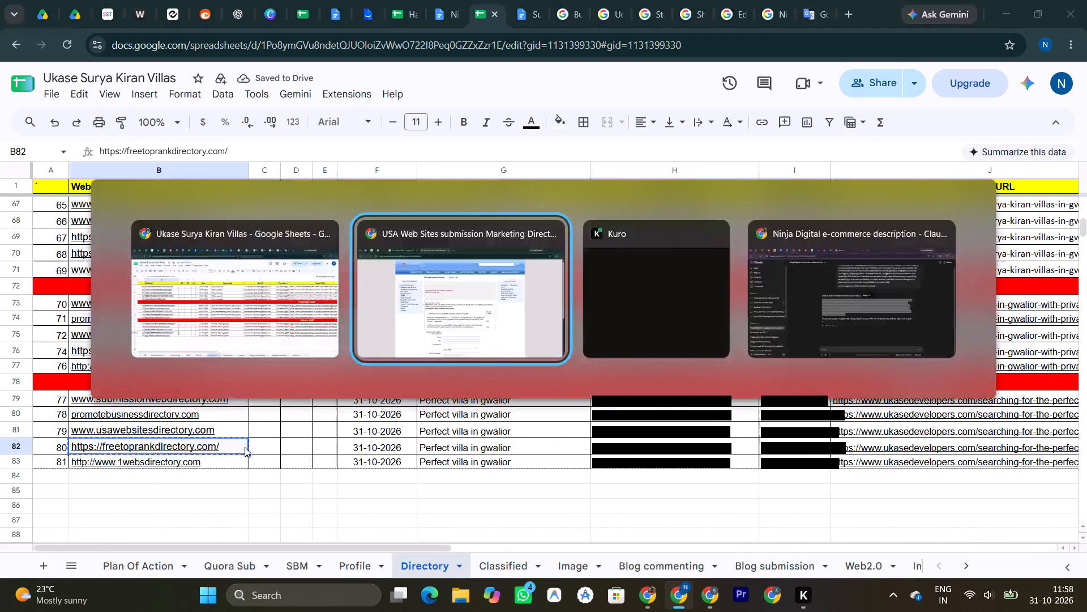
left_click(513, 0)
key("ctrl+v")
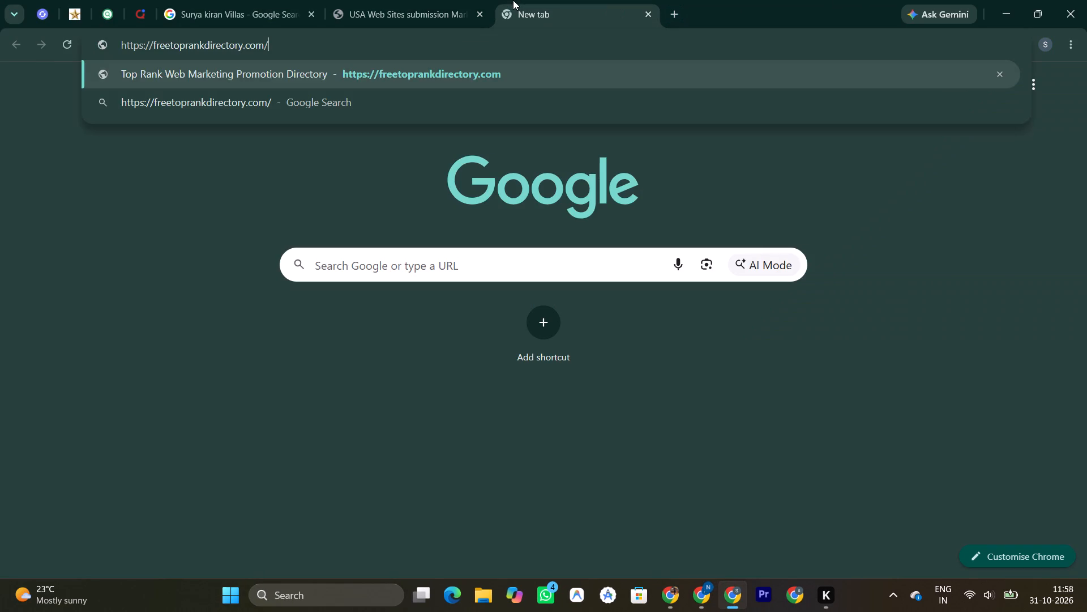
key("Return")
left_click(408, 0)
left_click(482, 12)
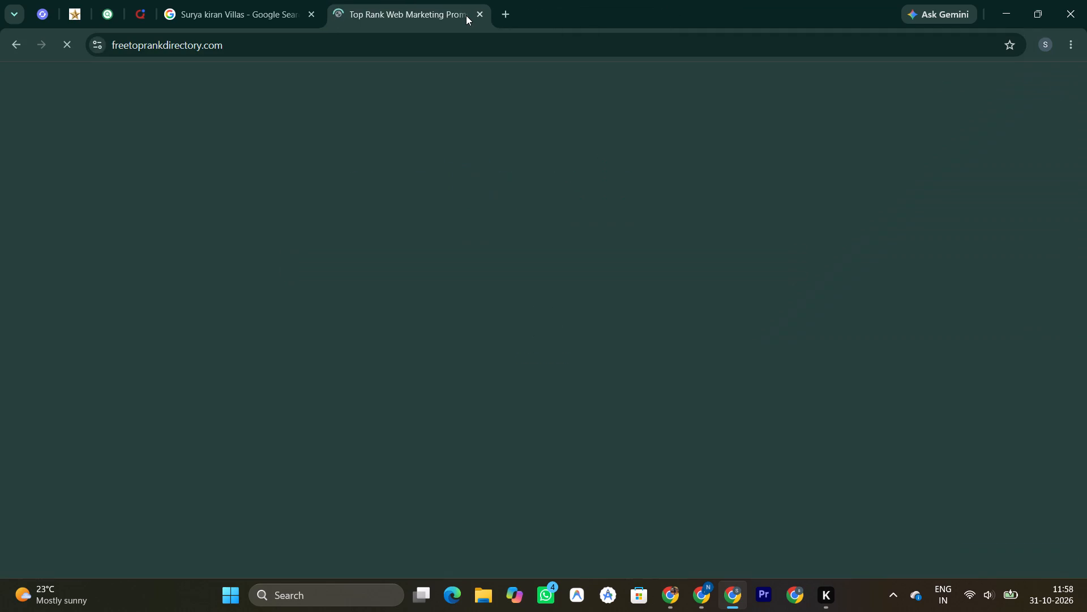
Set the font size of the website entries in the October 2026 and September 2026 sections of the sheet to 10.
key("alt+Tab")
left_click_drag(236, 398, 237, 464)
left_click(242, 325)
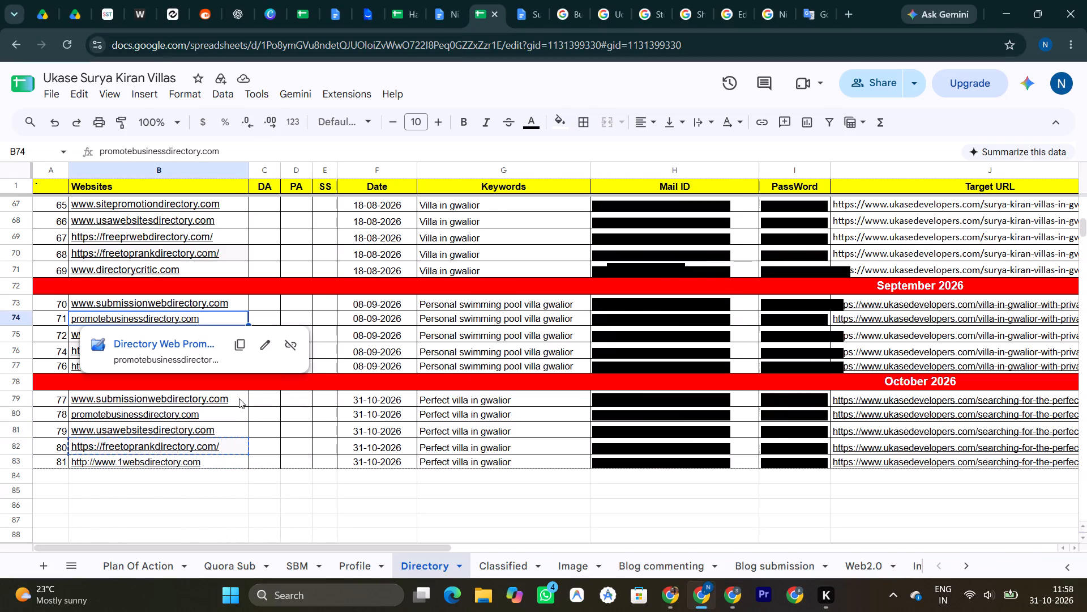
left_click_drag(239, 398, 241, 466)
left_click(393, 124)
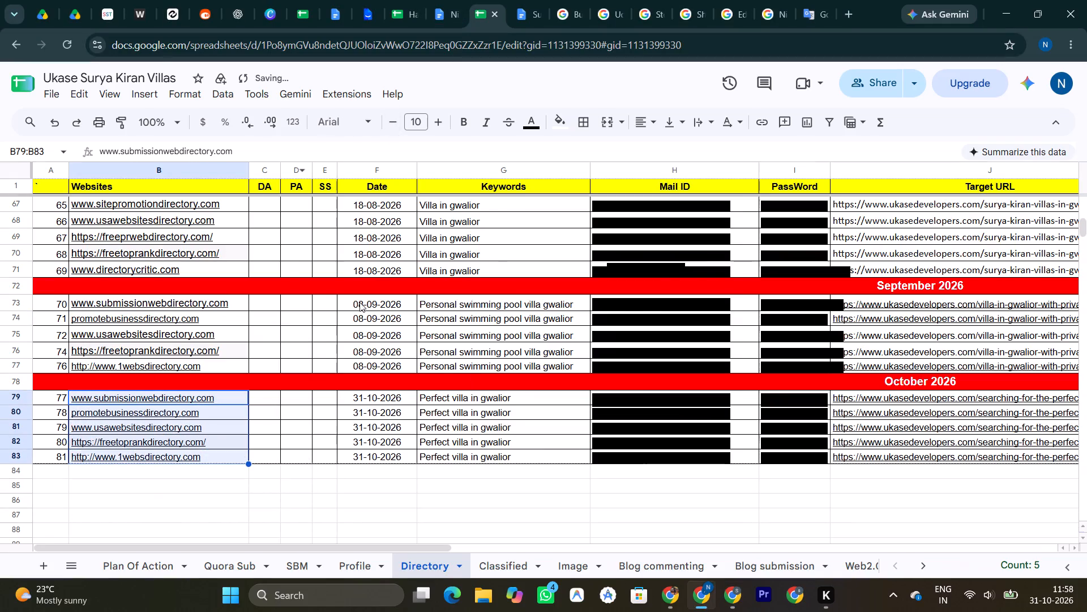
left_click_drag(220, 304, 221, 366)
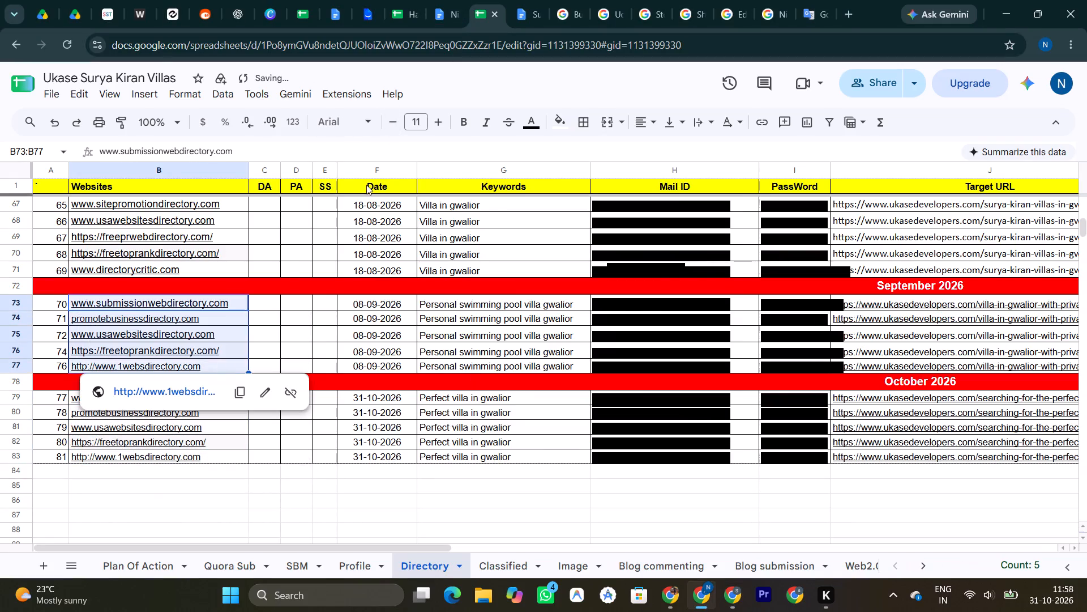
left_click(392, 123)
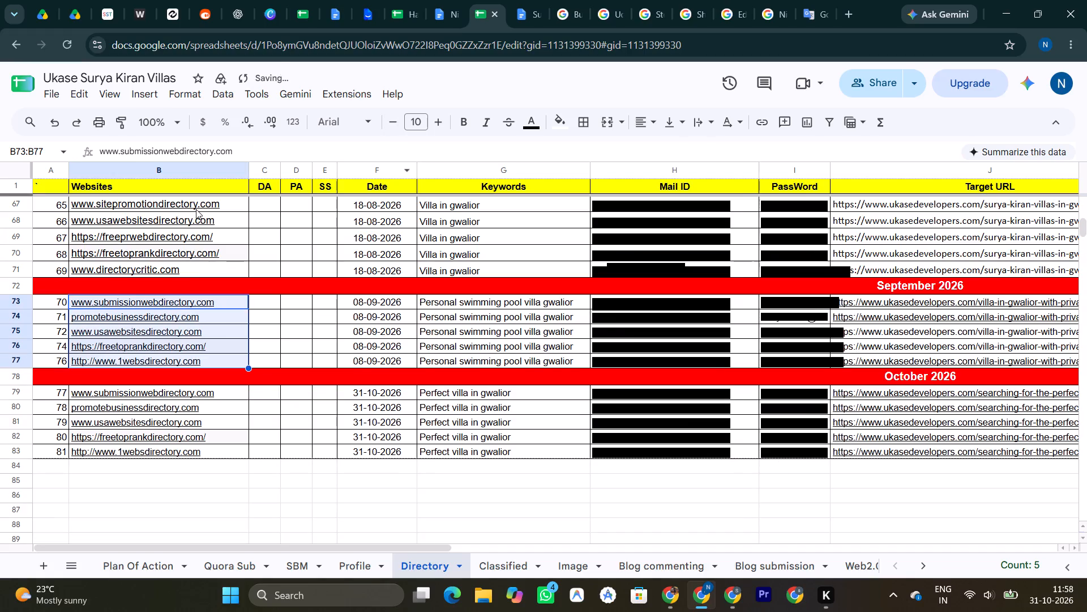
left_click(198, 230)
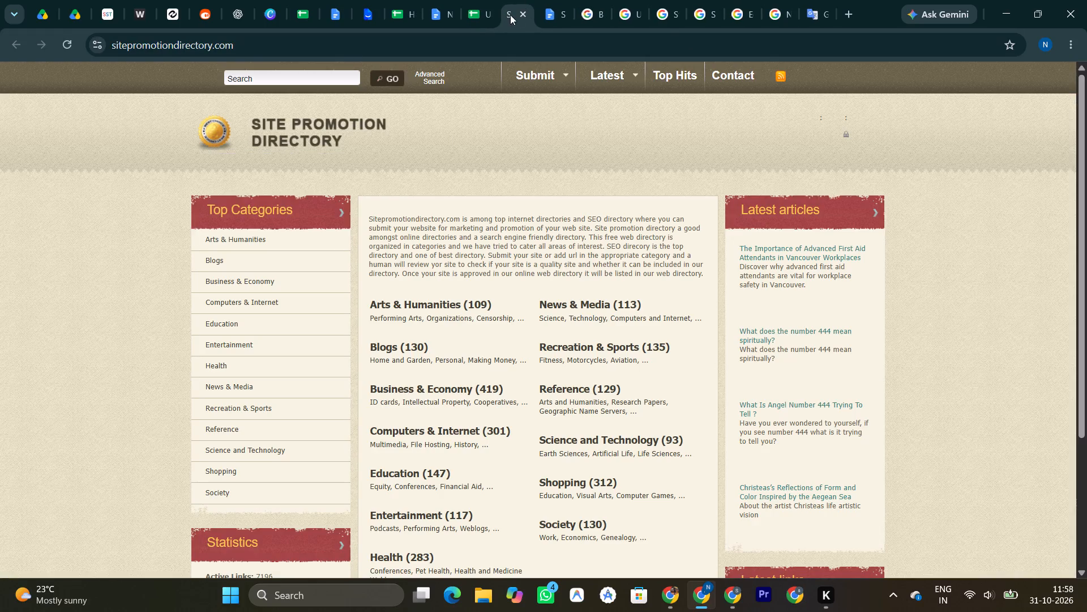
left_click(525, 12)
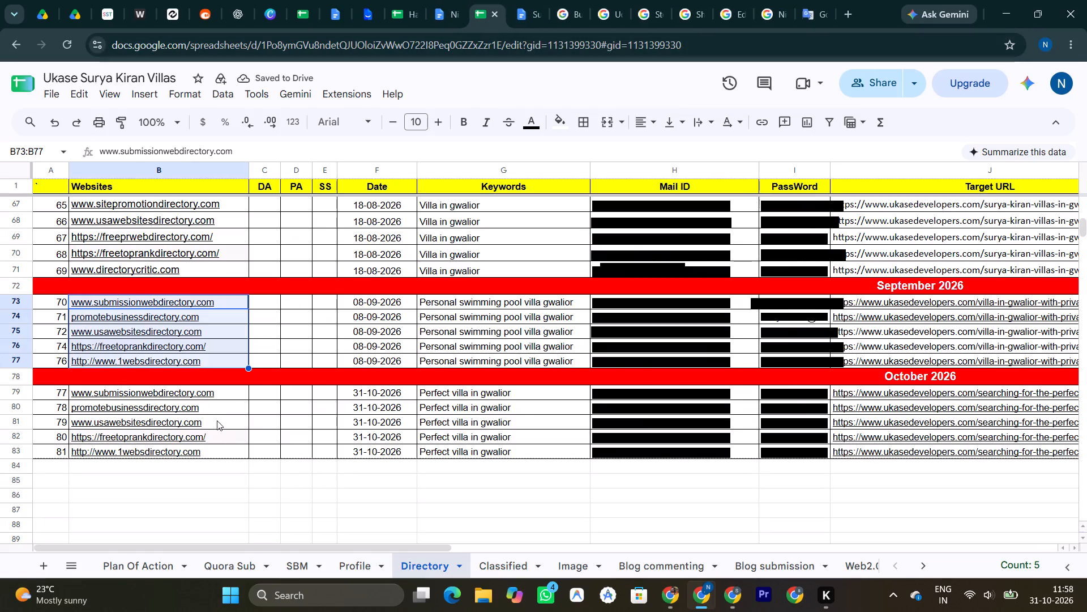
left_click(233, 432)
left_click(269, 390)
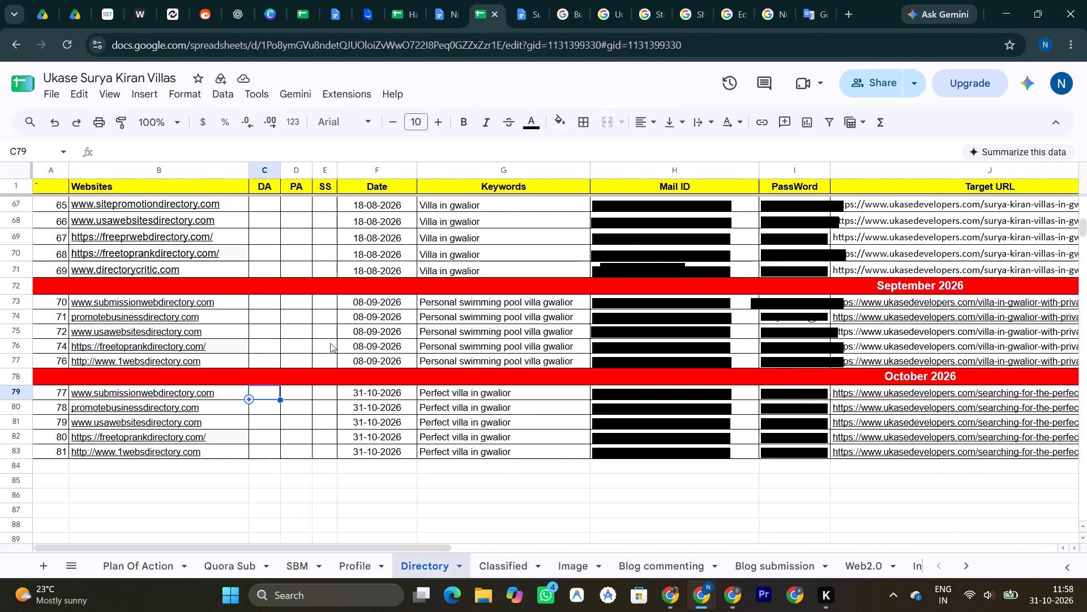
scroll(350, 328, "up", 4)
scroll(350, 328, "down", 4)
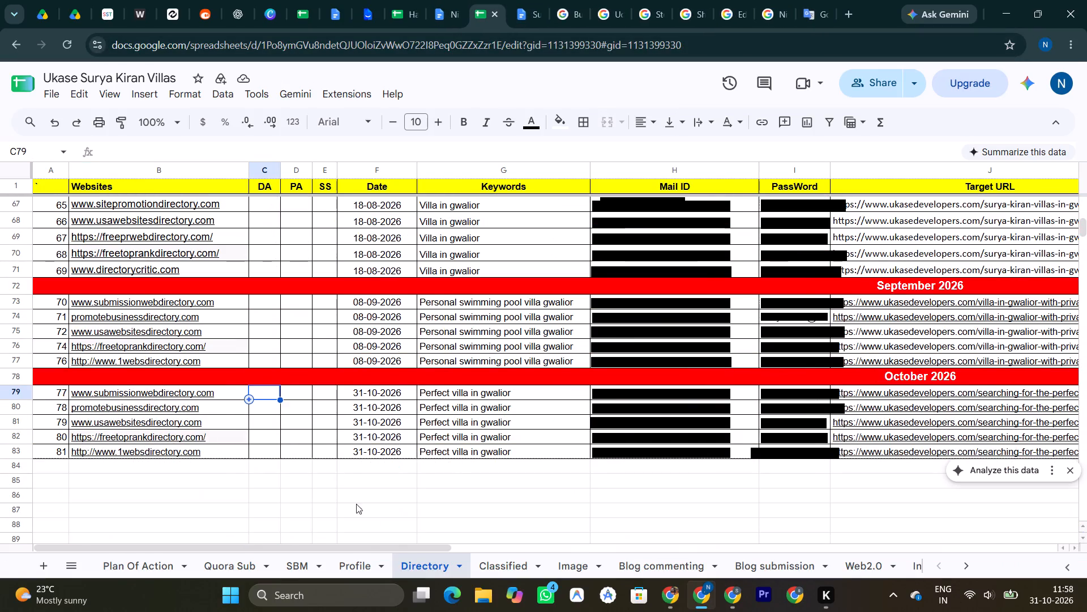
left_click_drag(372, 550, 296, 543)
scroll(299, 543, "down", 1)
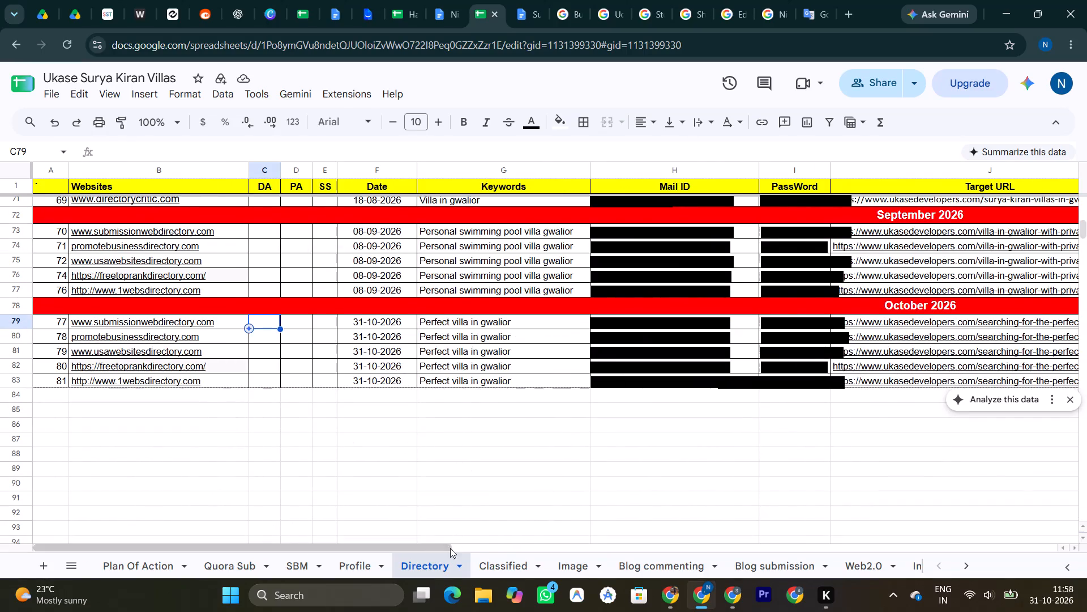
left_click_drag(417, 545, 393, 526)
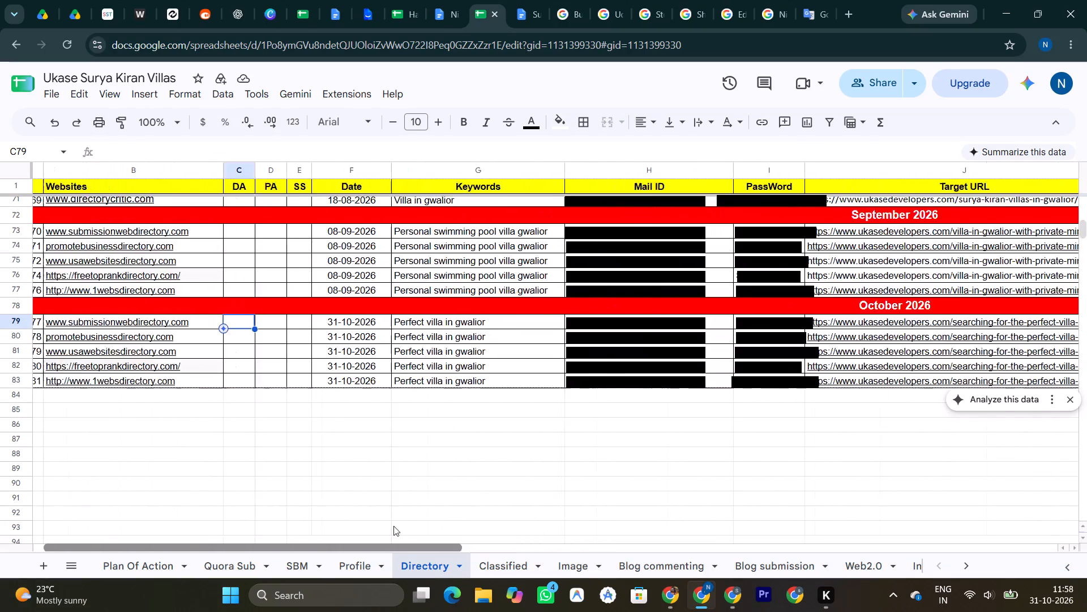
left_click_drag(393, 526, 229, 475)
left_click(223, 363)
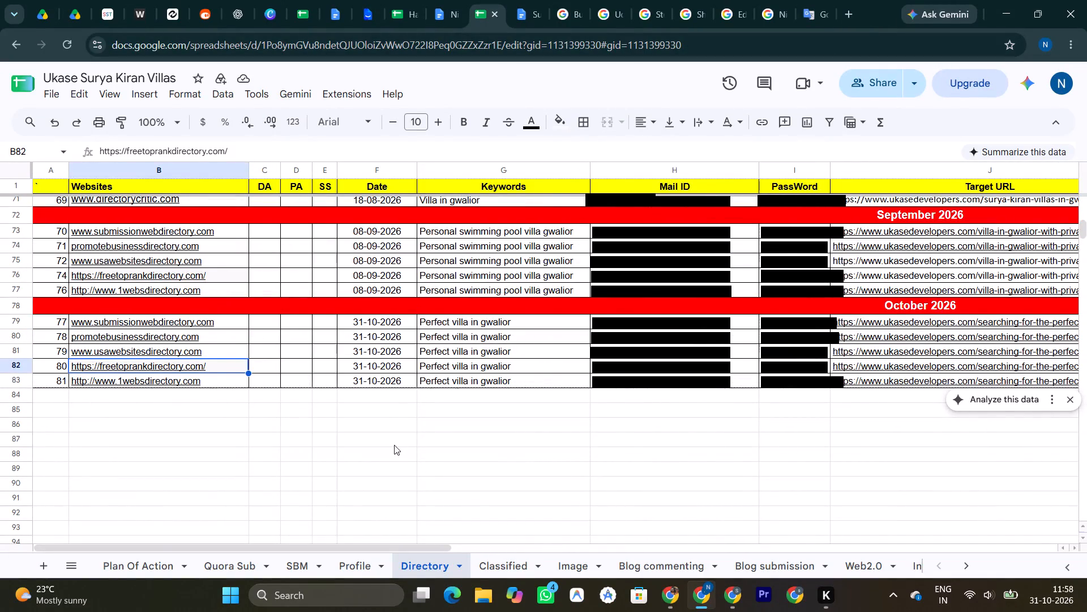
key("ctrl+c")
Open the link submission form on freetoprankdirectory.com and choose the free Regular links pricing option.
key("alt+Tab")
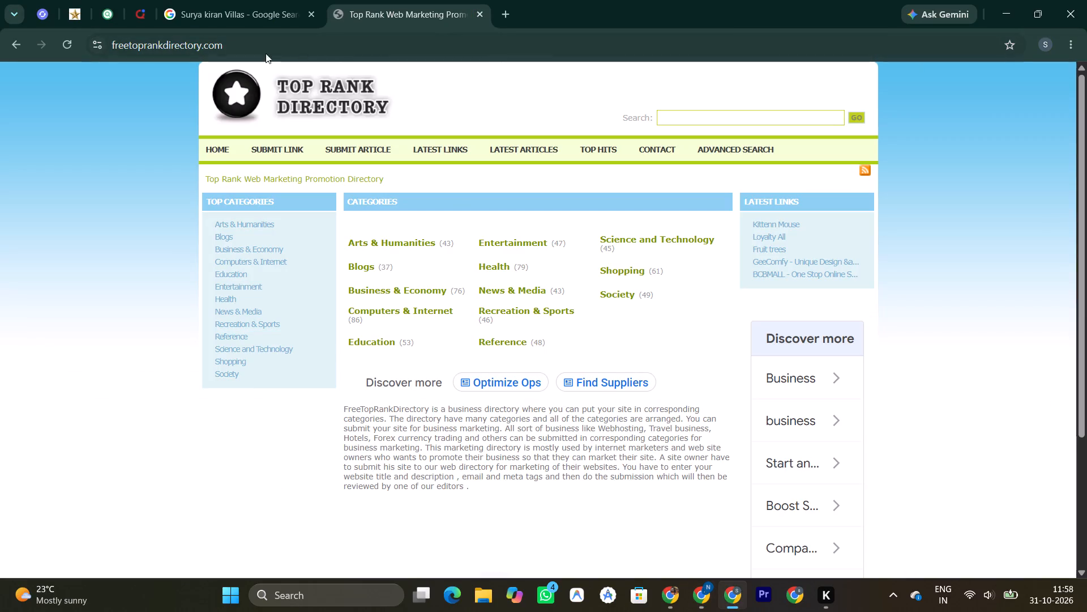
left_click(276, 146)
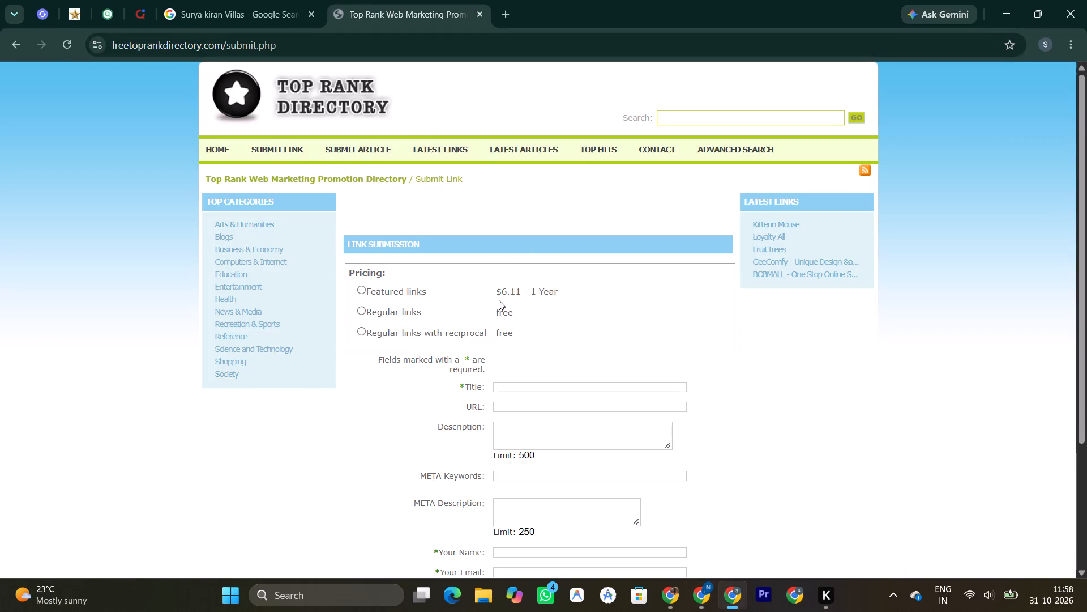
left_click(356, 312)
left_click(365, 309)
Fill the Title with "Buy Perfect Villa in Gwalior with Mini Pool & Drawing Room" copied from the October content document's Directory submission section.
scroll(547, 314, "down", 2)
left_click(517, 245)
key("alt+Tab")
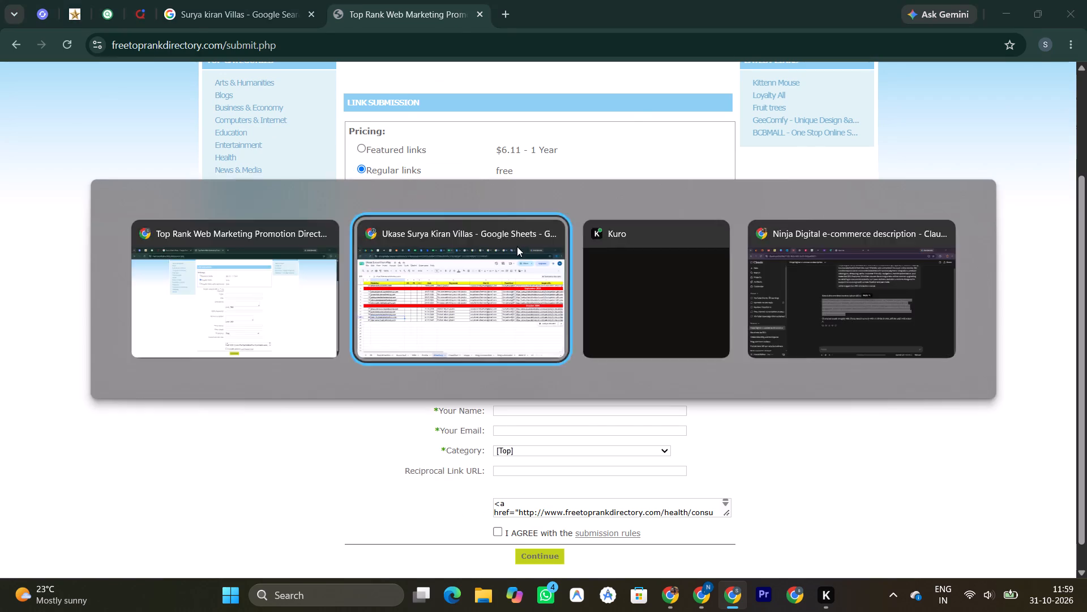
left_click(540, 0)
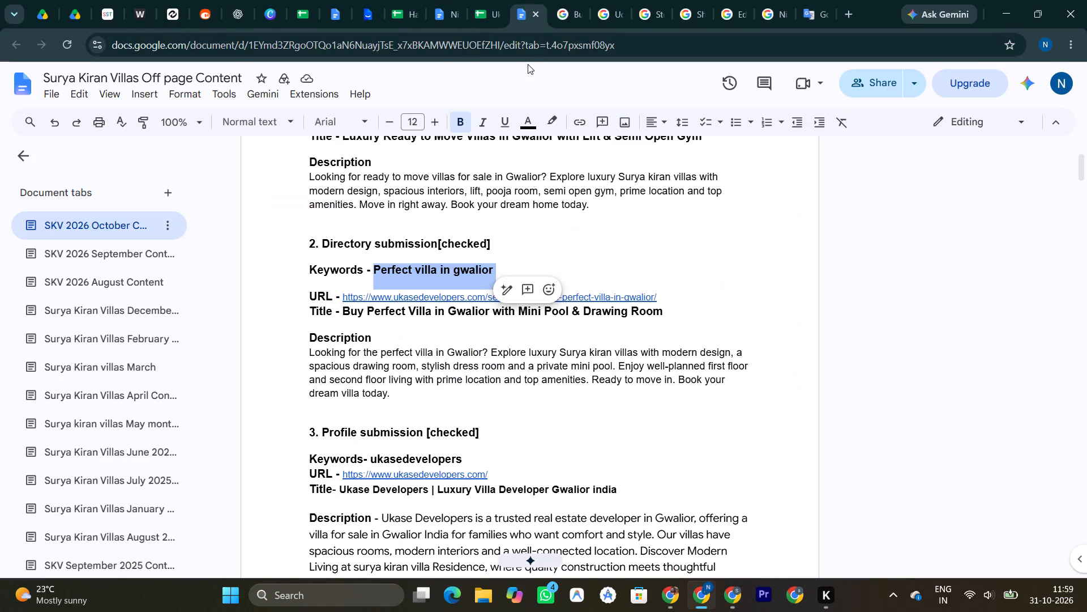
left_click_drag(340, 307, 500, 320)
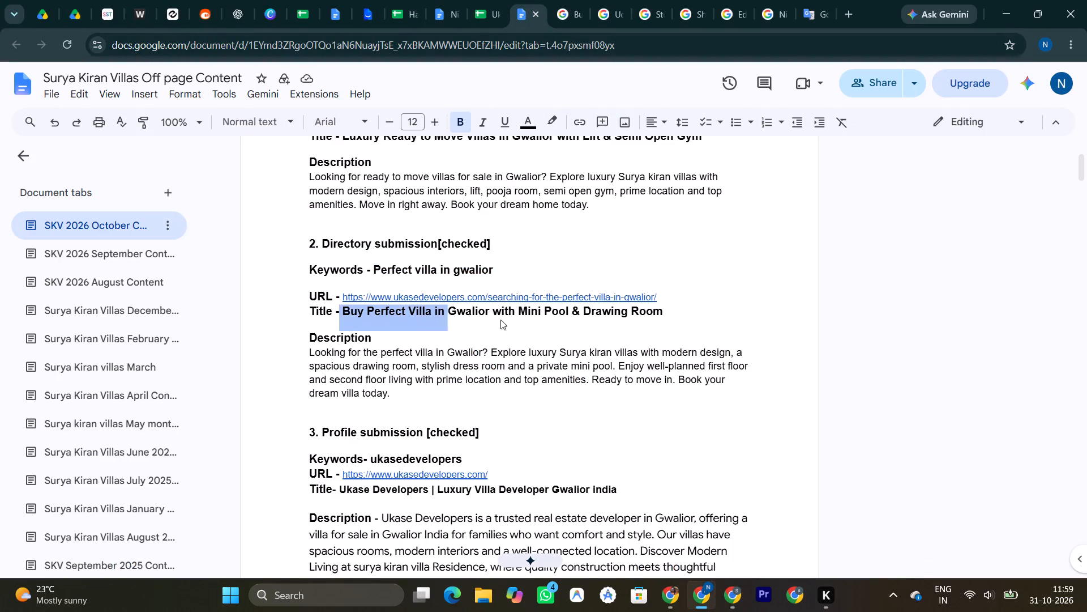
left_click_drag(500, 320, 660, 324)
key("ctrl+c")
key("alt+Tab")
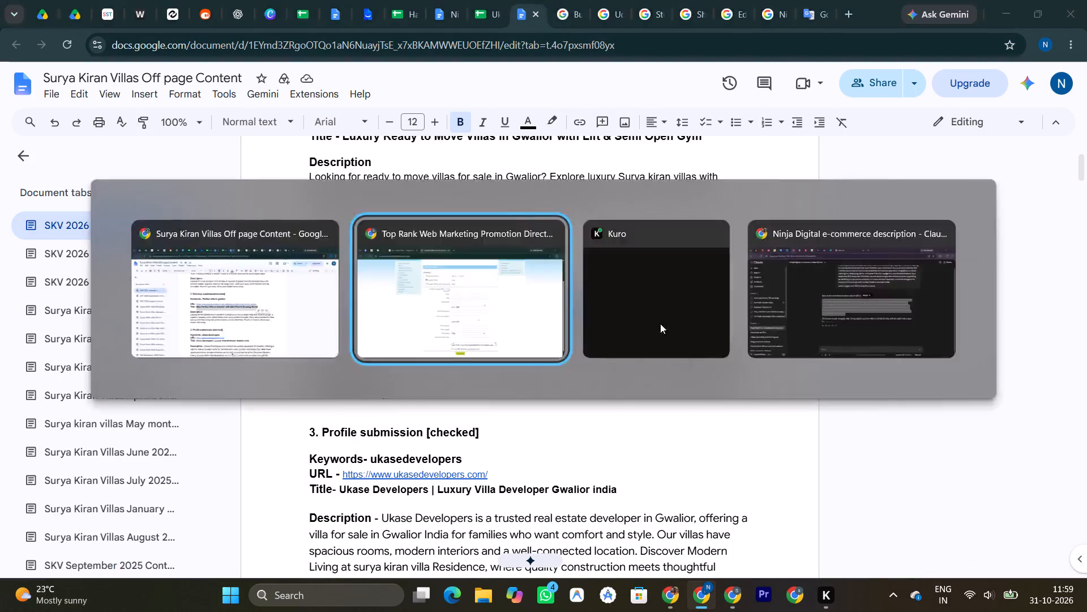
key("ctrl+v")
left_click(537, 263)
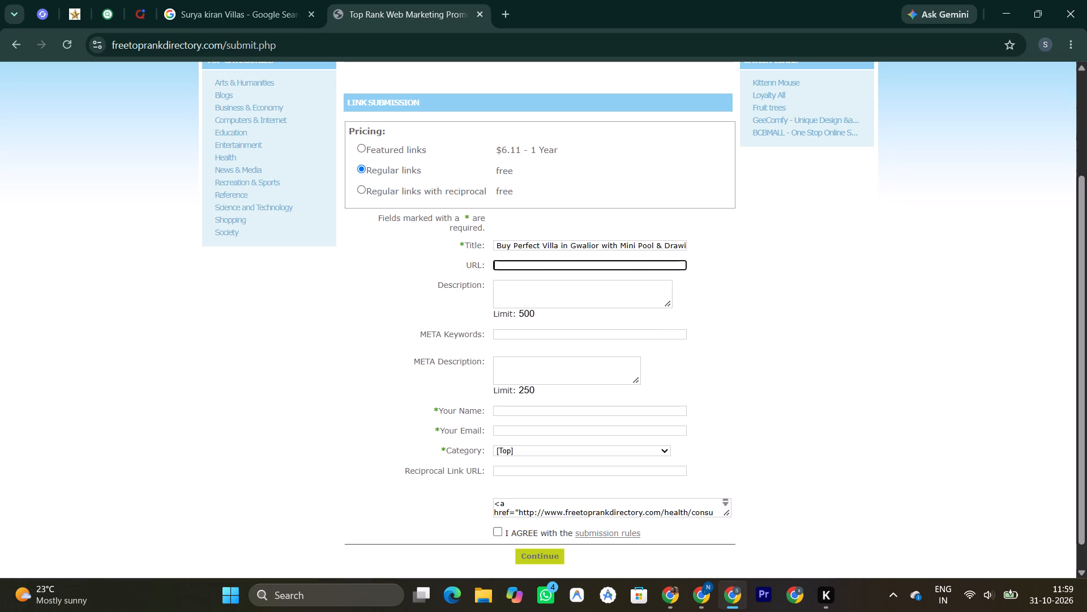
key("alt+Tab")
left_click_drag(664, 299, 319, 277)
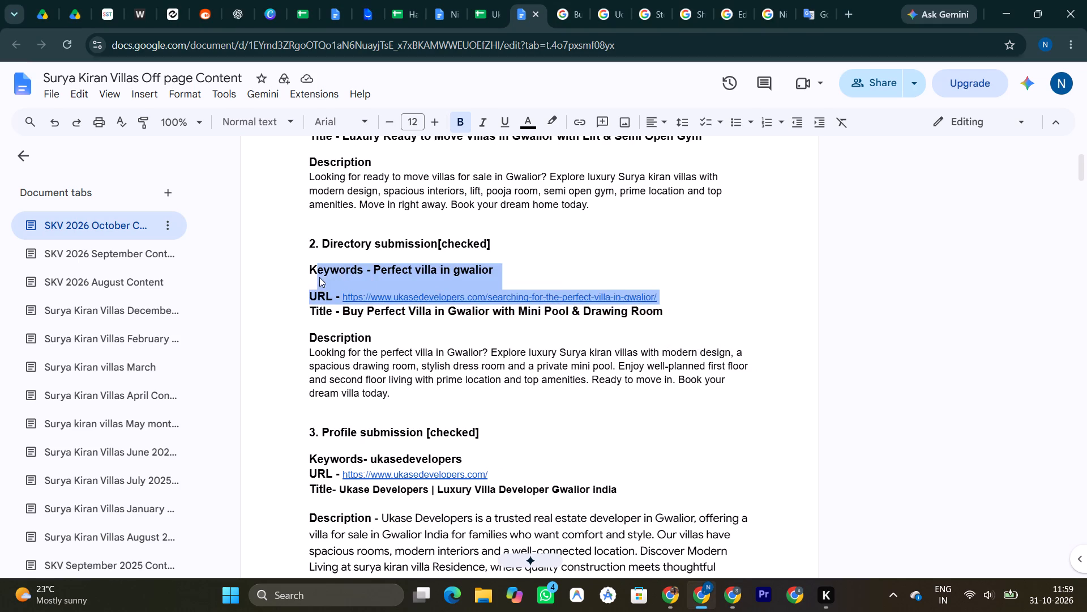
left_click_drag(319, 277, 343, 301)
key("ctrl+c")
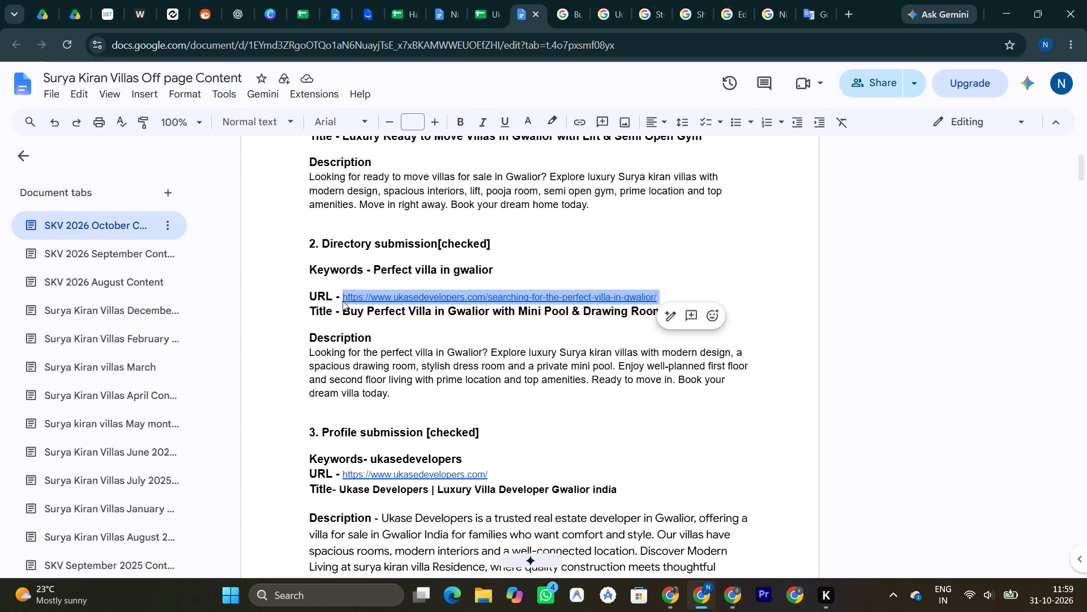
key("alt+Tab")
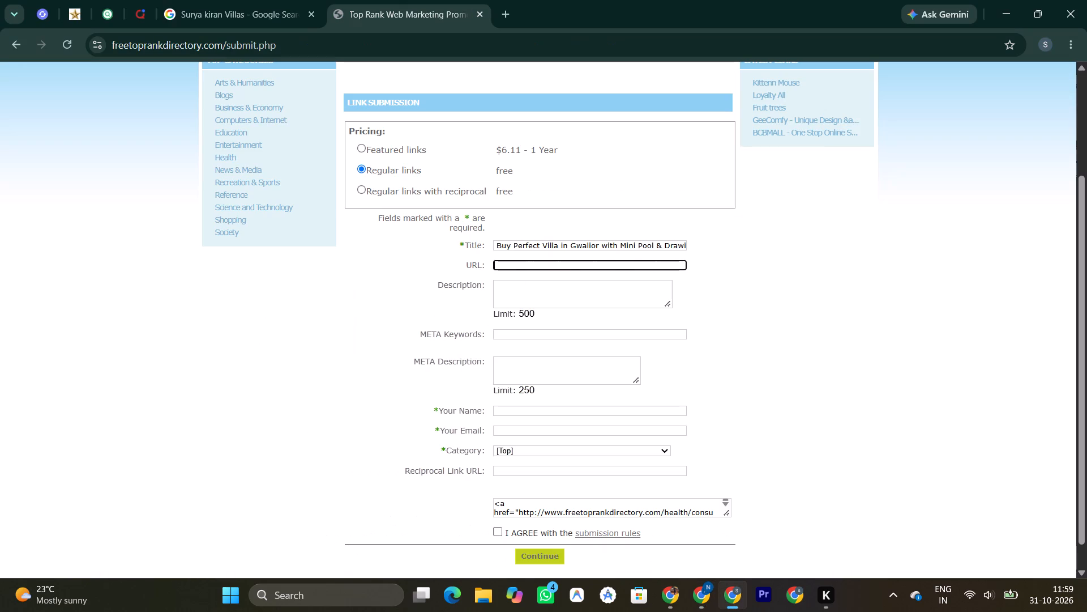
key("ctrl+v")
Fill the Description with the "Looking for the perfect villa in Gwalior?" paragraph copied from the content document's Directory submission section.
left_click(528, 286)
key("alt+Tab")
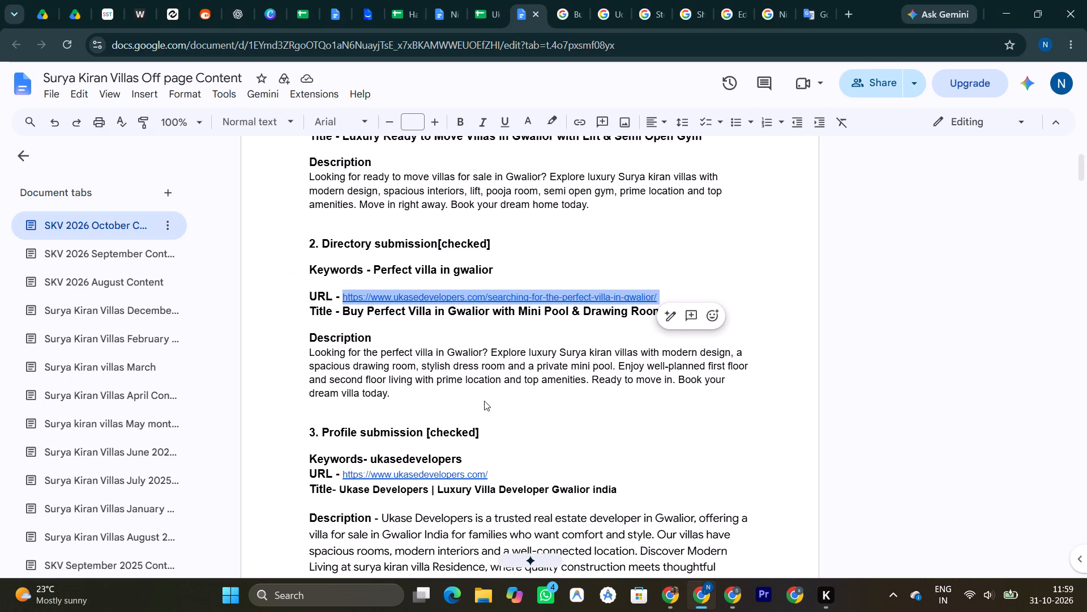
left_click_drag(305, 352, 396, 397)
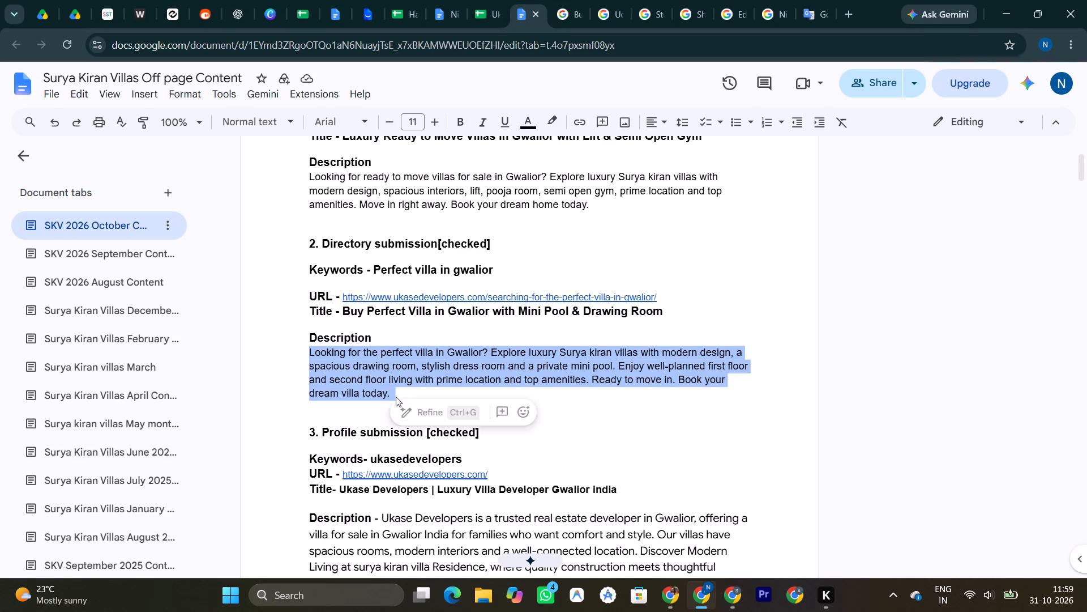
key("ctrl+c")
key("alt+Tab")
key("ctrl+v")
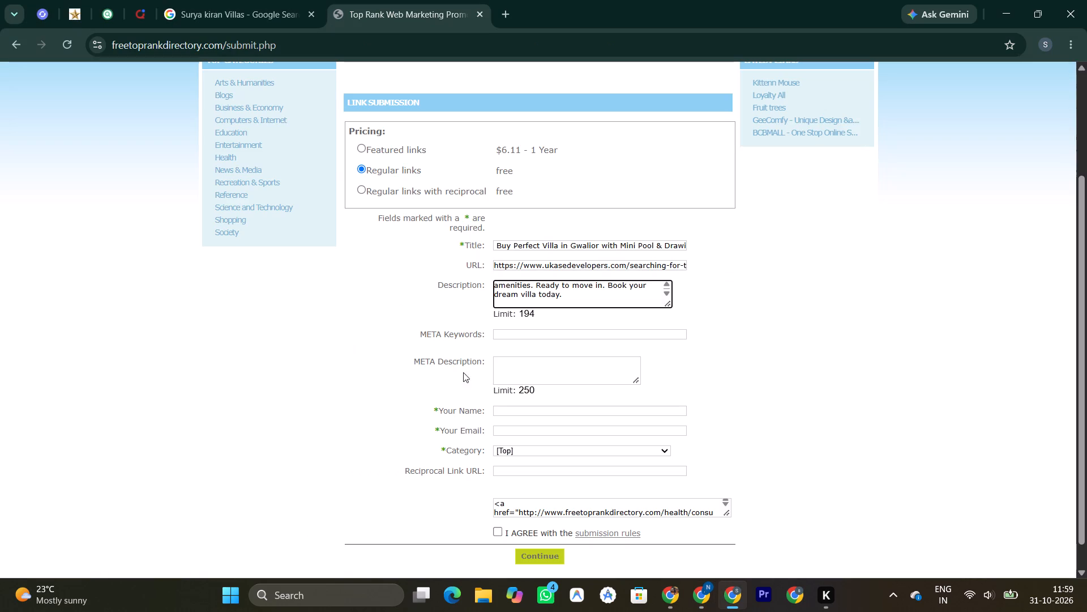
Fill the META Keywords with "Perfect villa in gwalior" copied from the content document's Directory submission section.
left_click(559, 330)
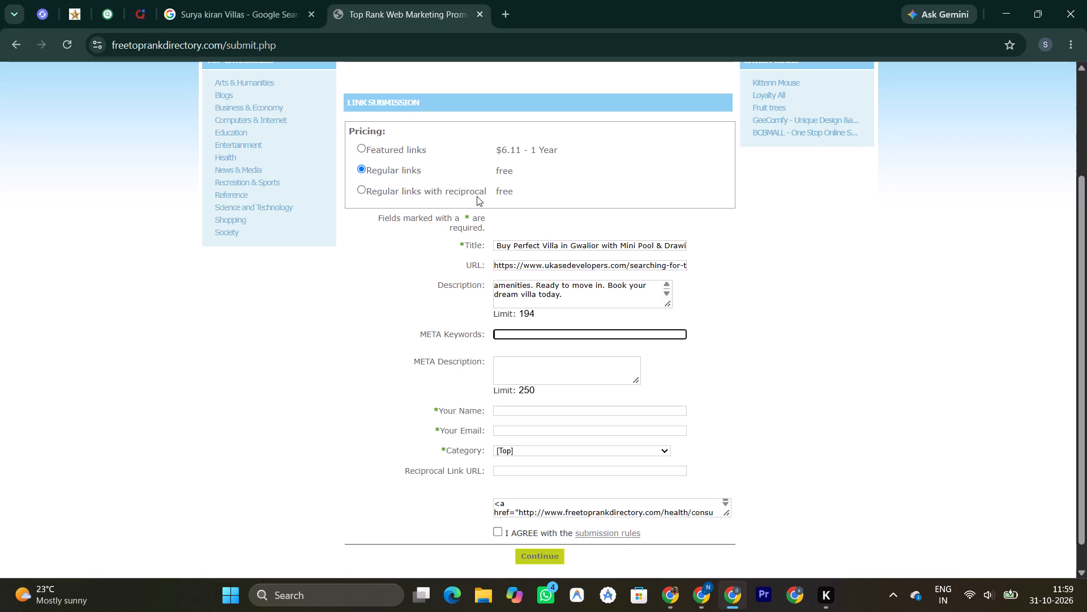
key("alt+Tab")
left_click_drag(498, 270, 375, 277)
key("ctrl+c")
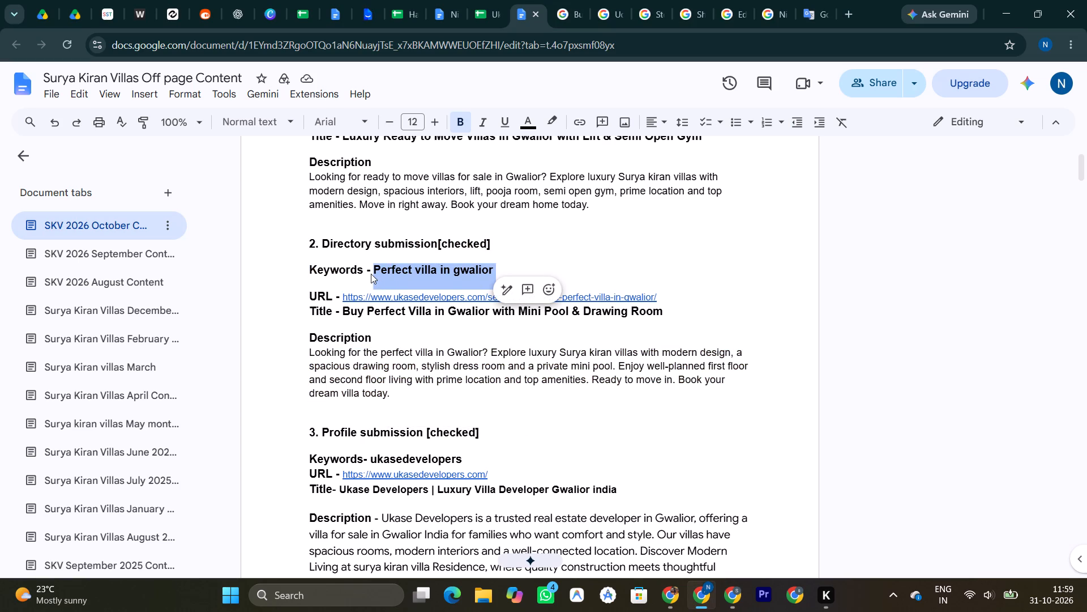
key("alt+Tab")
key("ctrl+v")
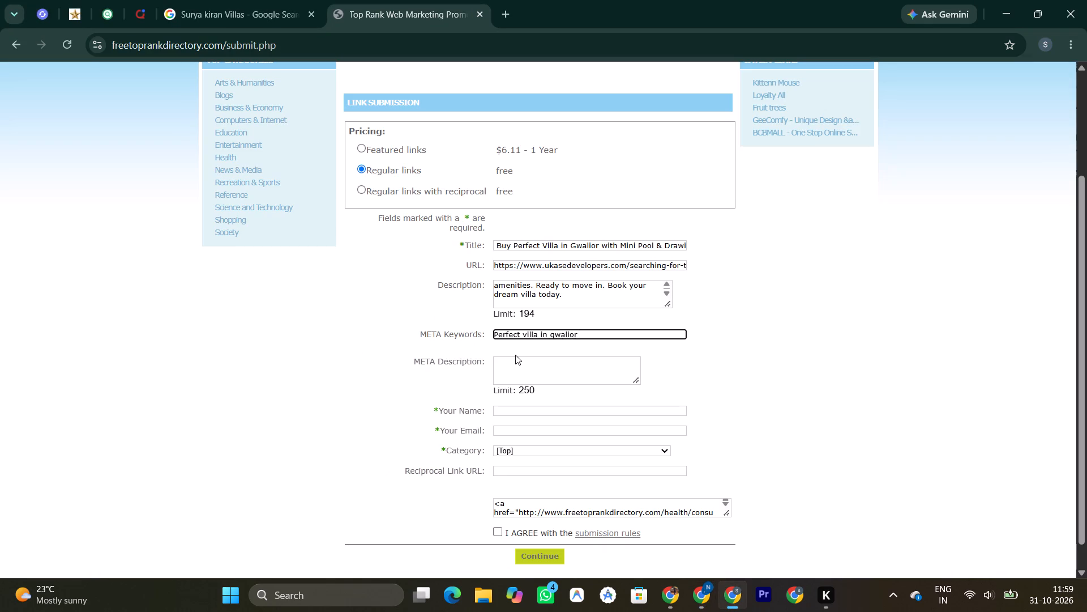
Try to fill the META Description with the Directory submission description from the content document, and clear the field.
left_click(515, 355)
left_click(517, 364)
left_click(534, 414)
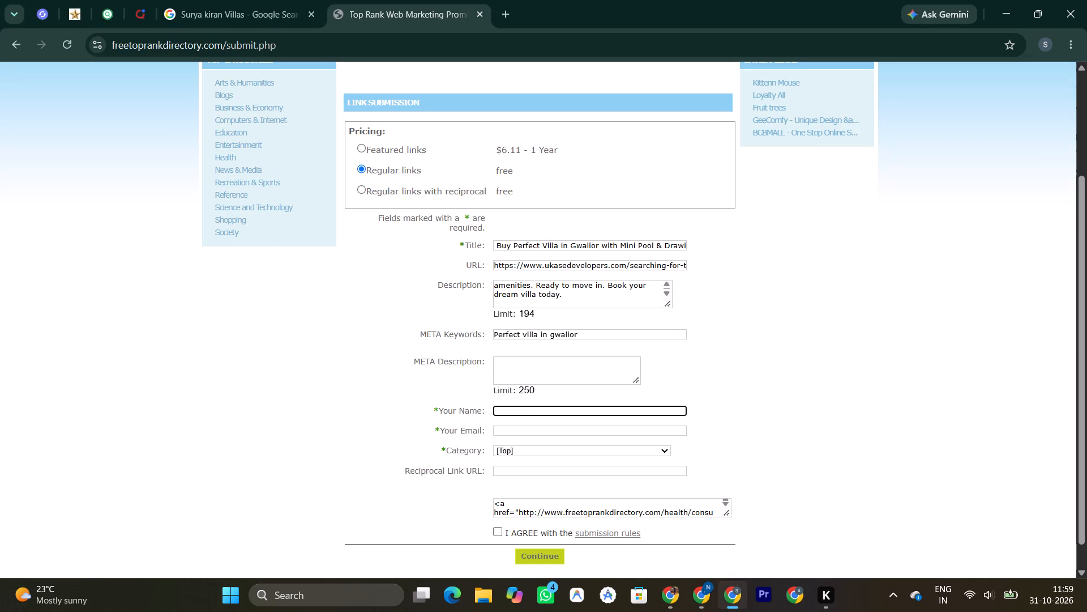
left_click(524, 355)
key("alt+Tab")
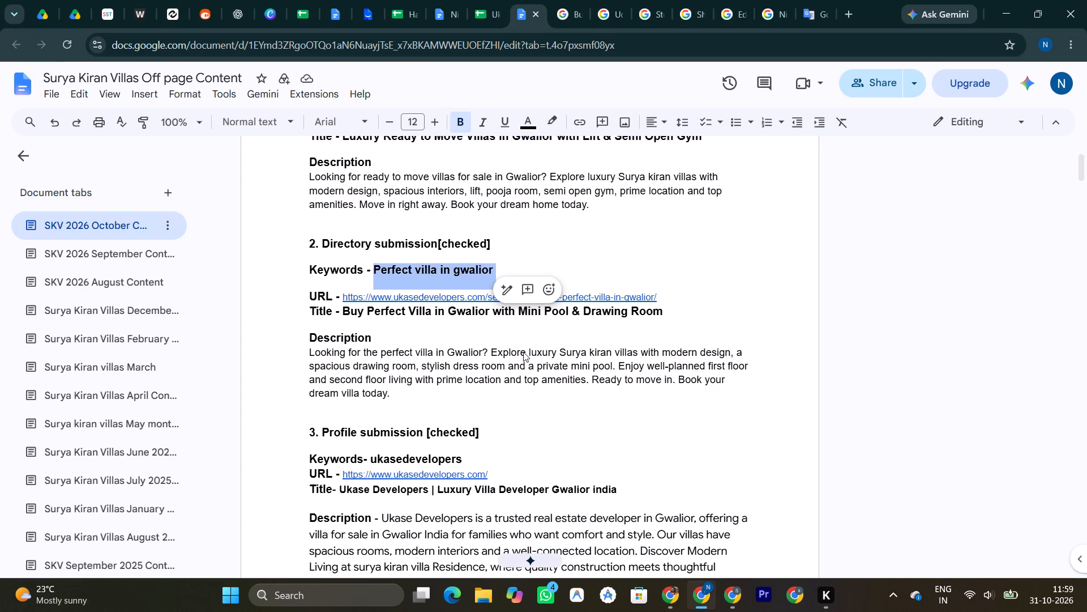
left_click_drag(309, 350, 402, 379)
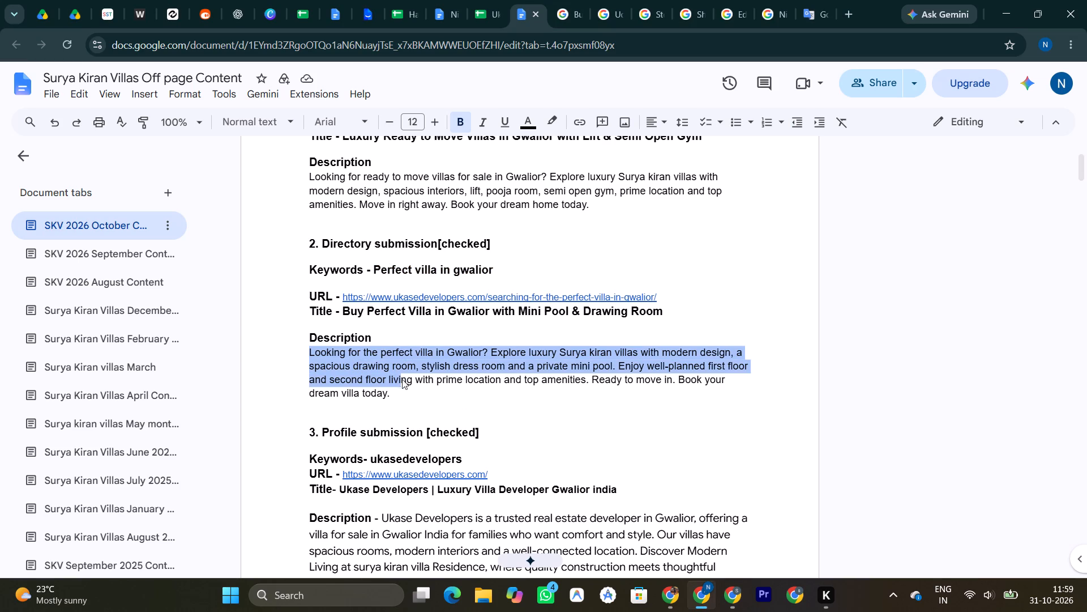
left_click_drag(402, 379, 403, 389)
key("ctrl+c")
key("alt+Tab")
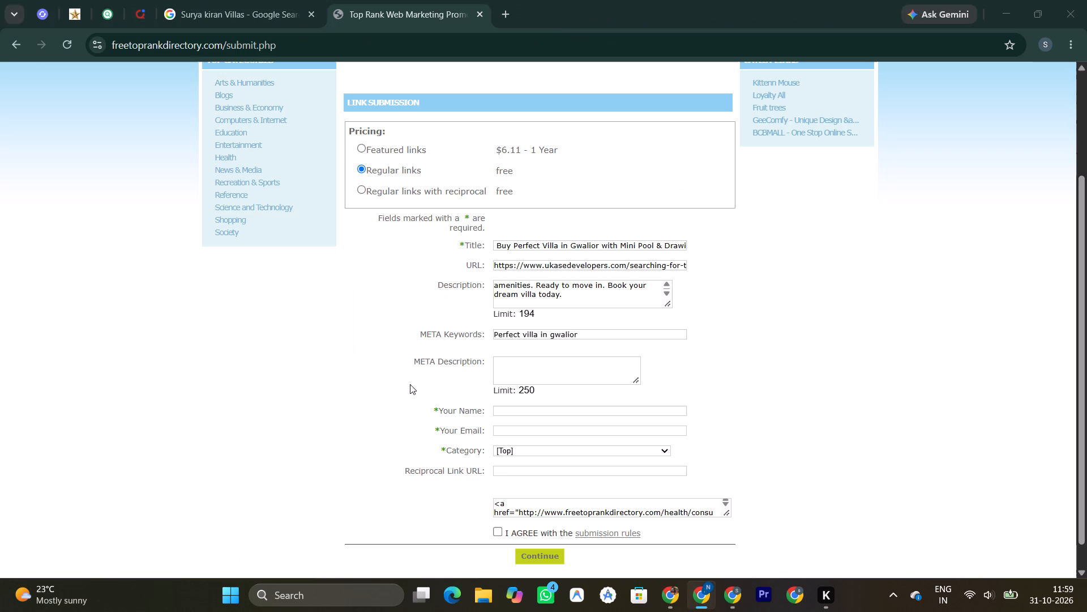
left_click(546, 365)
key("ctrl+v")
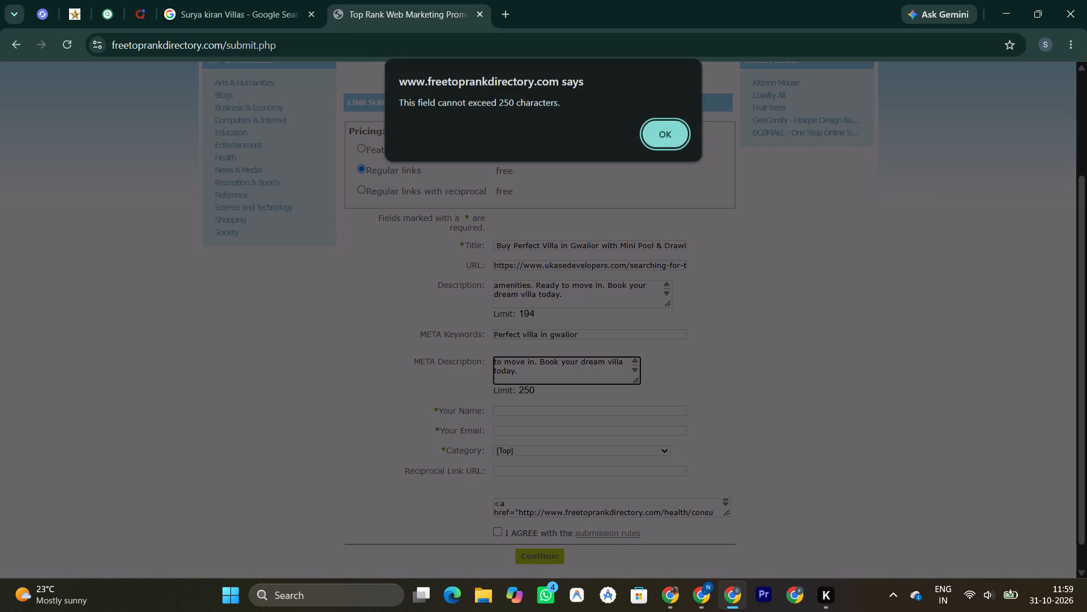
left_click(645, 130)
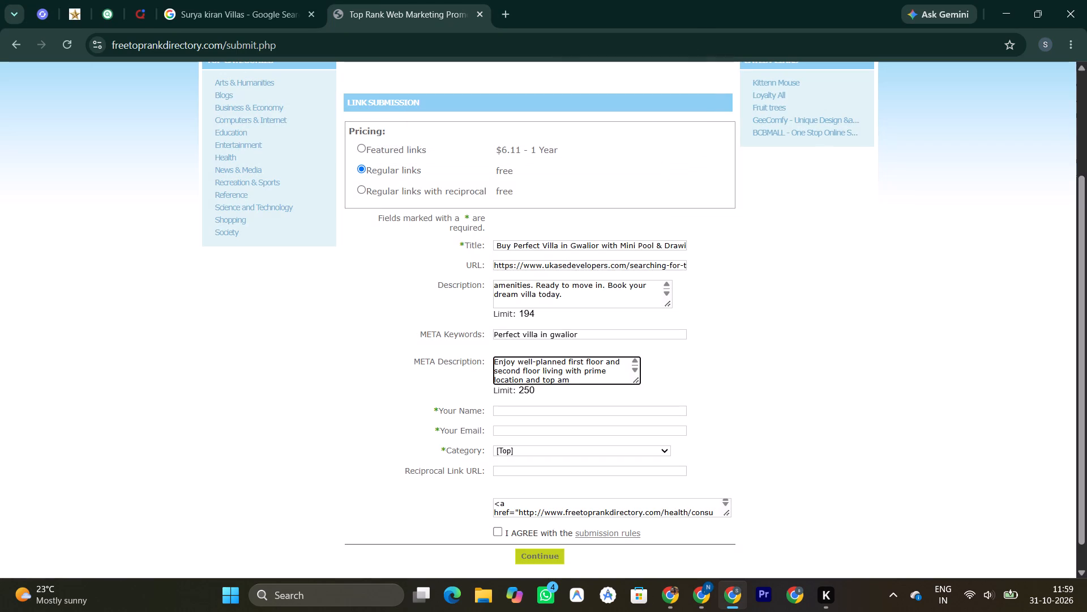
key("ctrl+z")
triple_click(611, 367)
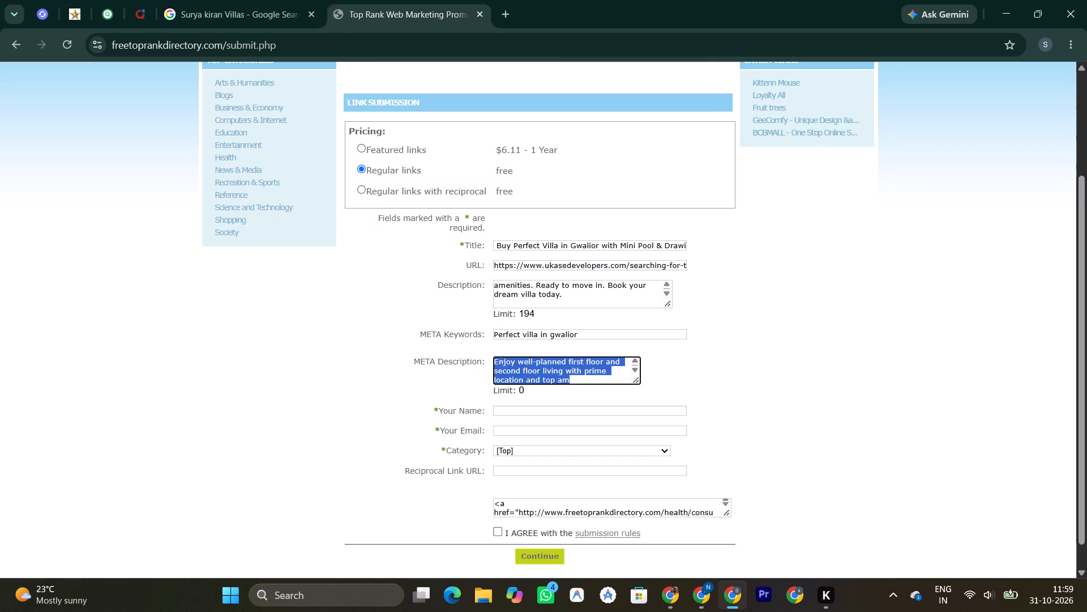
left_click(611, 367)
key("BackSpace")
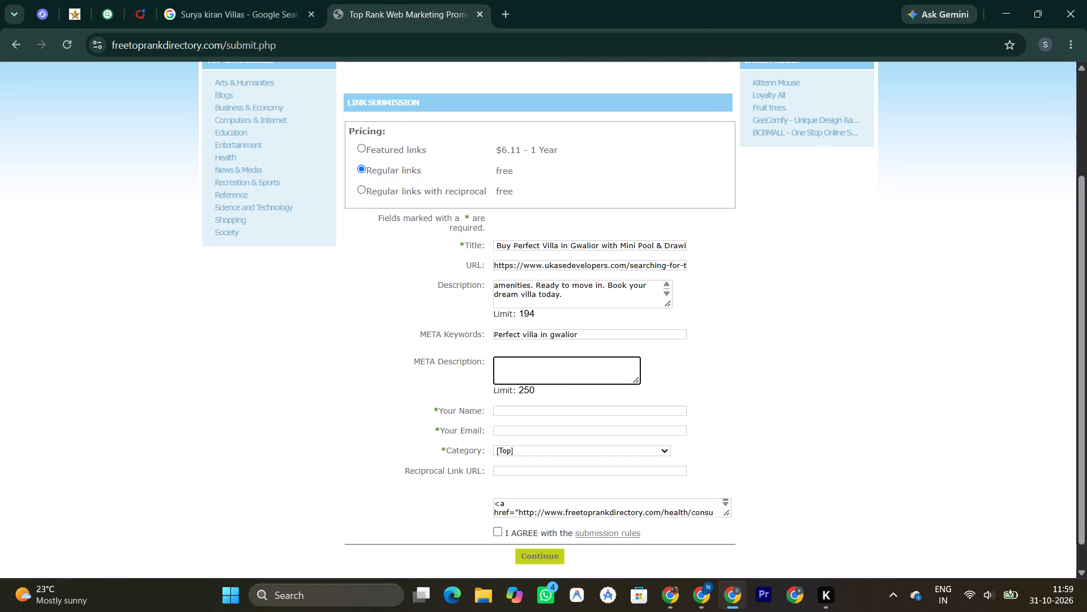
Fill Your Name with "Surya kiran Villas" copied from the business listing in the open Google results.
left_click(540, 409)
left_click(251, 0)
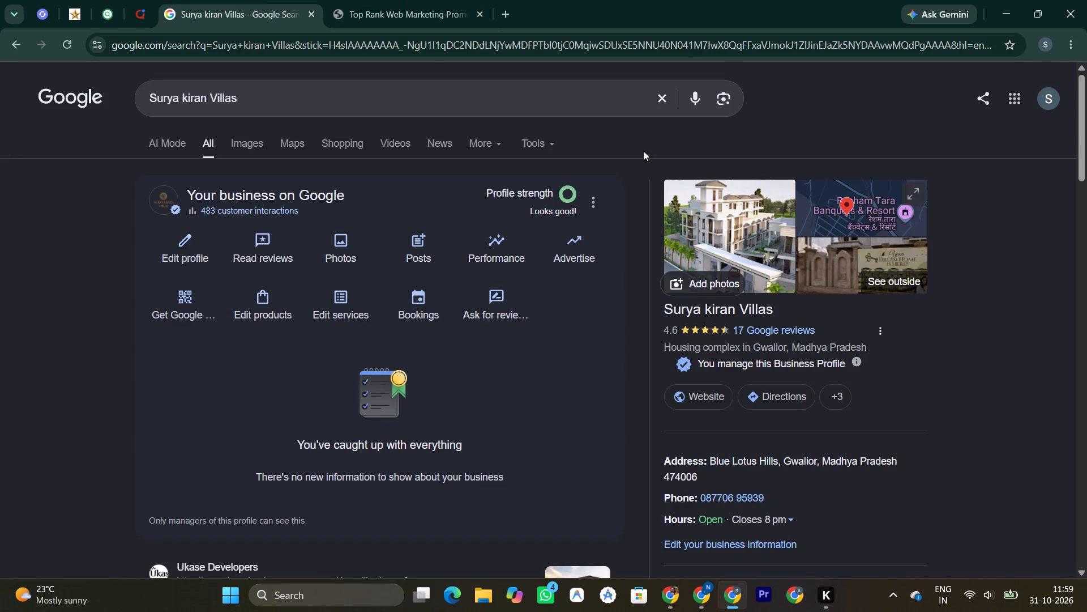
triple_click(769, 316)
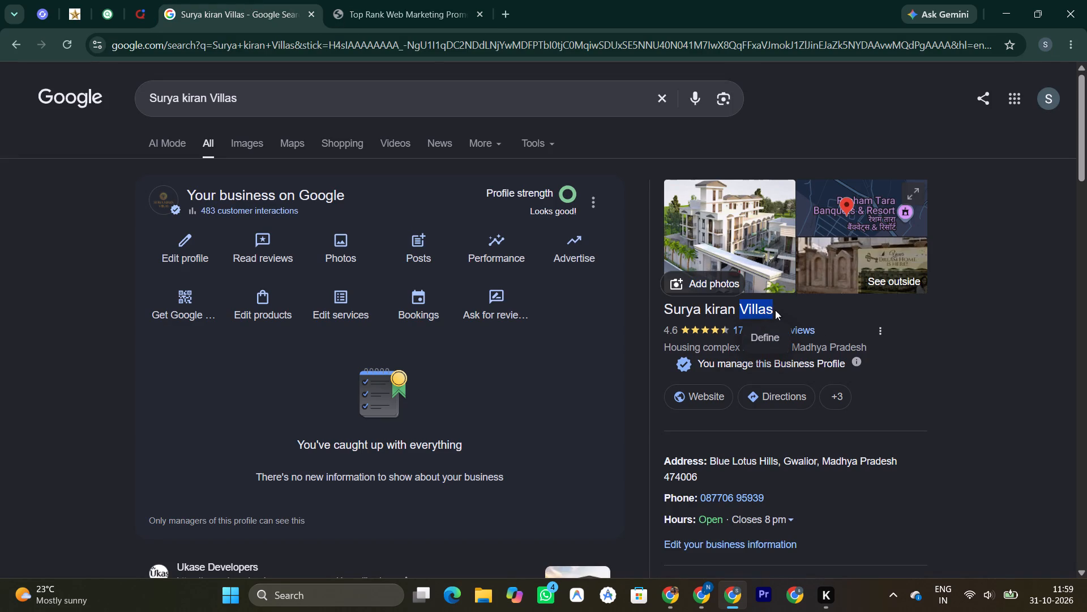
triple_click(737, 317)
key("ctrl+c")
left_click(406, 0)
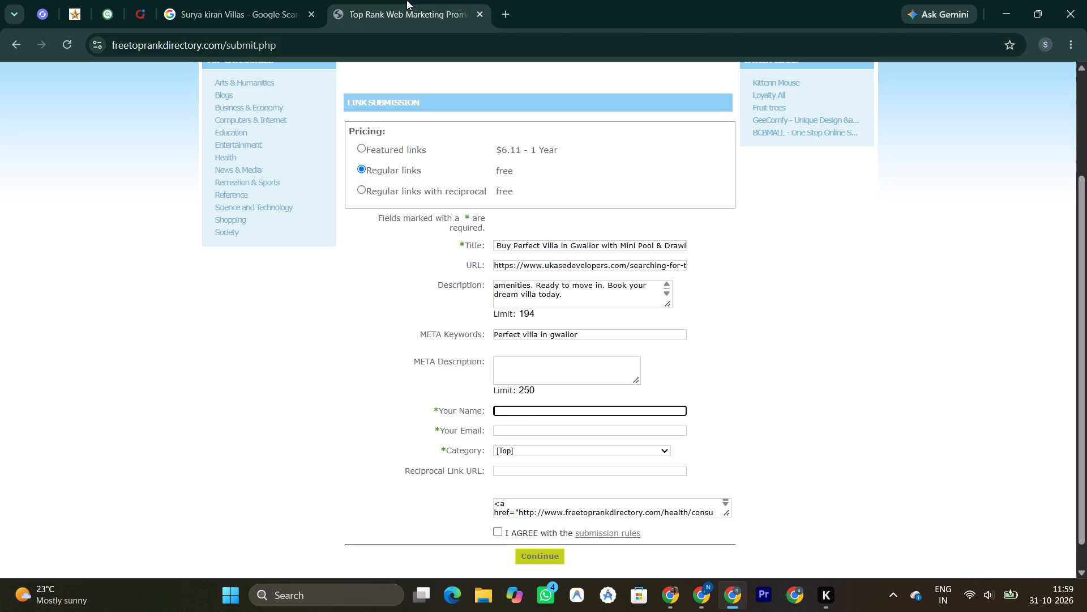
key("ctrl+v")
Fill Your Email with the Mail ID copied from the freetoprankdirectory.com row in the sheet's October 2026 section.
left_click(508, 433)
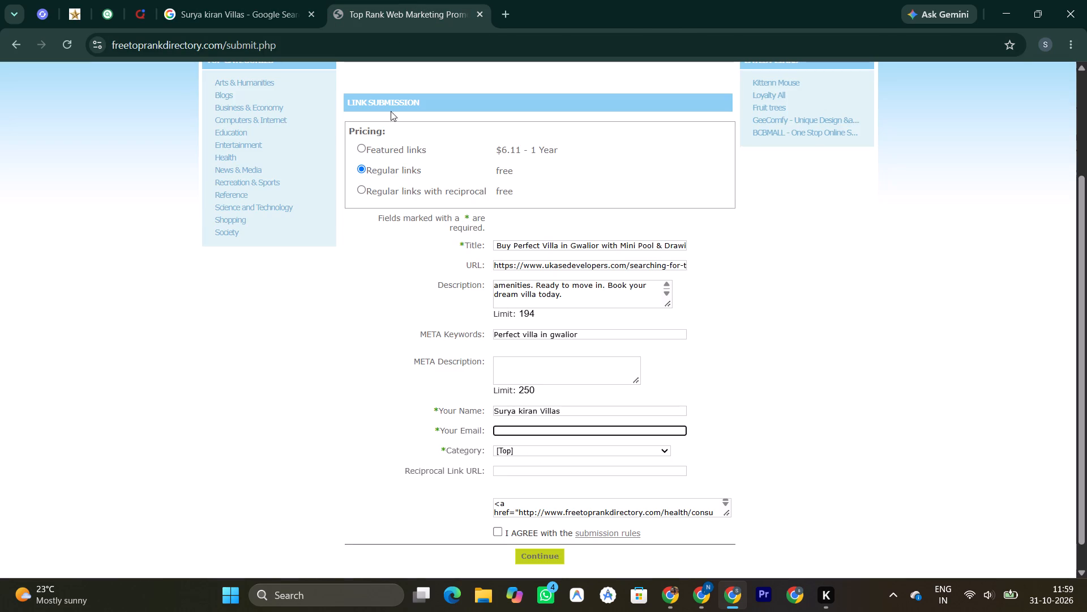
key("alt+Tab")
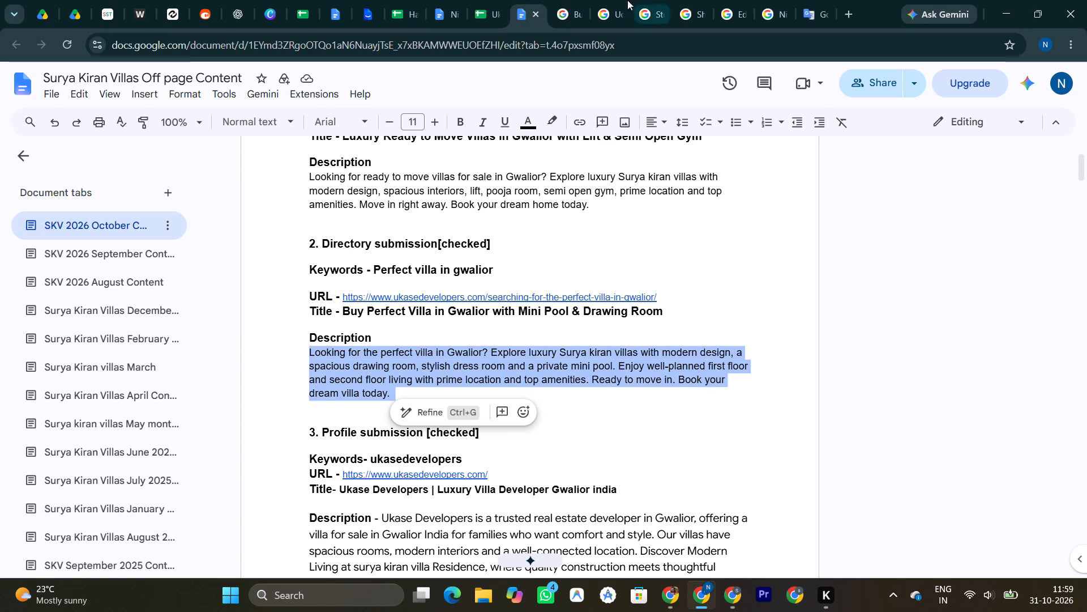
left_click(492, 0)
left_click(677, 360)
key("ctrl+c")
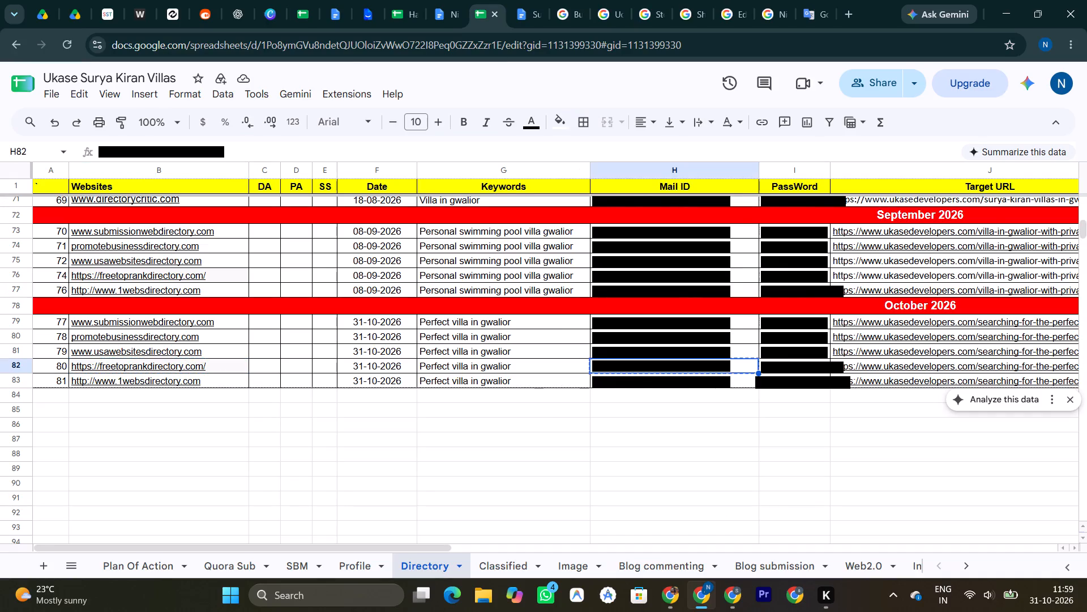
key("alt+Tab")
key("ctrl+v")
Set the submission's Category to Real Estate & Property.
scroll(660, 286, "down", 1)
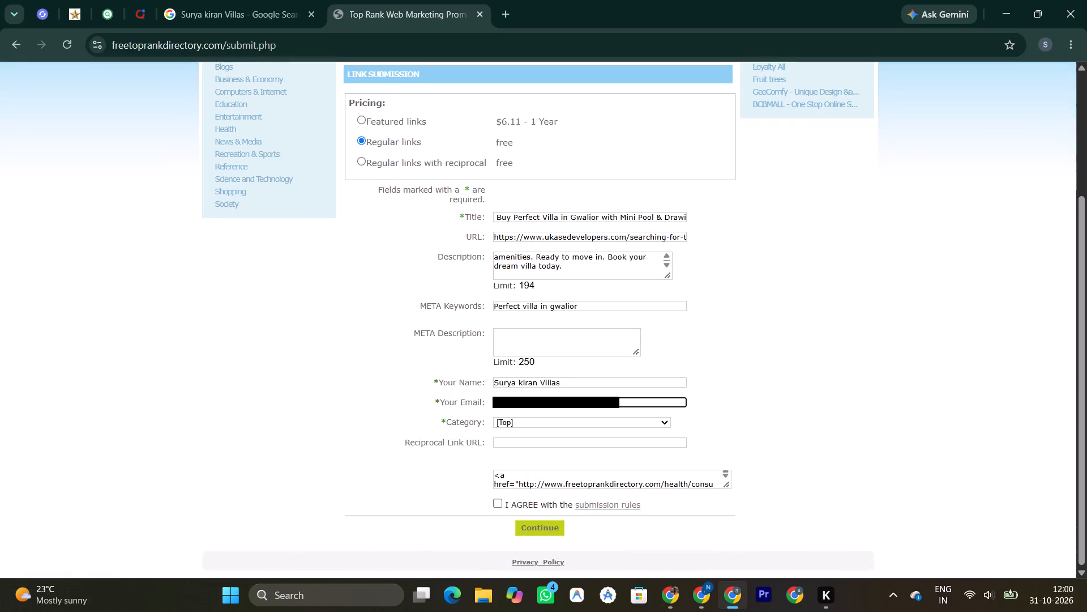
scroll(645, 343, "down", 1)
left_click(663, 420)
scroll(563, 209, "down", 3)
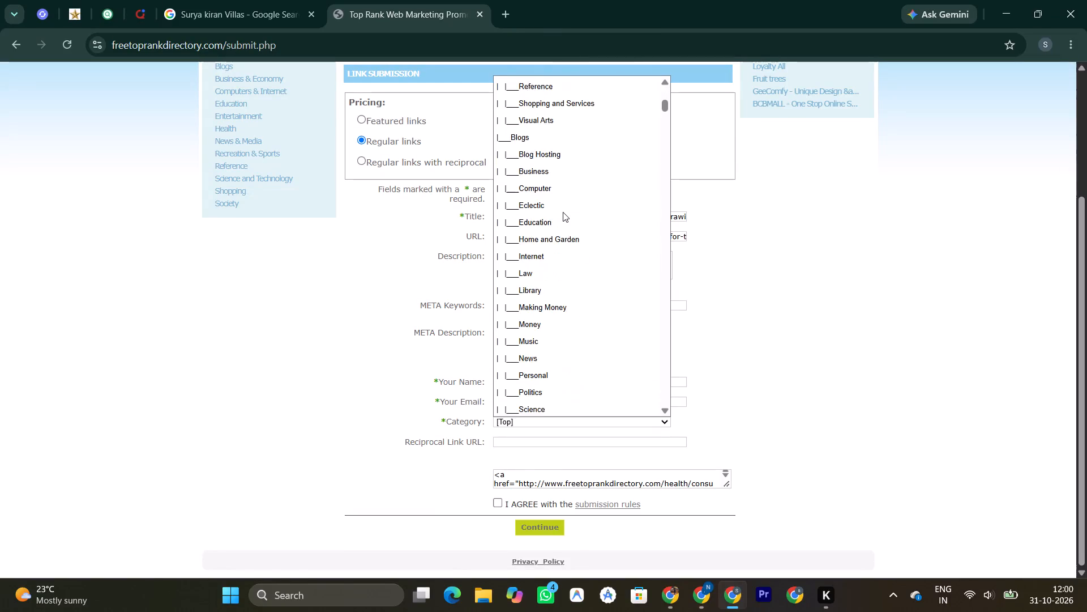
scroll(563, 212, "down", 1)
scroll(574, 322, "down", 2)
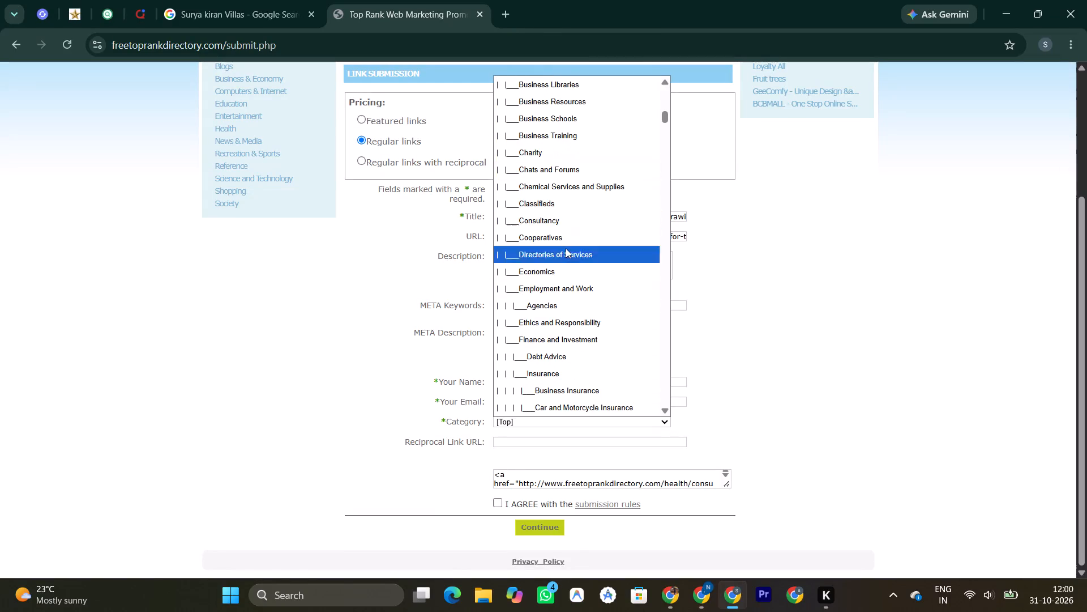
scroll(555, 300, "down", 5)
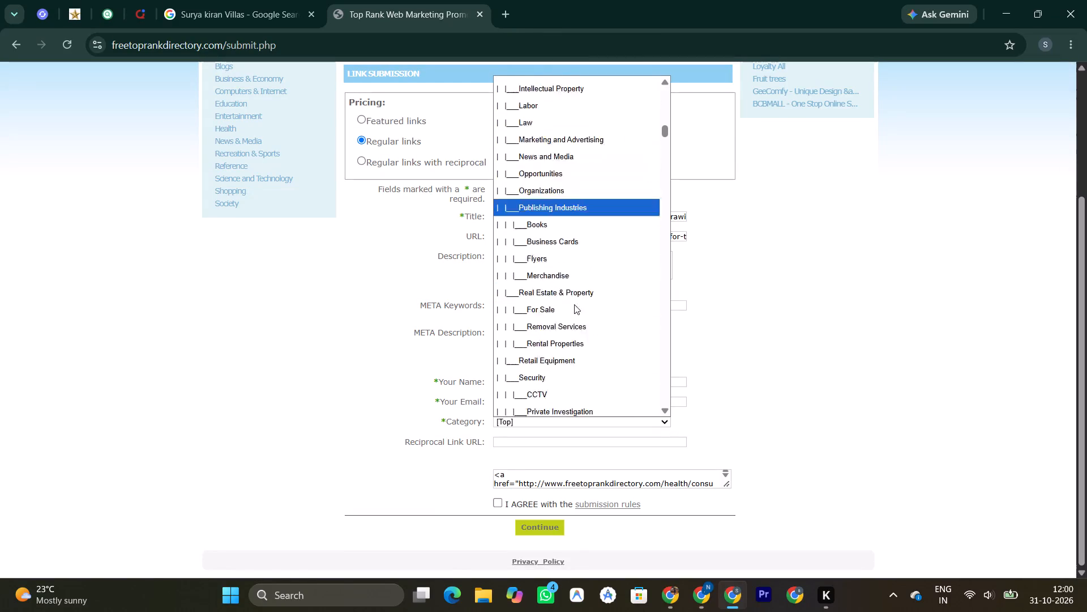
left_click(579, 126)
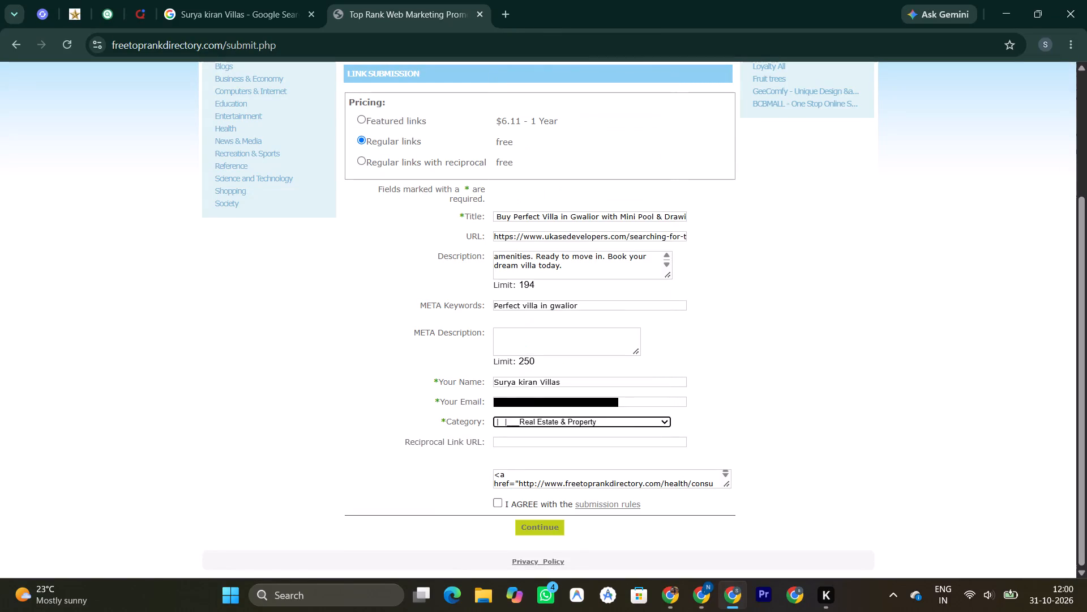
Agree to the submission rules and submit the link.
left_click(499, 497)
left_click(500, 500)
scroll(846, 304, "down", 3)
left_click(557, 530)
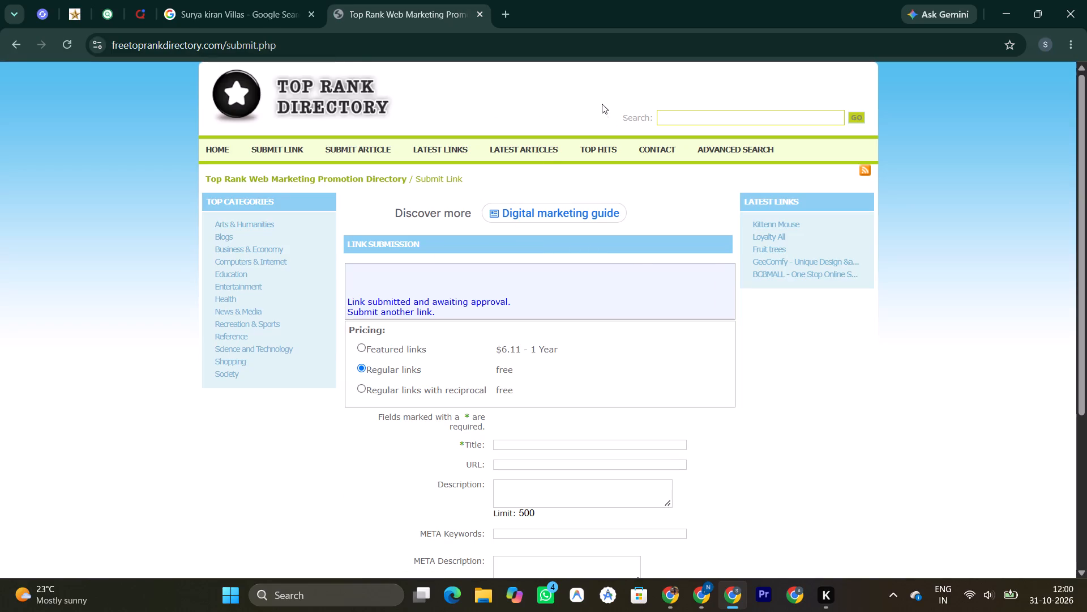
left_click(515, 46)
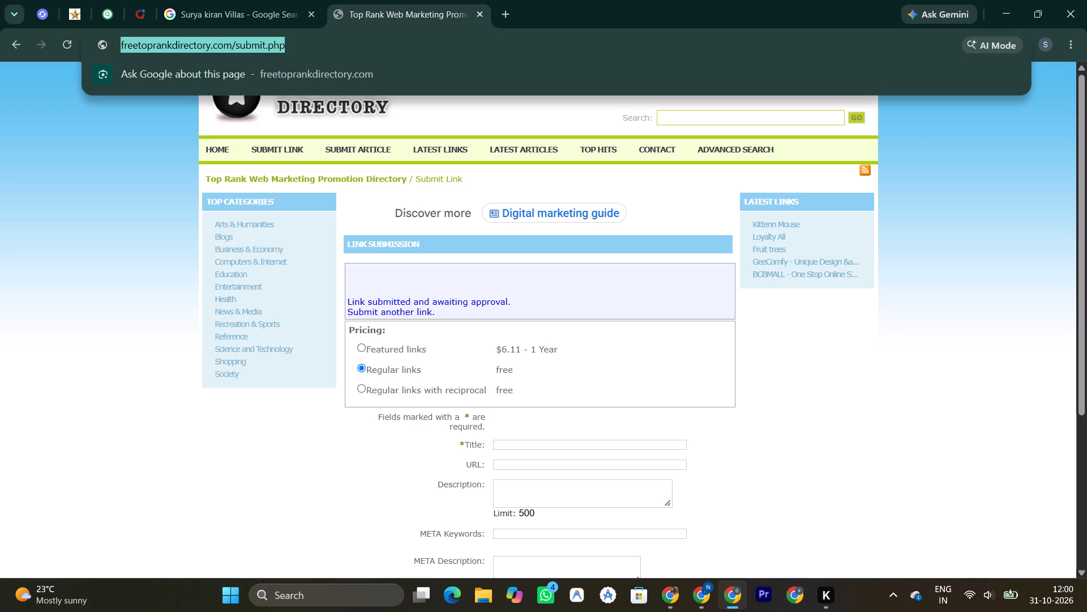
triple_click(561, 44)
key("ctrl+c")
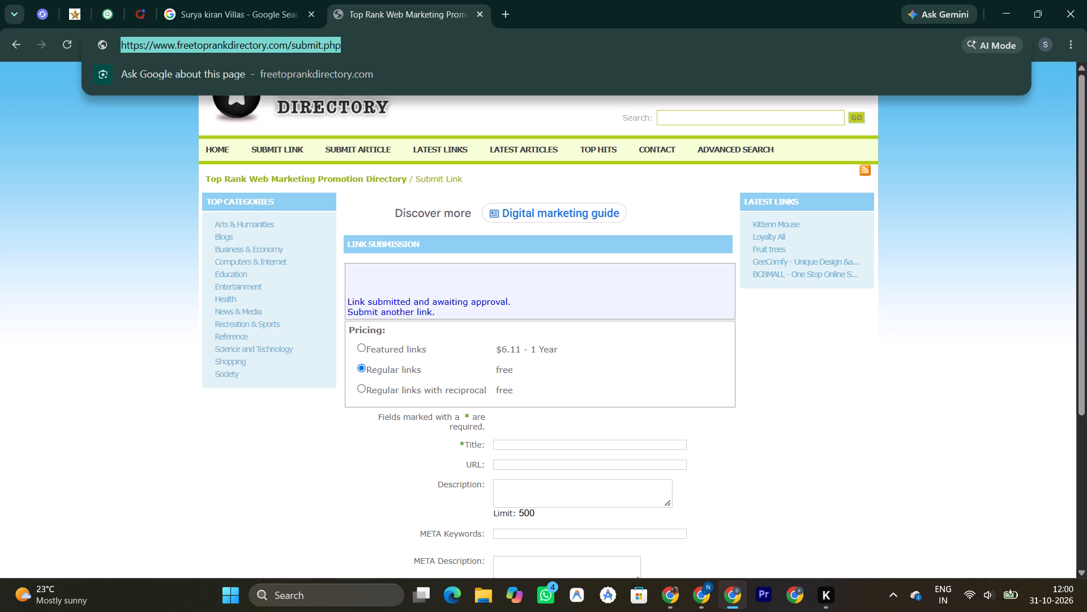
key("alt+Tab")
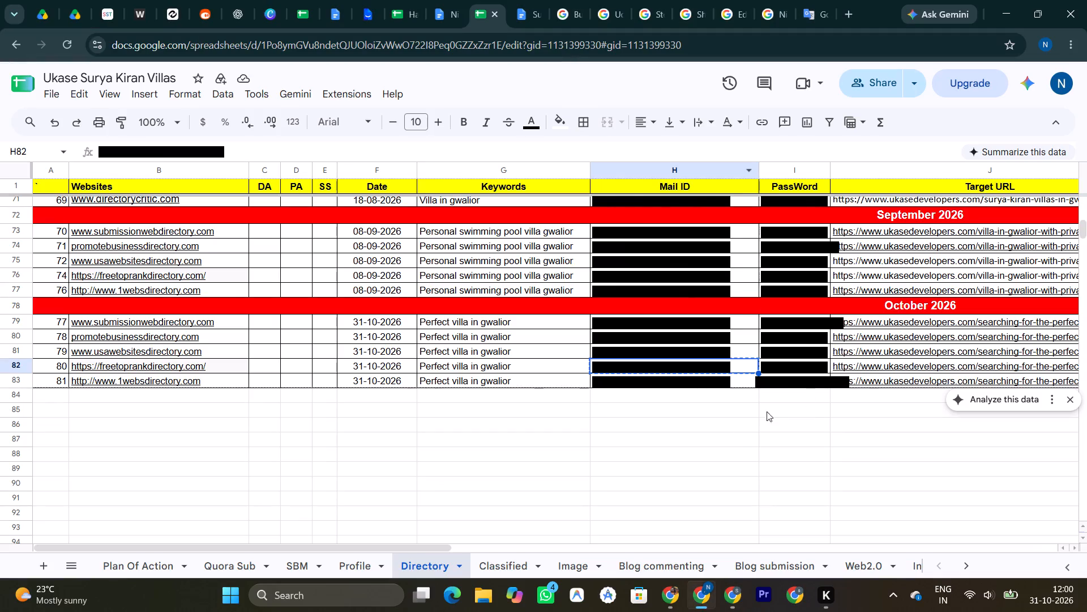
left_click_drag(429, 549, 686, 537)
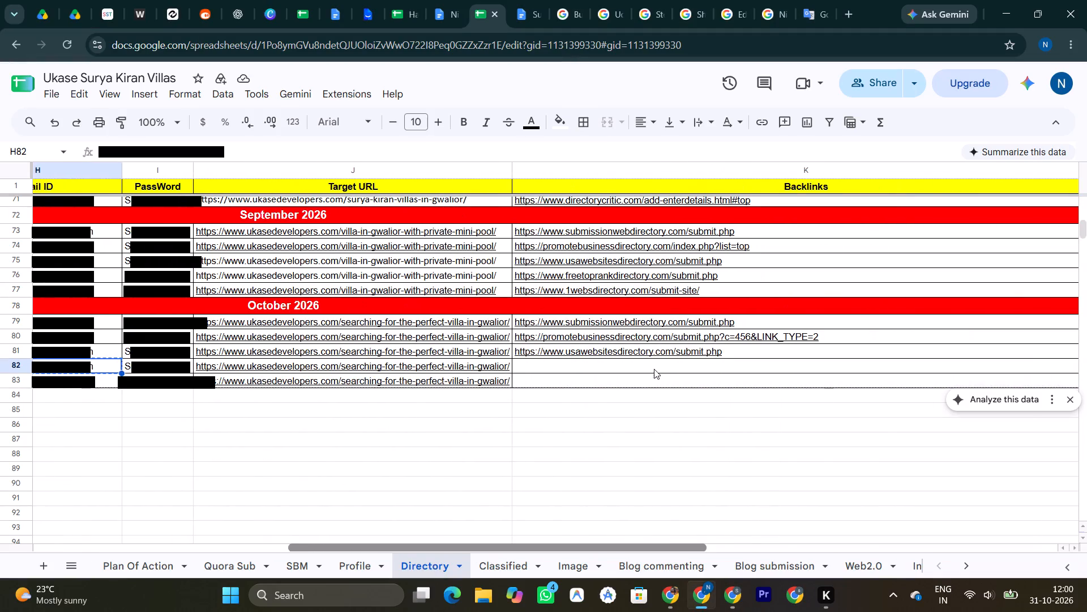
left_click(653, 365)
key("ctrl+v")
left_click(674, 377)
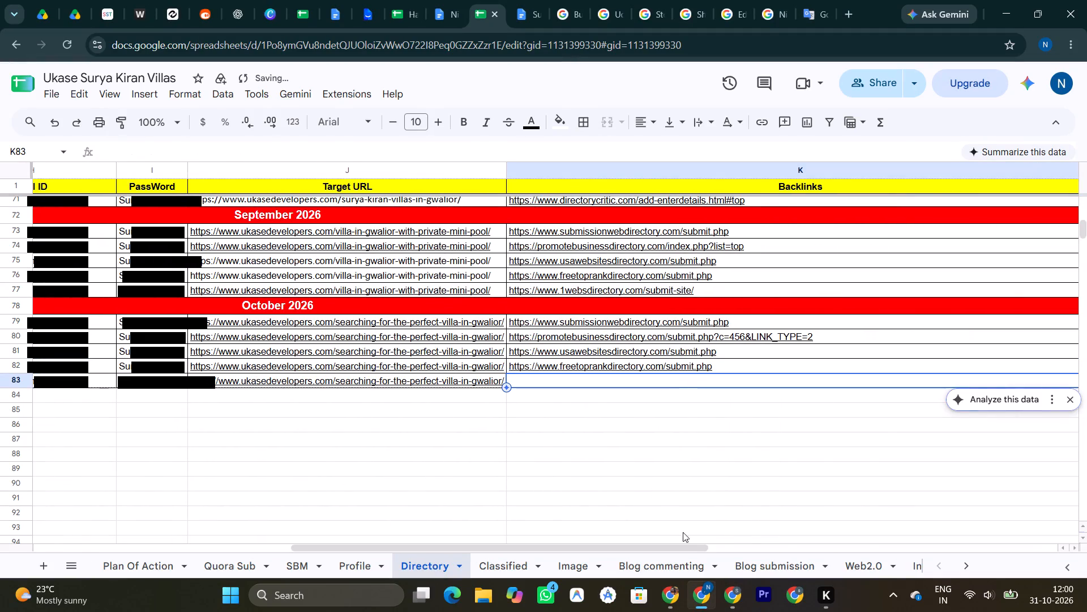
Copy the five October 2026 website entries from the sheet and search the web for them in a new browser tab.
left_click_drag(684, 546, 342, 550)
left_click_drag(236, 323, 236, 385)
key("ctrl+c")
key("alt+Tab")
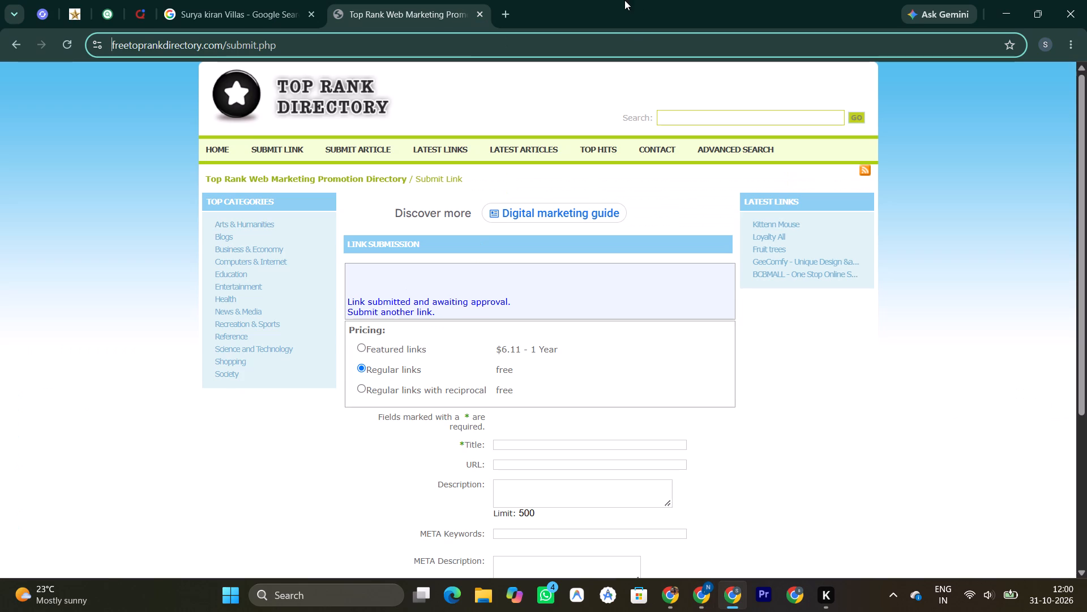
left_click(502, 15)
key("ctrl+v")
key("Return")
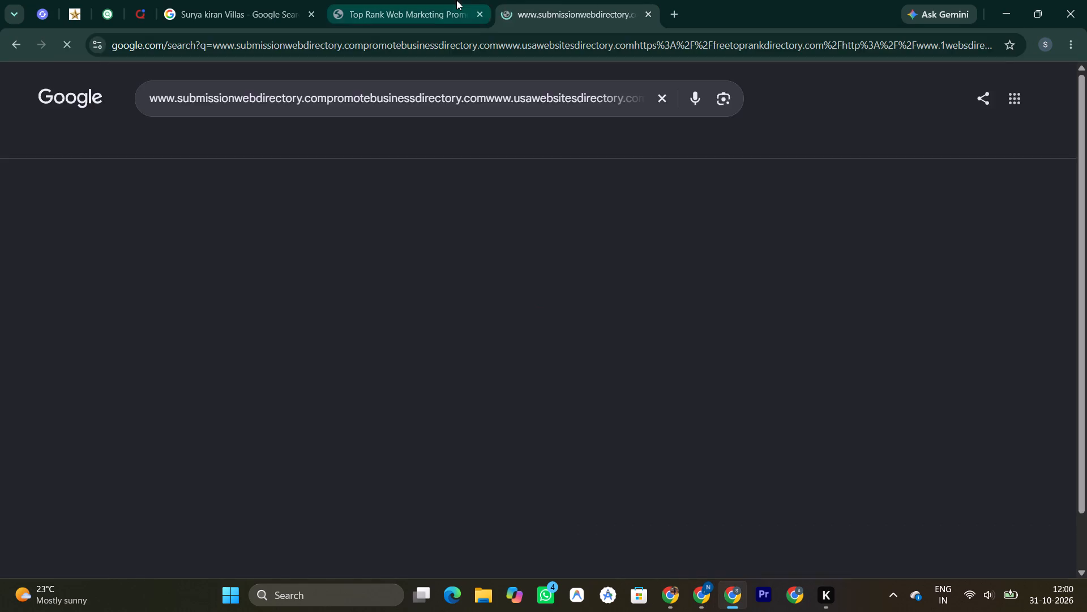
Close the completed freetoprankdirectory.com page and return to the directory sheet.
left_click(456, 0)
left_click(475, 16)
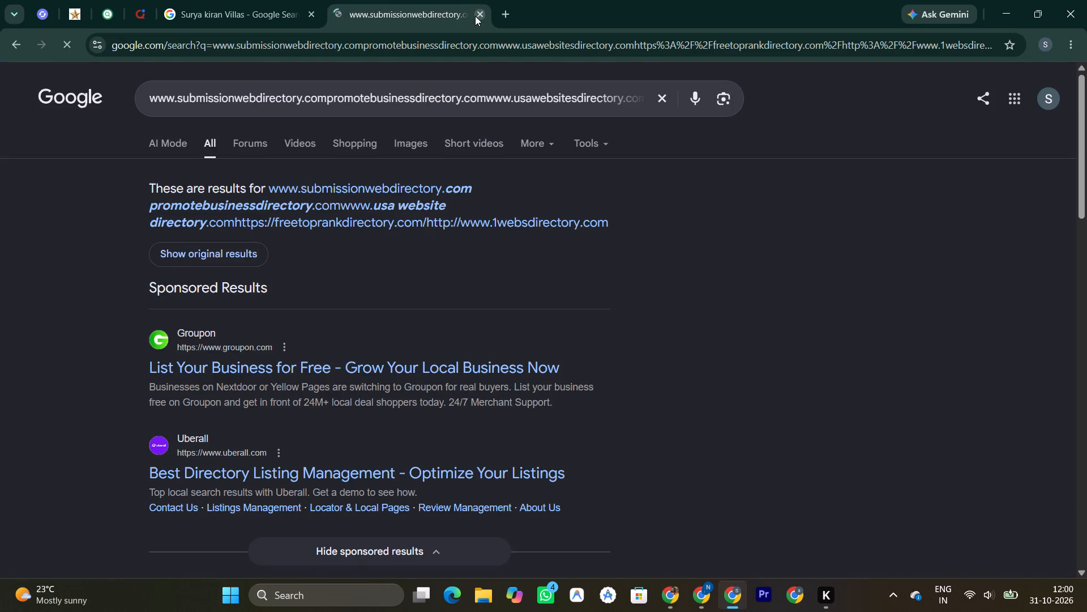
key("alt+Tab")
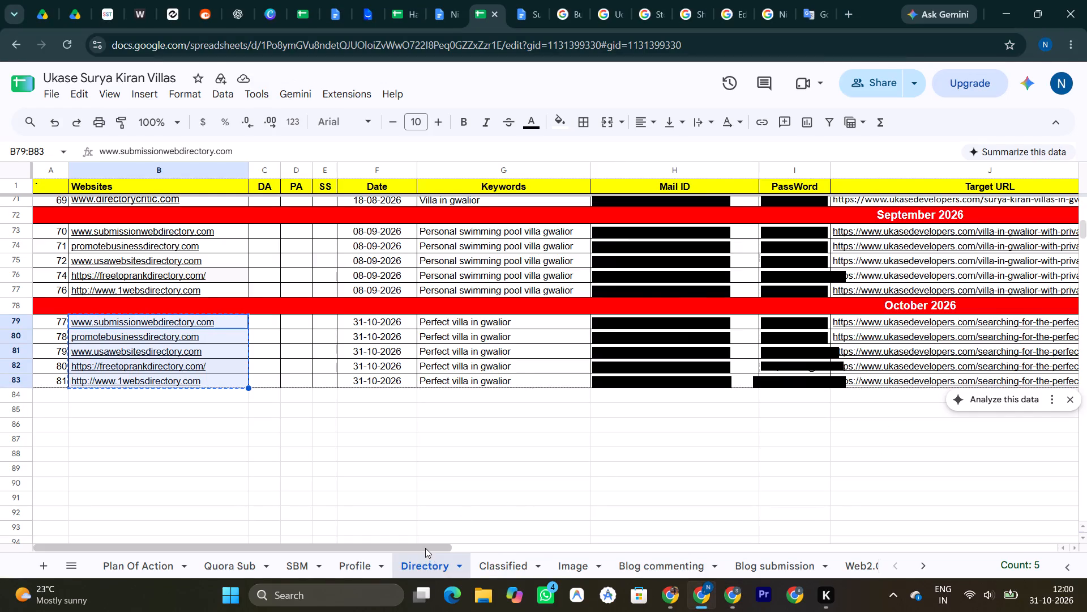
Set the font size of the October 2026 backlink cells K79:K83 to 10.
scroll(425, 546, "down", 3)
scroll(426, 542, "up", 6)
scroll(459, 535, "down", 2)
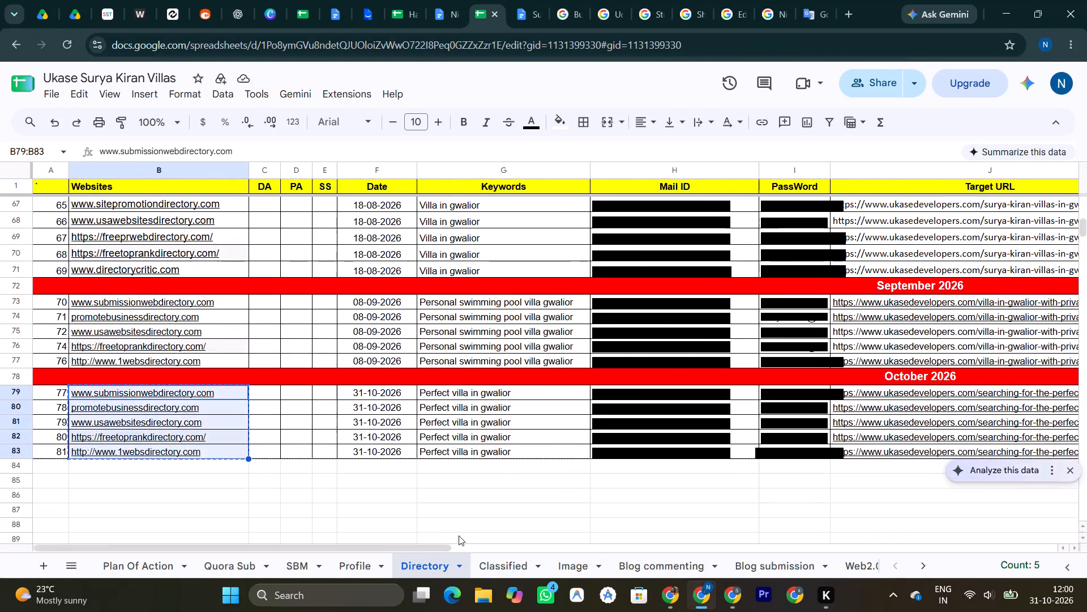
left_click_drag(441, 549, 727, 513)
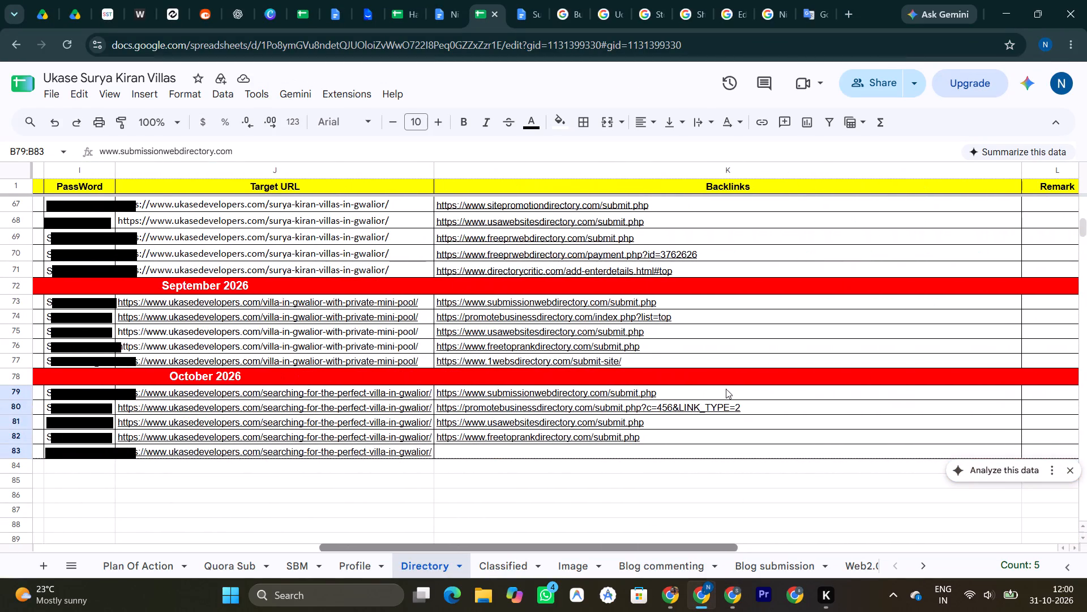
left_click_drag(726, 389, 719, 450)
left_click(393, 124)
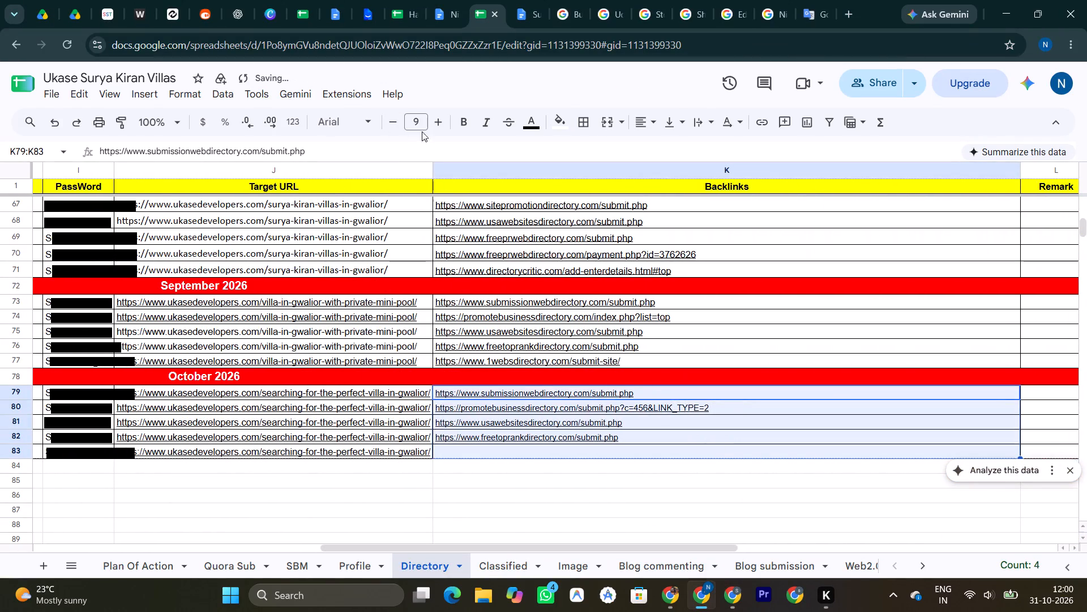
left_click(440, 122)
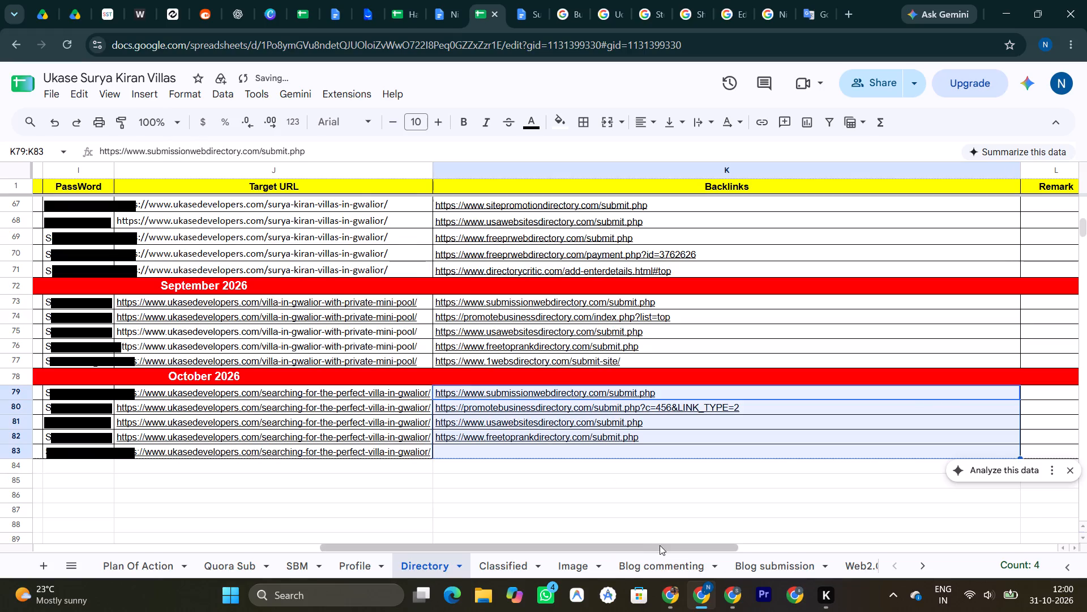
left_click_drag(660, 545, 286, 532)
left_click(220, 447)
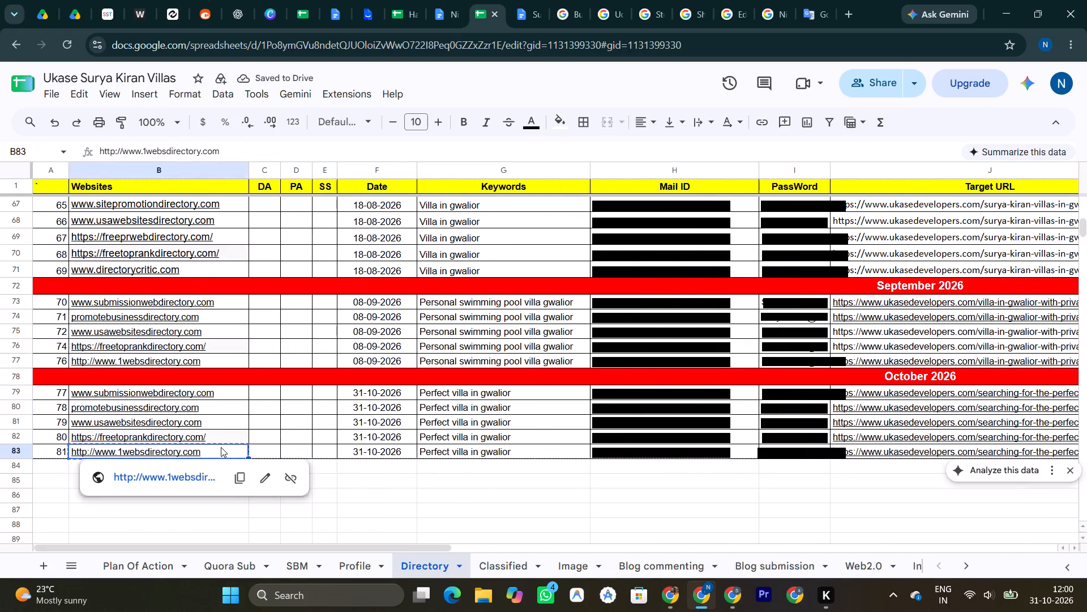
key("ctrl+c")
key("alt+Tab")
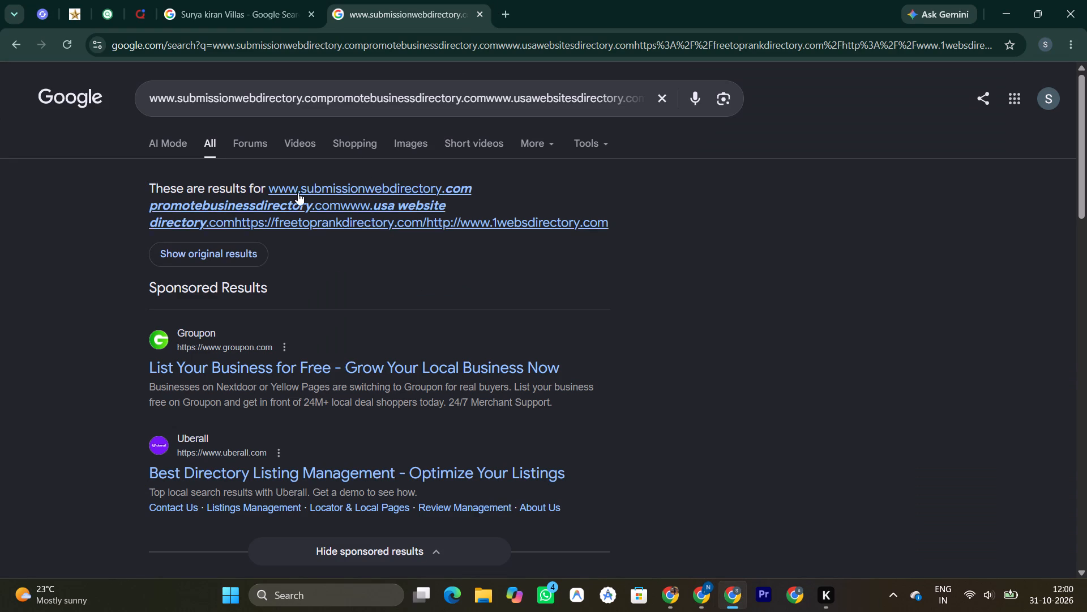
left_click(504, 12)
key("ctrl+v")
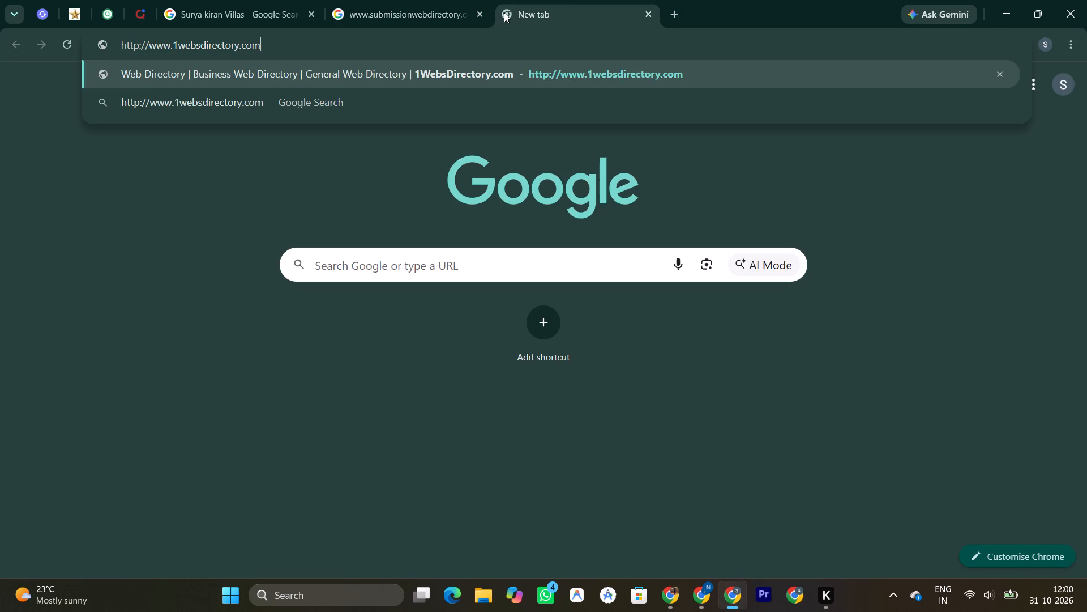
key("Return")
left_click(472, 0)
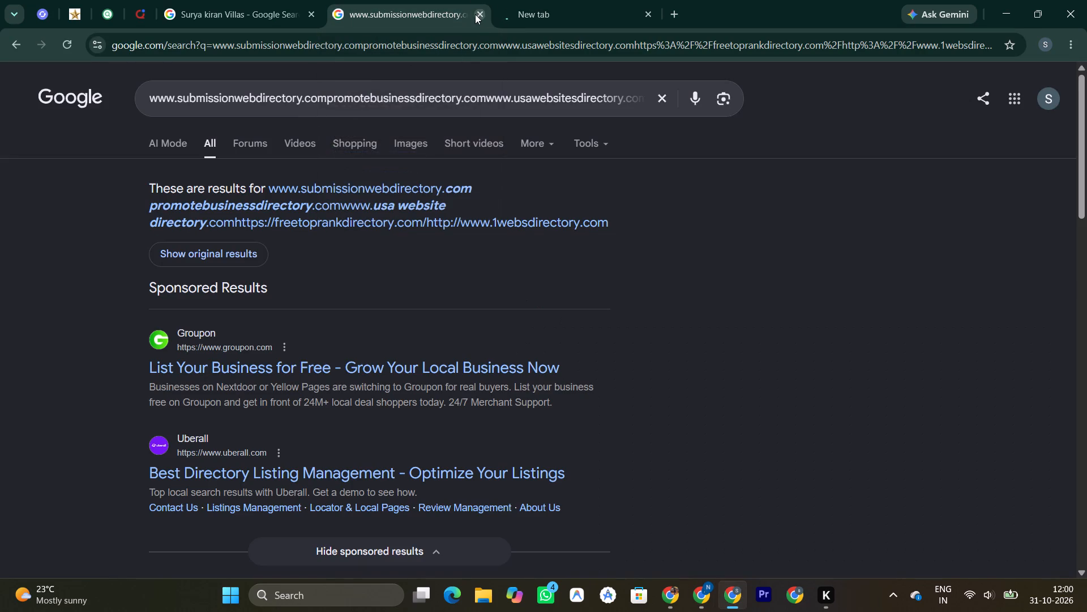
left_click(475, 14)
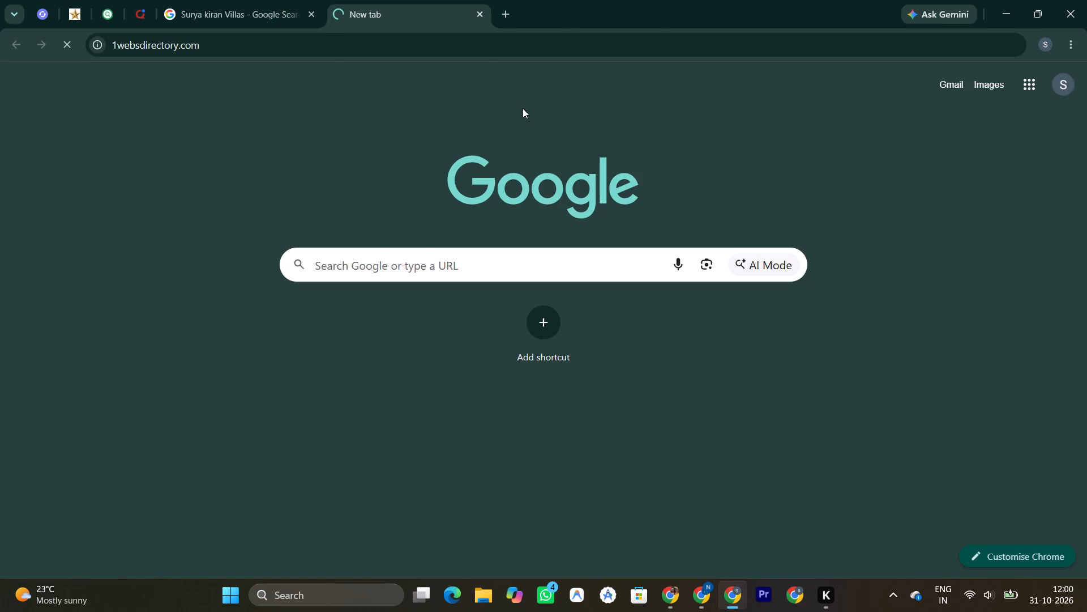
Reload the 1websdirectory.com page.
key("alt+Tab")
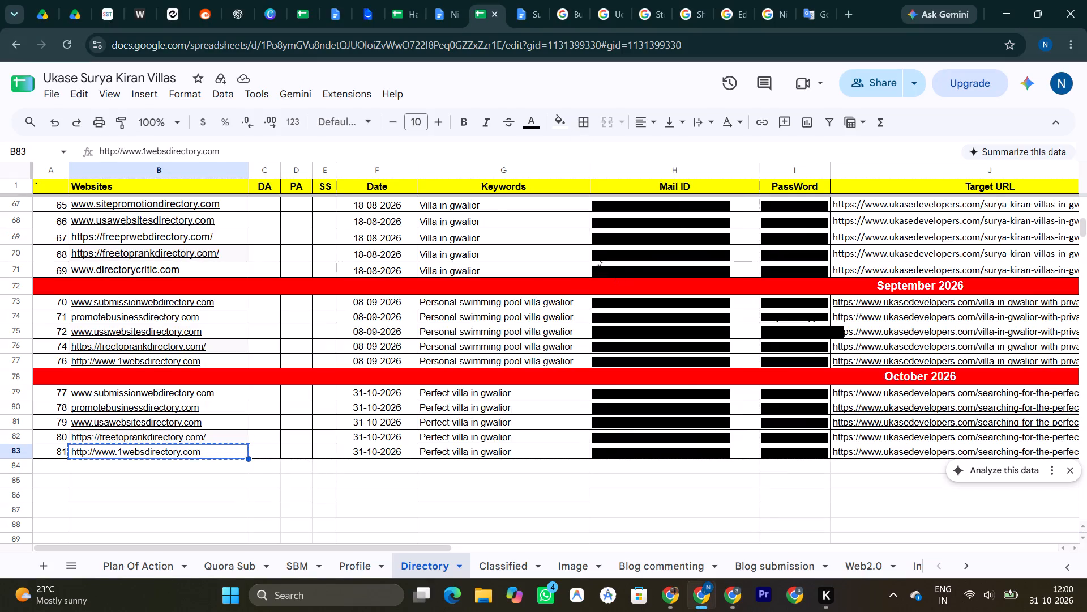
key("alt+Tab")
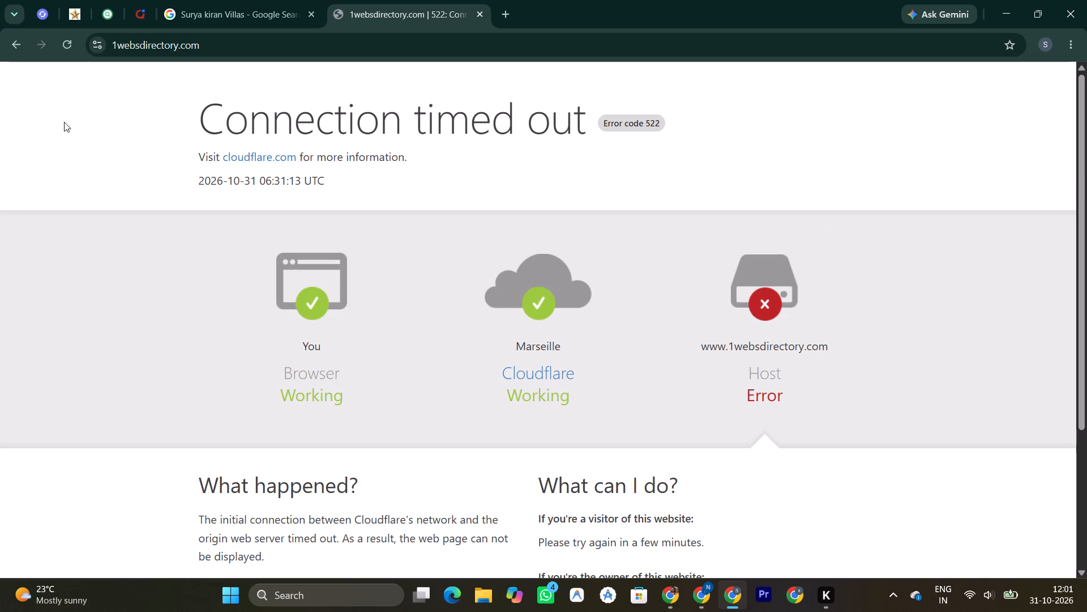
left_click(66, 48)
left_click(704, 593)
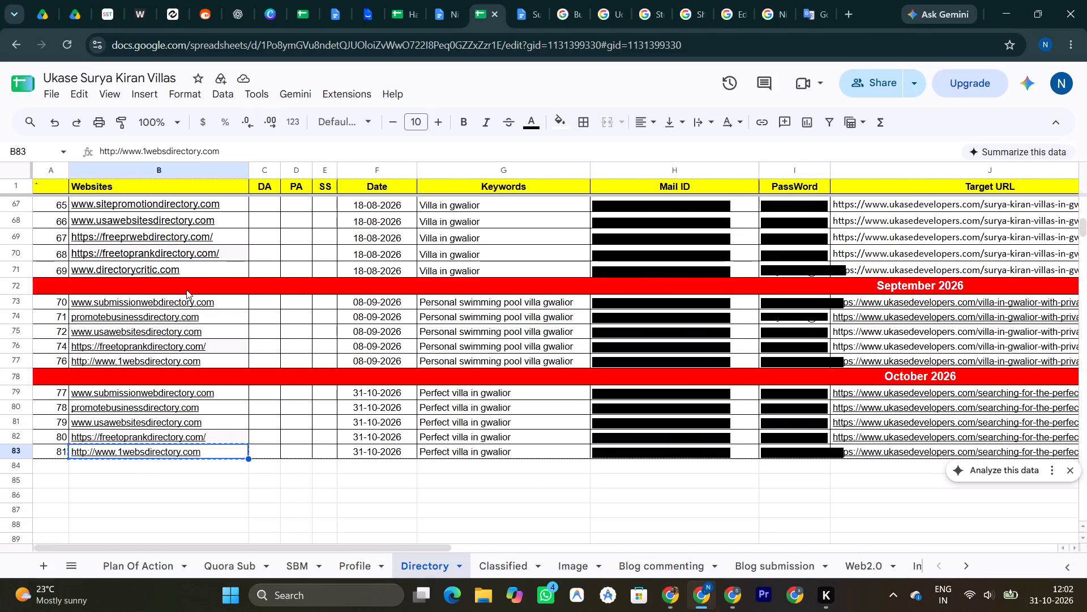
left_click(224, 268)
key("ctrl+c")
key("alt+Tab")
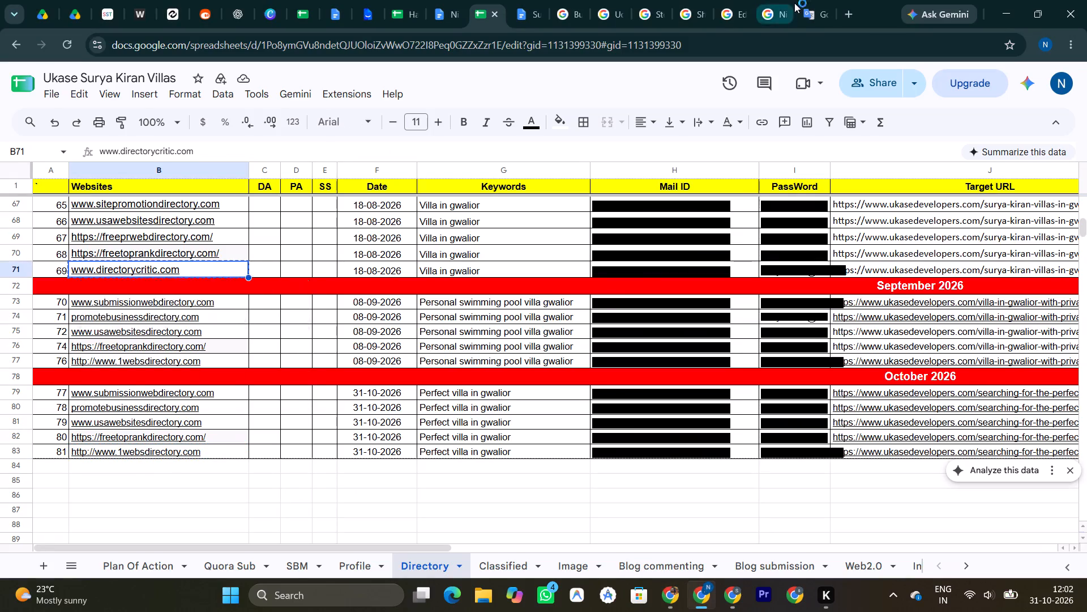
left_click(508, 10)
key("ctrl+v")
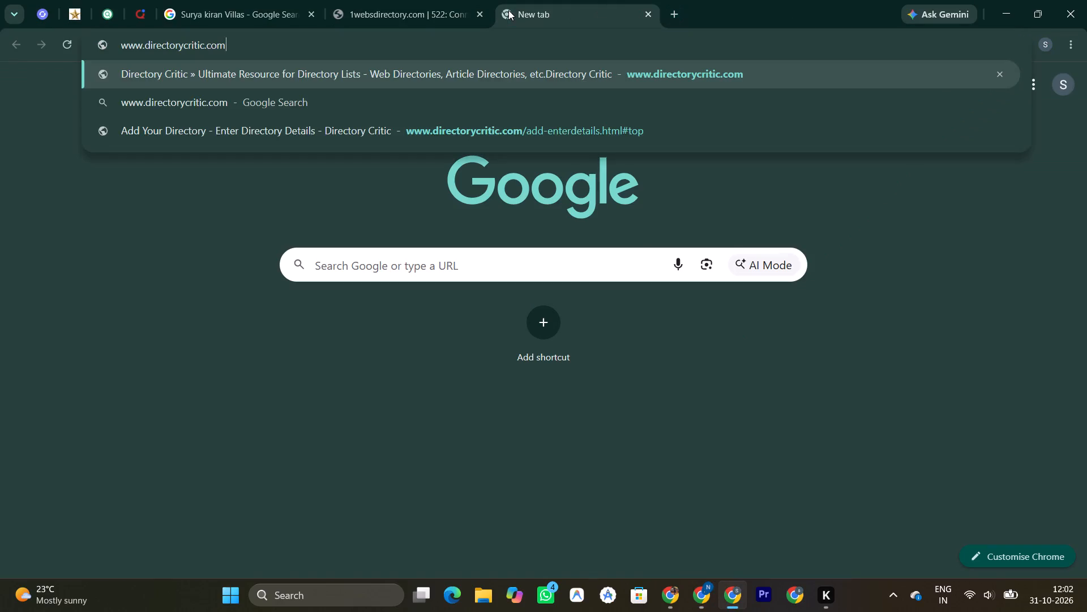
key("Return")
left_click(461, 0)
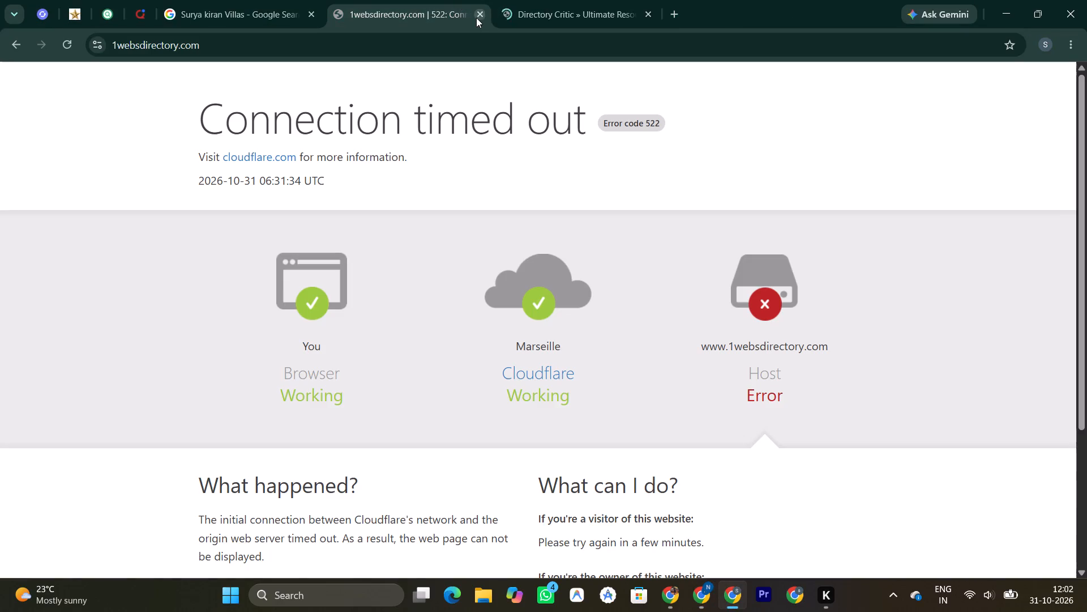
left_click(476, 18)
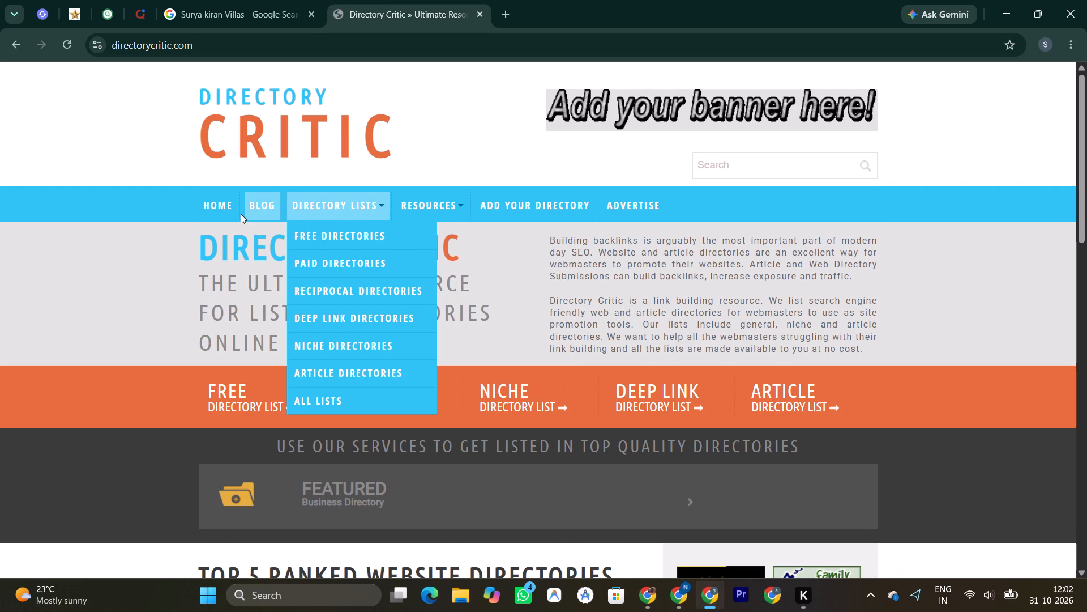
Browse Directory Critic's free general directory list for a replacement directory and open One Million Directory.
left_click(340, 231)
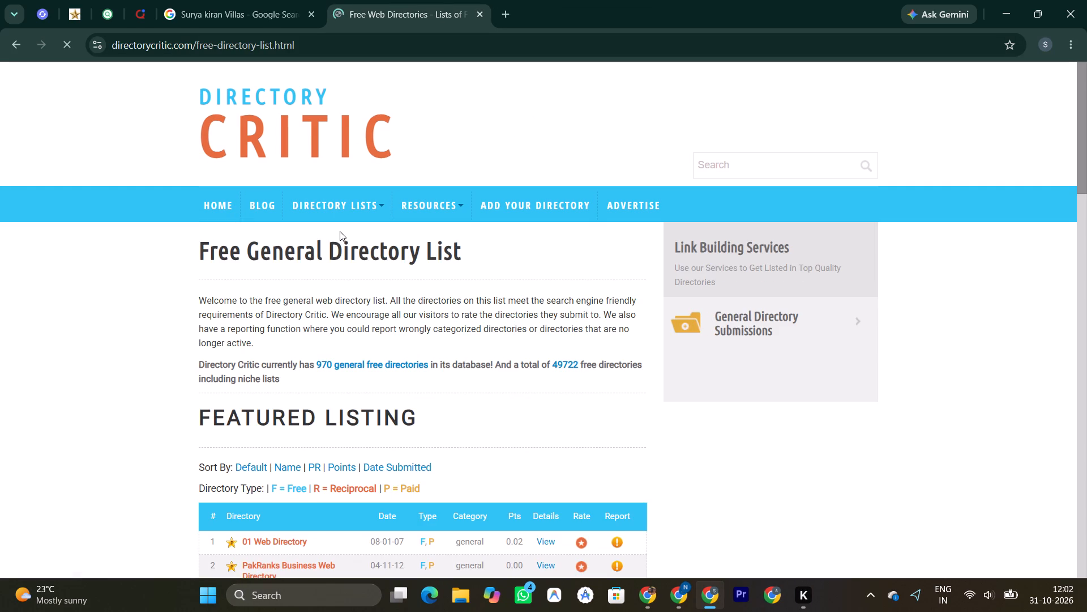
scroll(434, 275, "down", 8)
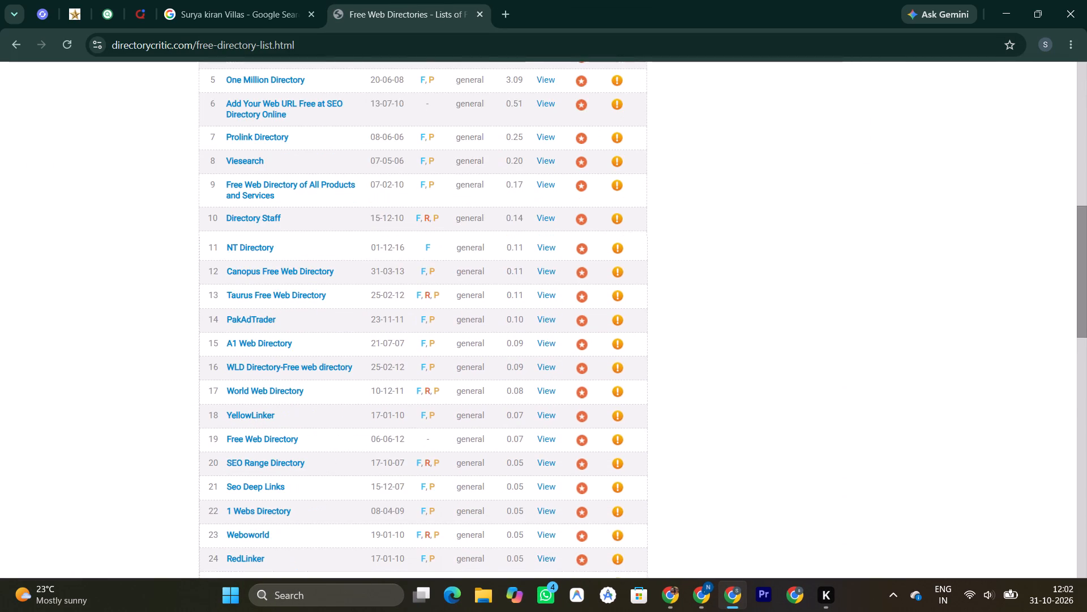
scroll(434, 276, "down", 19)
scroll(434, 276, "up", 2)
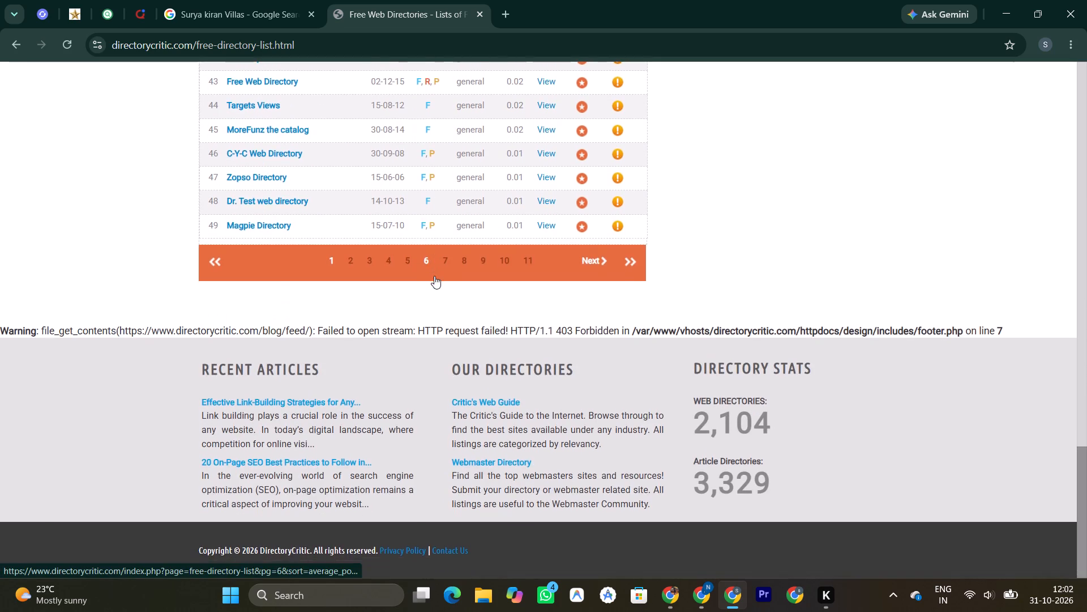
scroll(434, 276, "up", 15)
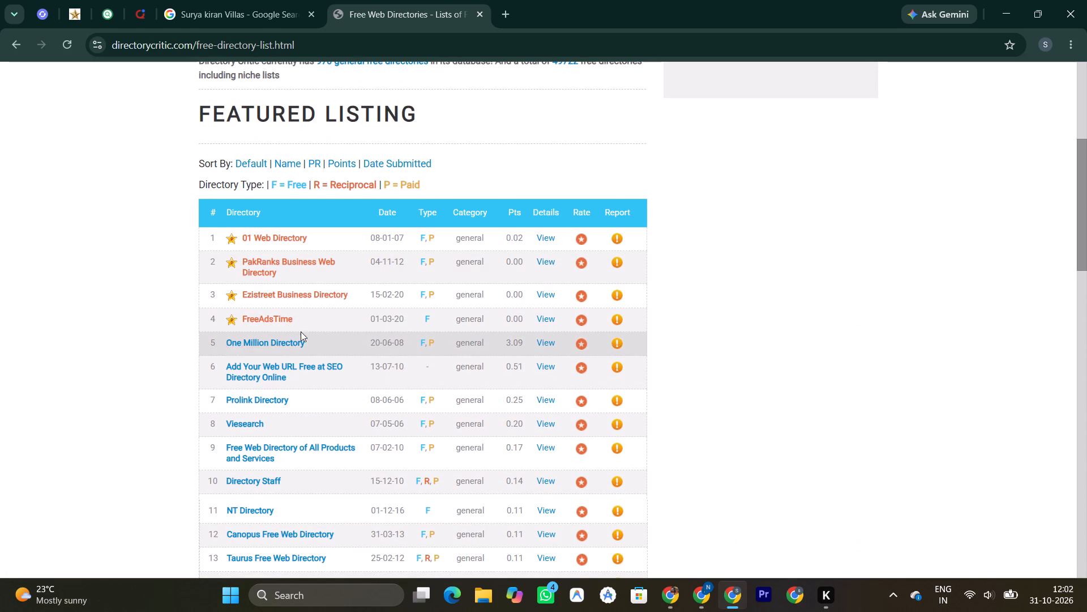
left_click(243, 344)
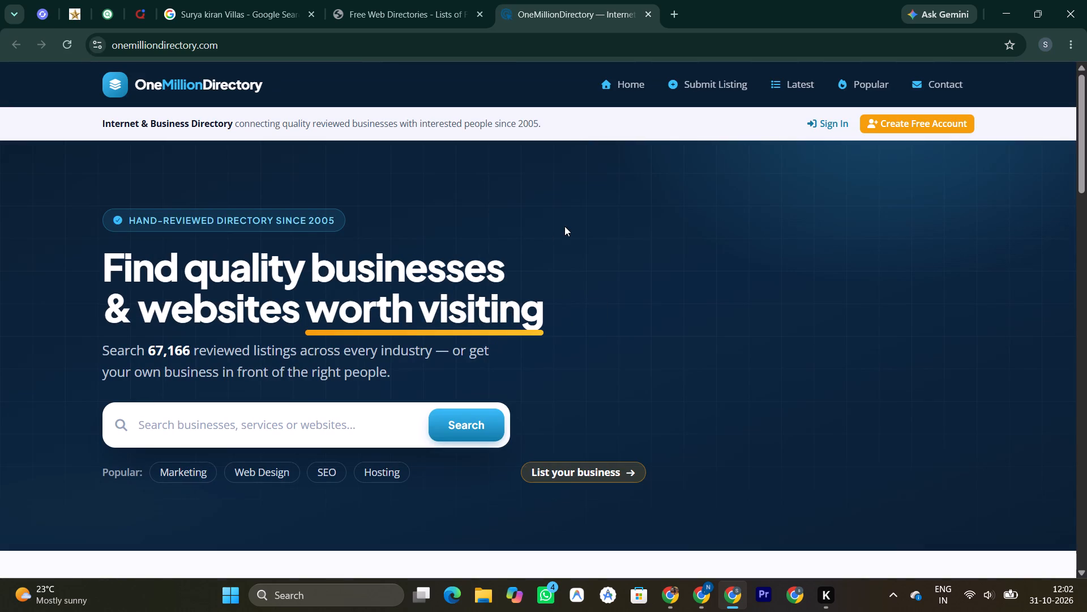
Start a listing submission on OneMillionDirectory with Business as the category.
left_click(686, 90)
scroll(435, 189, "down", 2)
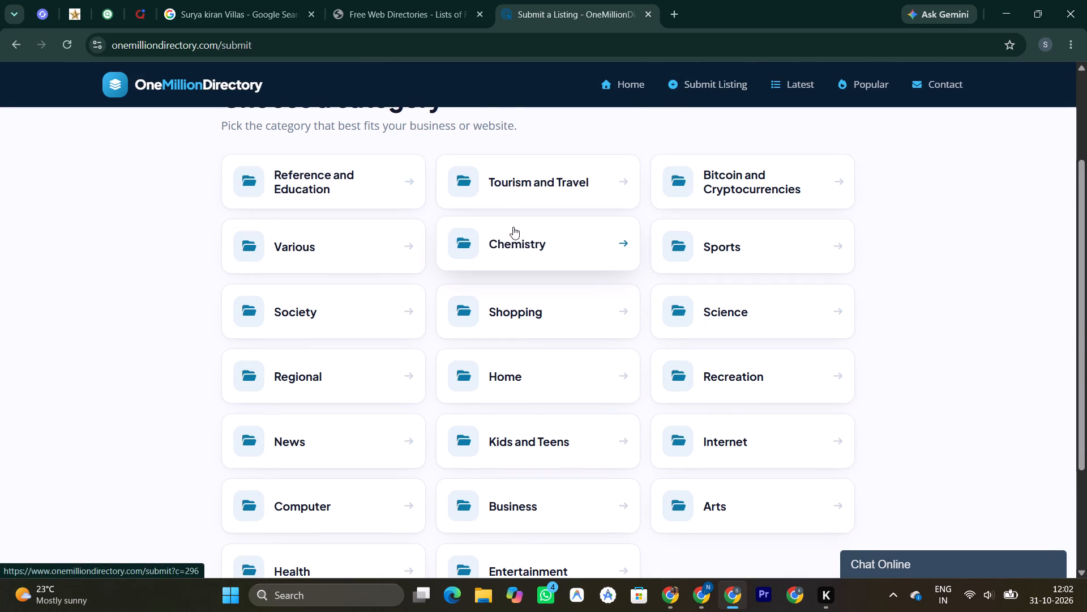
scroll(513, 227, "down", 1)
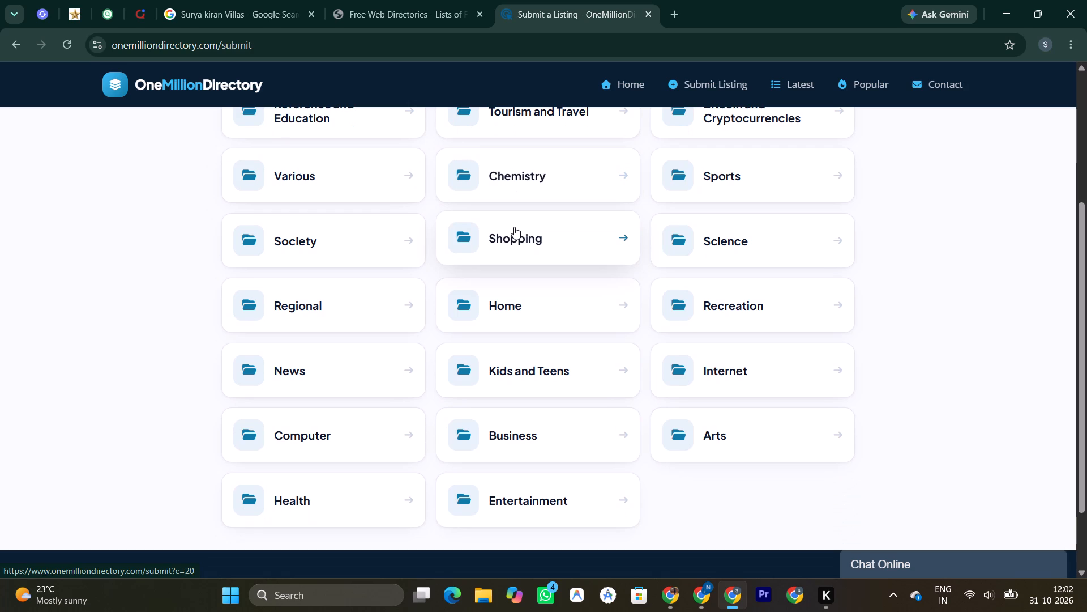
scroll(594, 291, "down", 3)
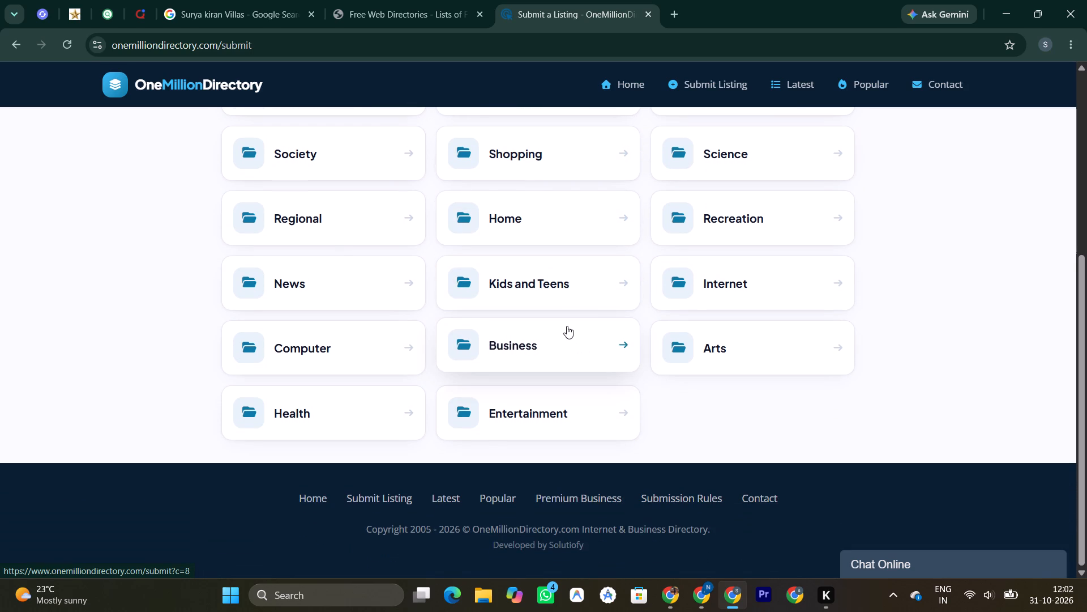
left_click(567, 326)
scroll(658, 299, "down", 3)
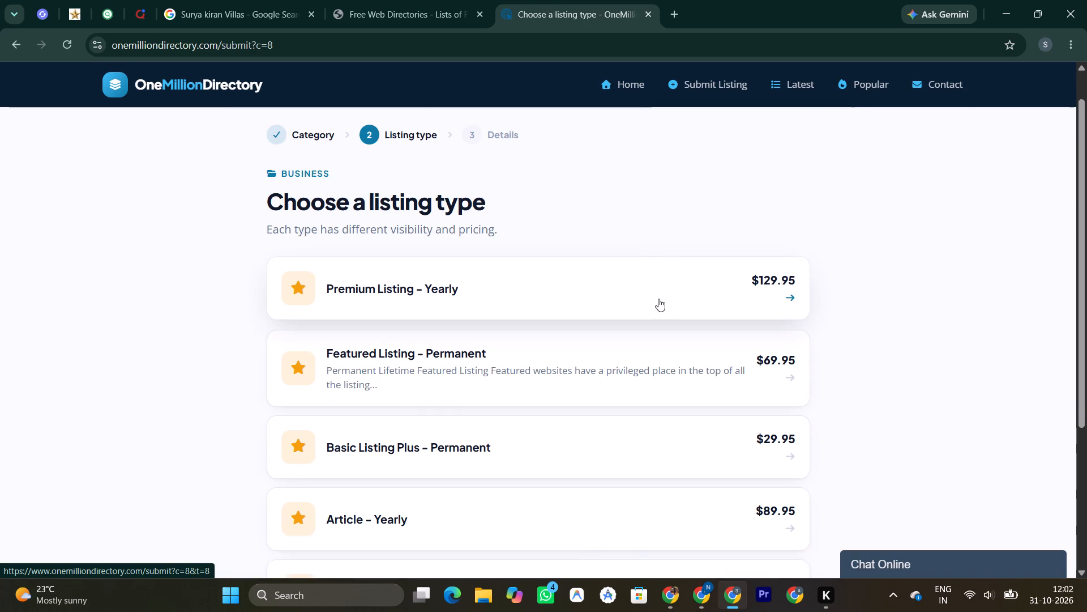
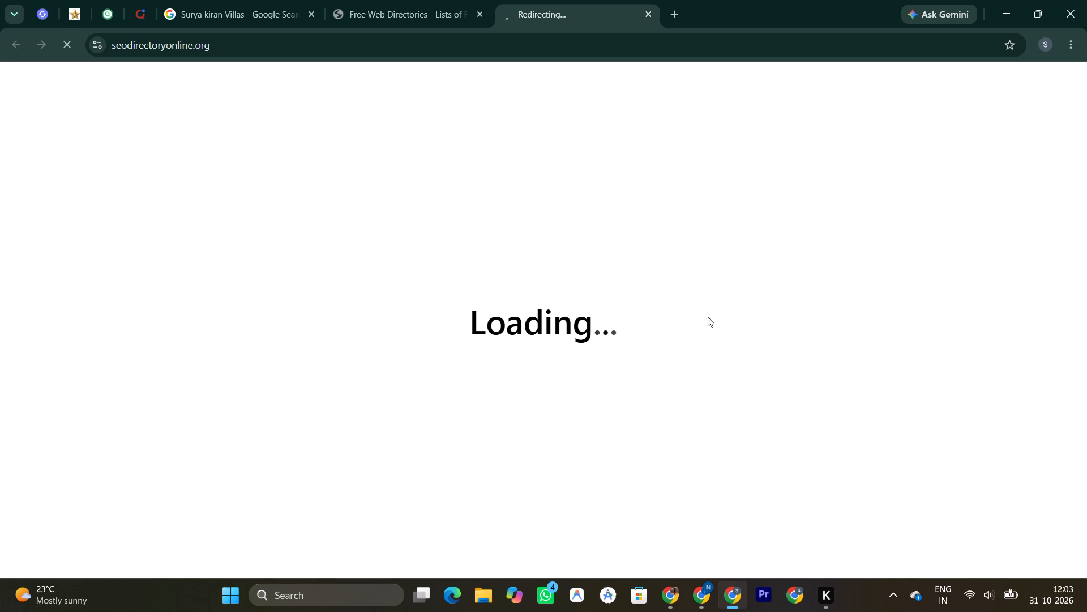
Open Directory Critic's Add Your Directory form with the Free Listing option, and close the loading seodirectoryonline.org tab.
left_click(351, 0)
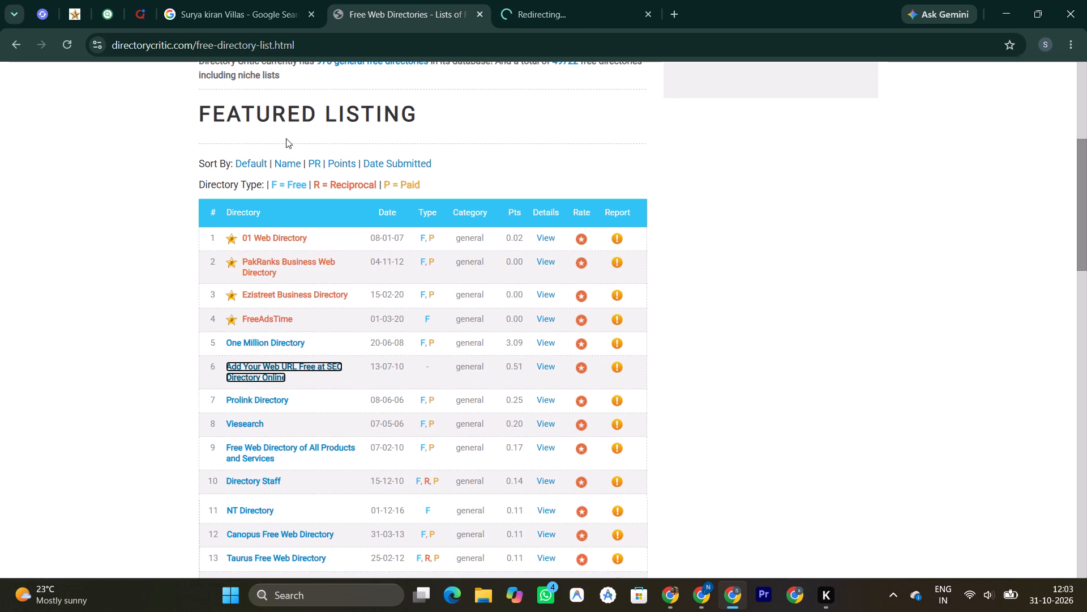
scroll(286, 145, "up", 12)
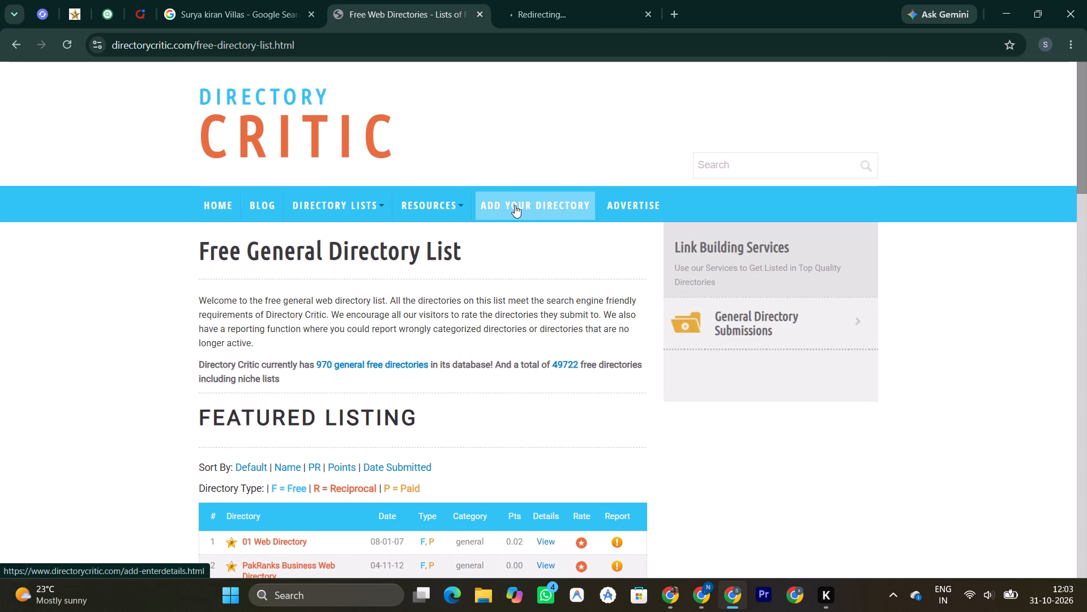
left_click(515, 205)
scroll(507, 270, "down", 1)
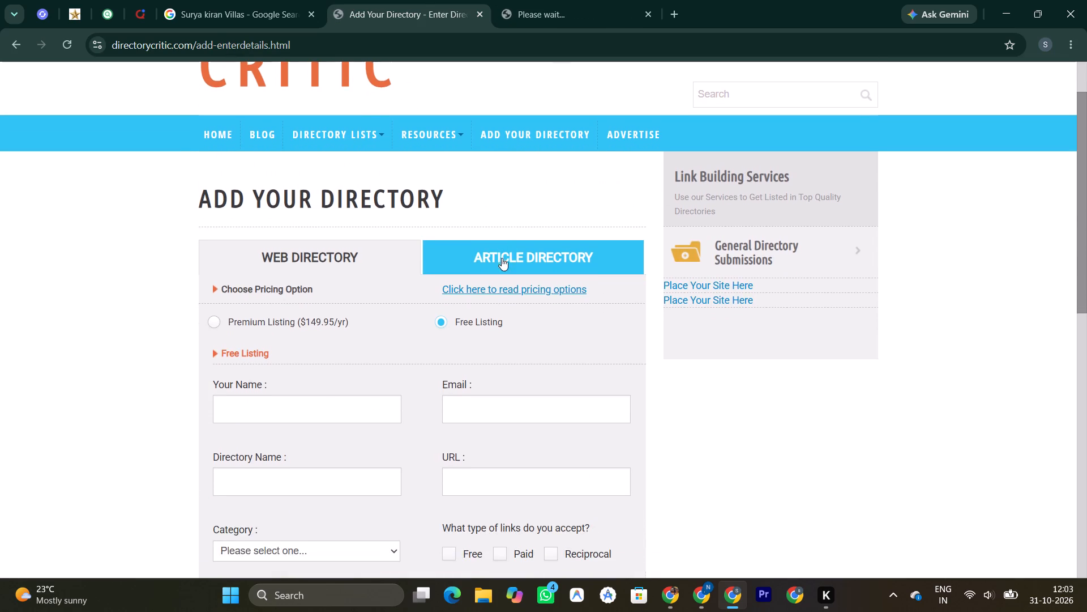
left_click(553, 0)
left_click(649, 17)
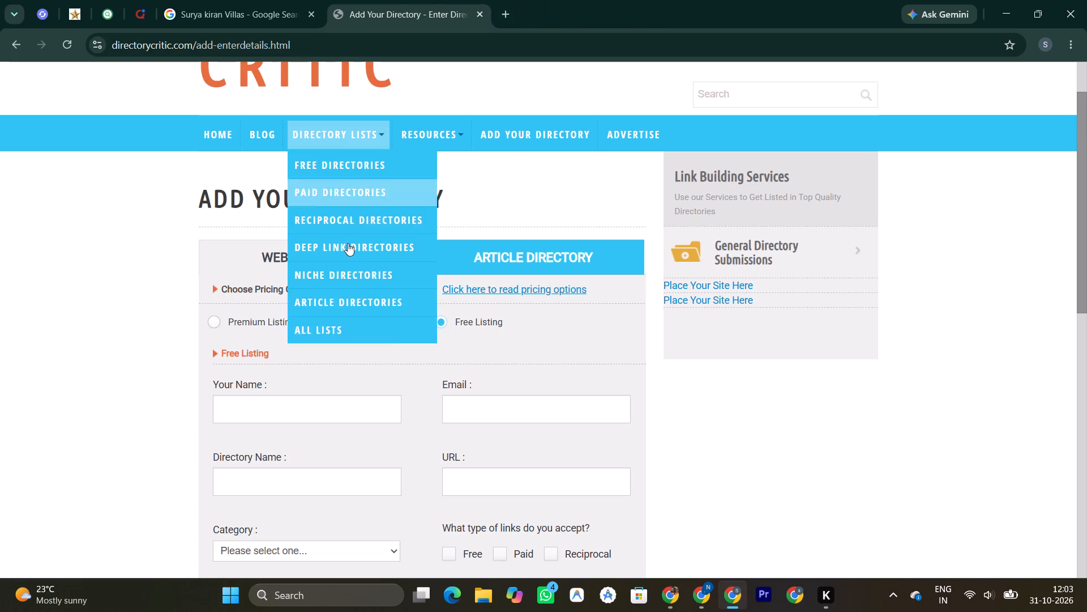
scroll(383, 317, "down", 2)
left_click(468, 192)
Fill in the form's name as "Surya kiran Villas" and the email with the Mail ID from row 82 of the sheet.
left_click(316, 273)
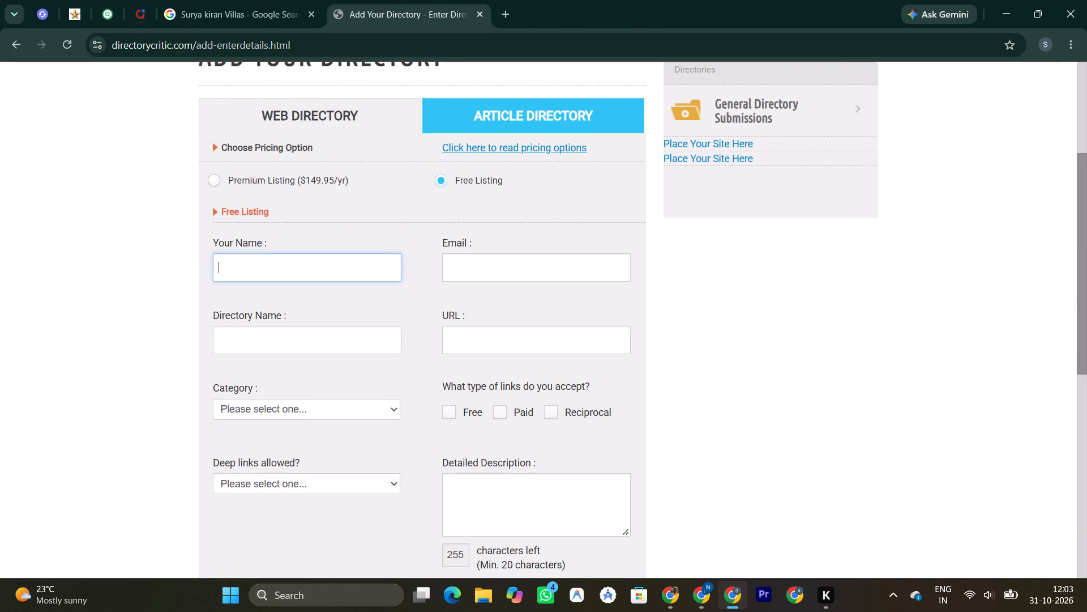
left_click(258, 0)
key("ctrl+c")
left_click(422, 0)
key("ctrl+v")
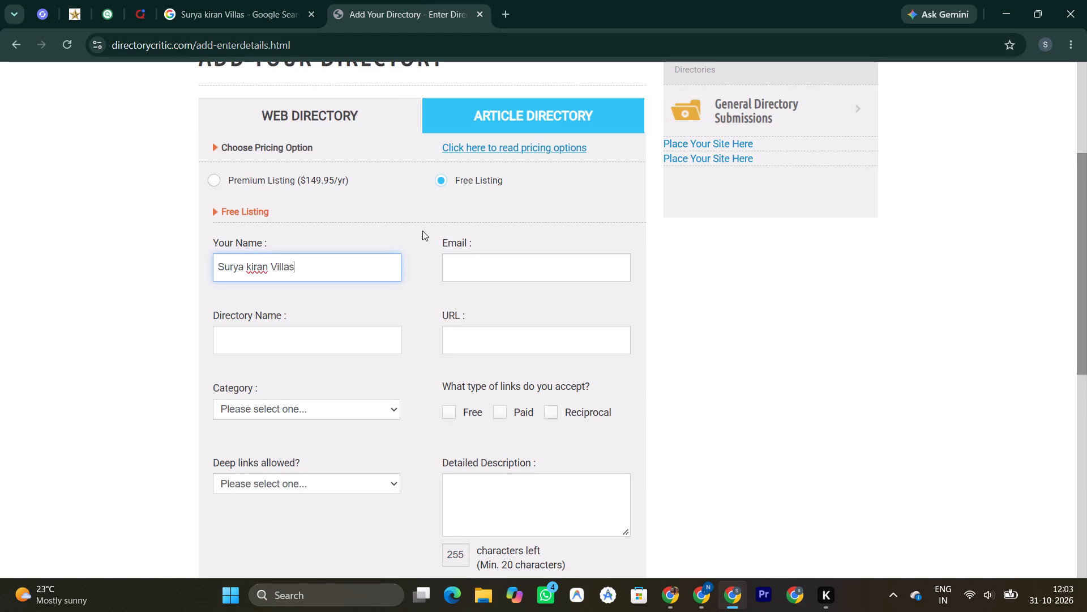
left_click(491, 259)
key("alt+Tab")
left_click(657, 432)
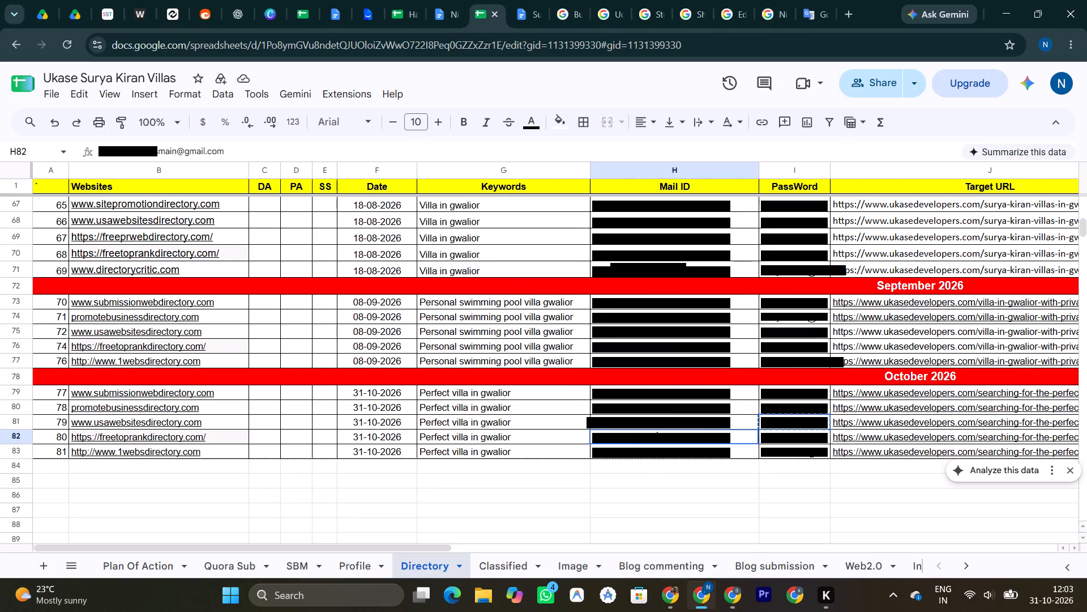
key("ctrl+c")
key("alt+Tab")
key("ctrl+v")
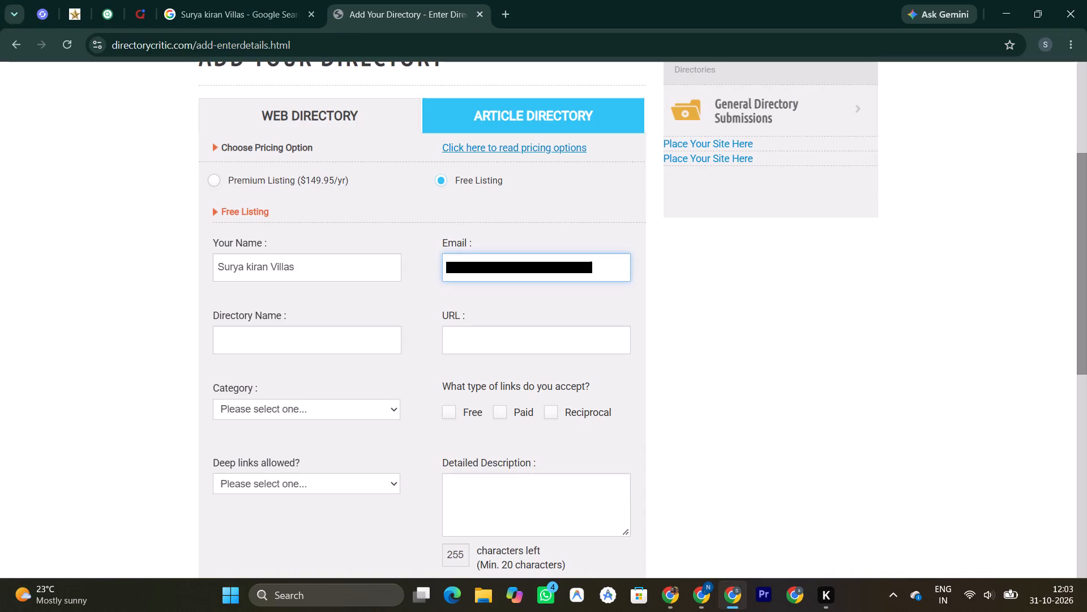
Fill in directory name "Perfect villa in gwalior" and the searching-for-the-perfect-villa-in-gwalior URL, both copied from the content document's Directory submission section.
left_click(301, 335)
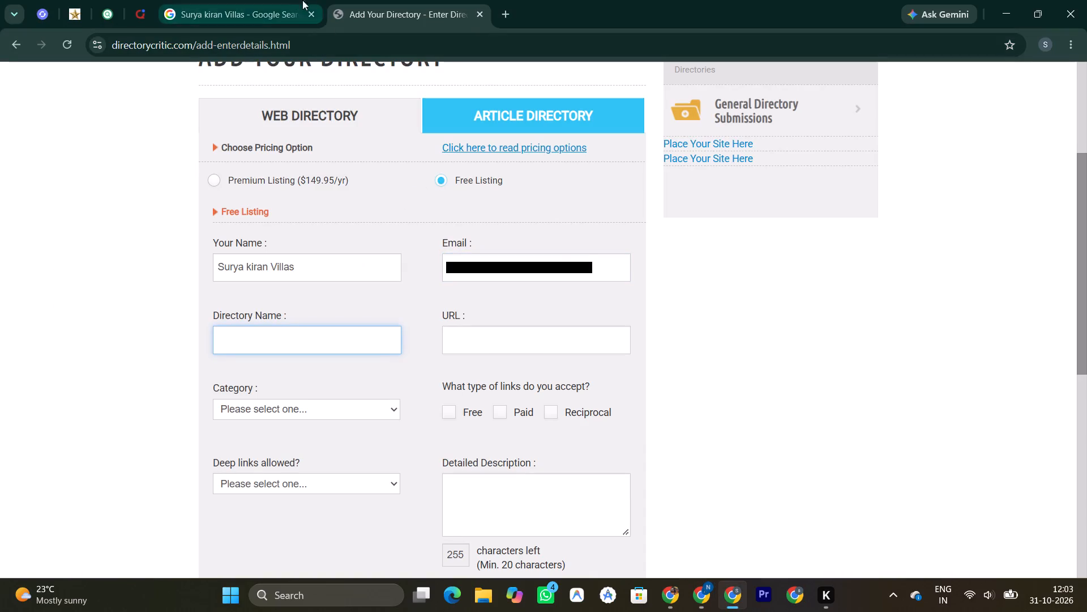
key("alt+Tab")
left_click(532, 0)
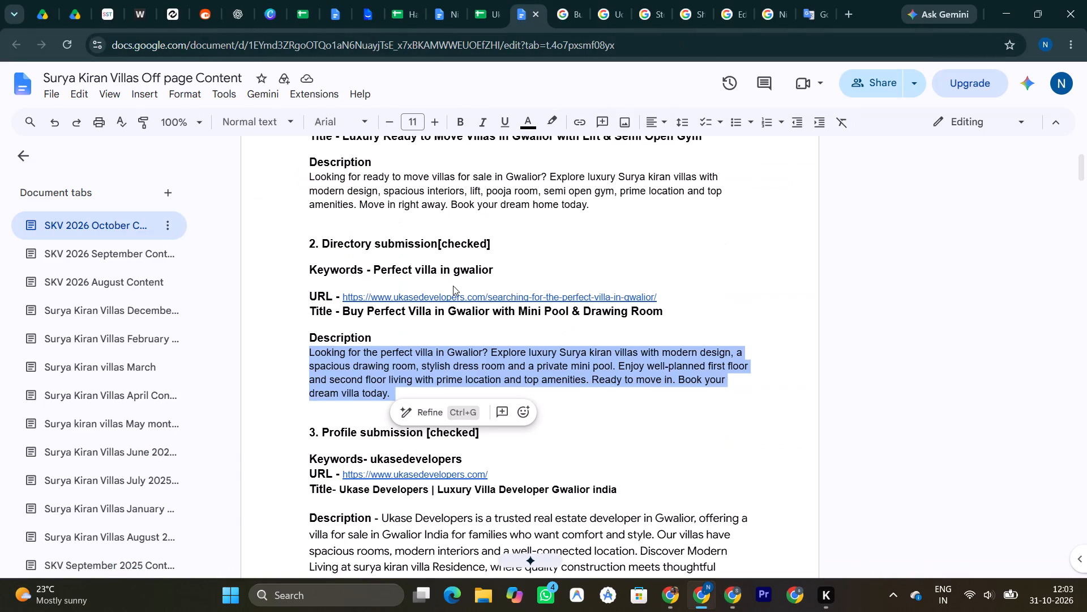
left_click_drag(499, 267, 375, 271)
key("ctrl+c")
key("alt+Tab")
key("ctrl+v")
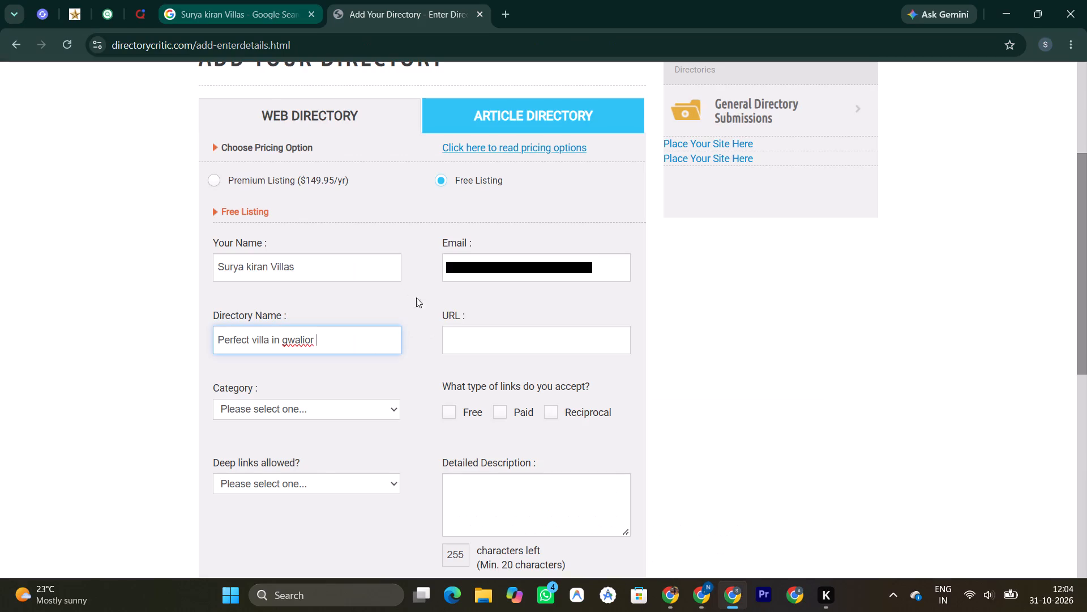
left_click(483, 350)
key("alt+Tab")
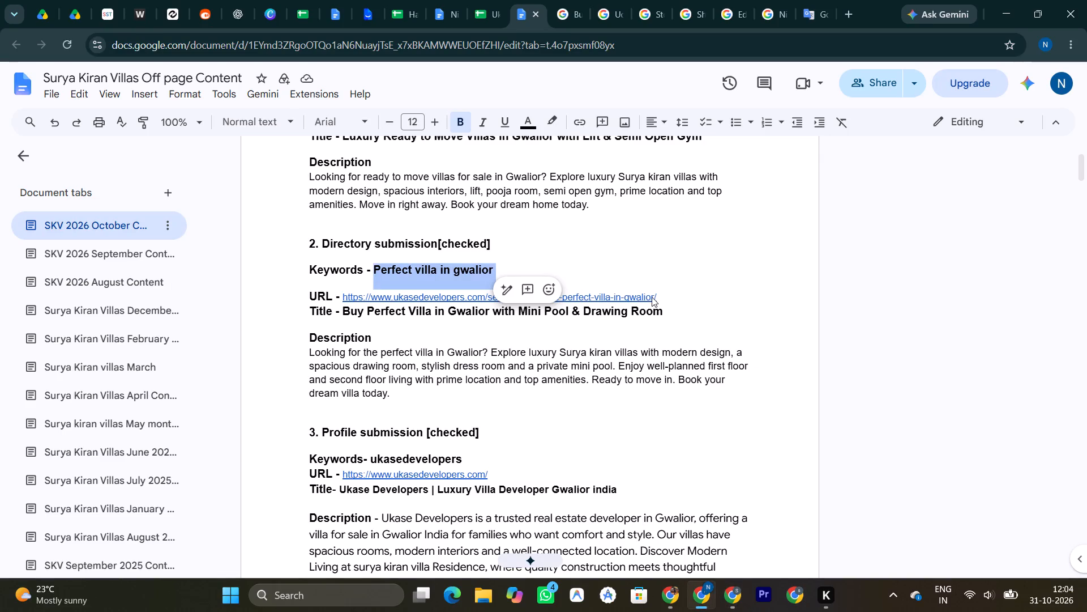
left_click_drag(661, 299, 342, 302)
key("ctrl+c")
key("alt+Tab")
key("ctrl+v")
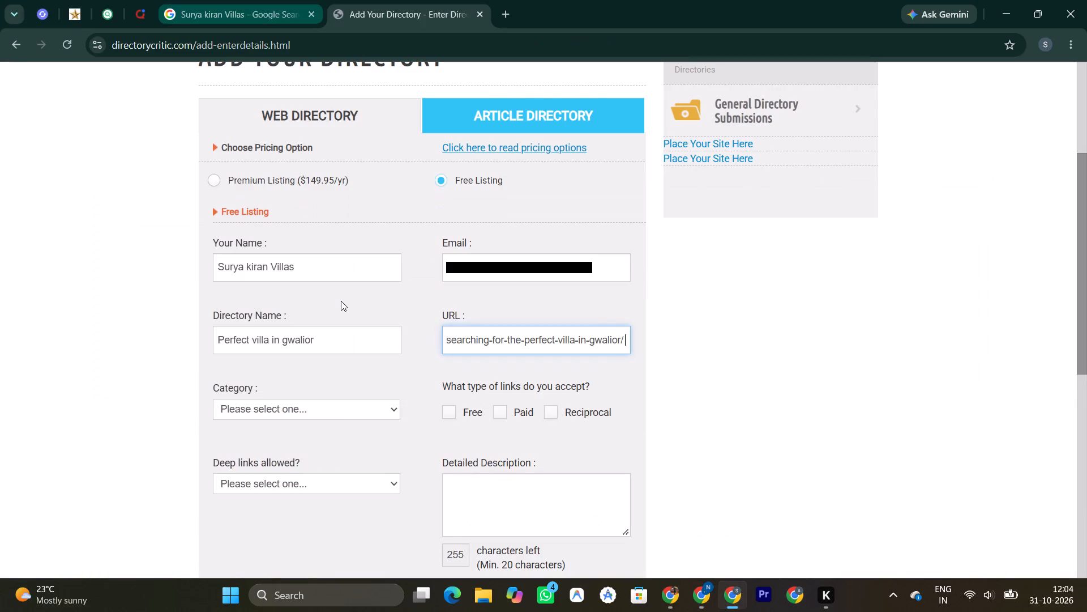
Set the category to Real Estate/Property, the accepted link type to Free, and deep links to Yes (all listings).
left_click(361, 404)
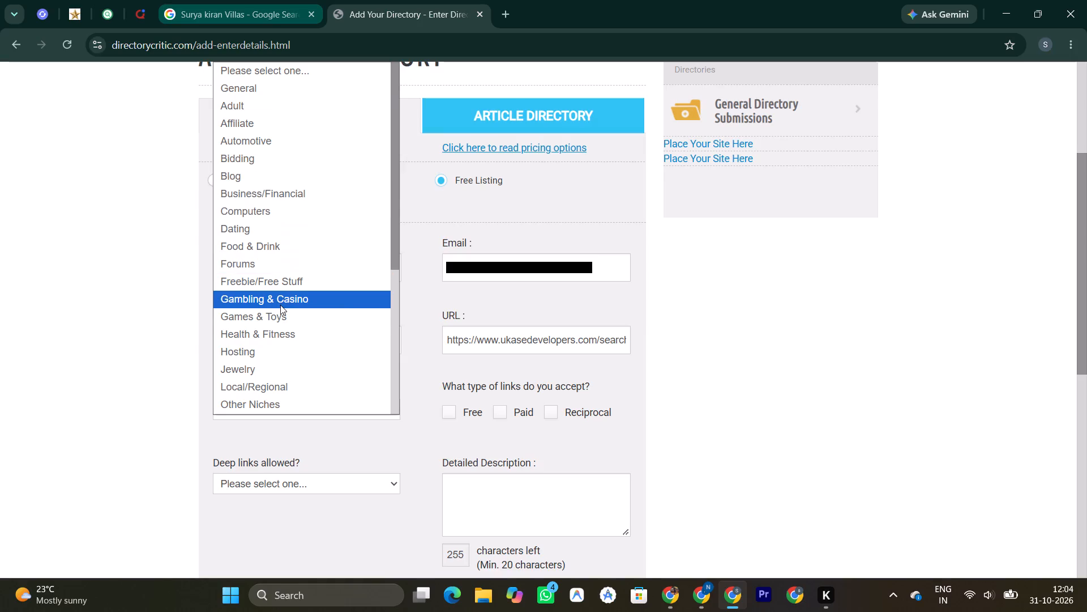
scroll(286, 356, "down", 1)
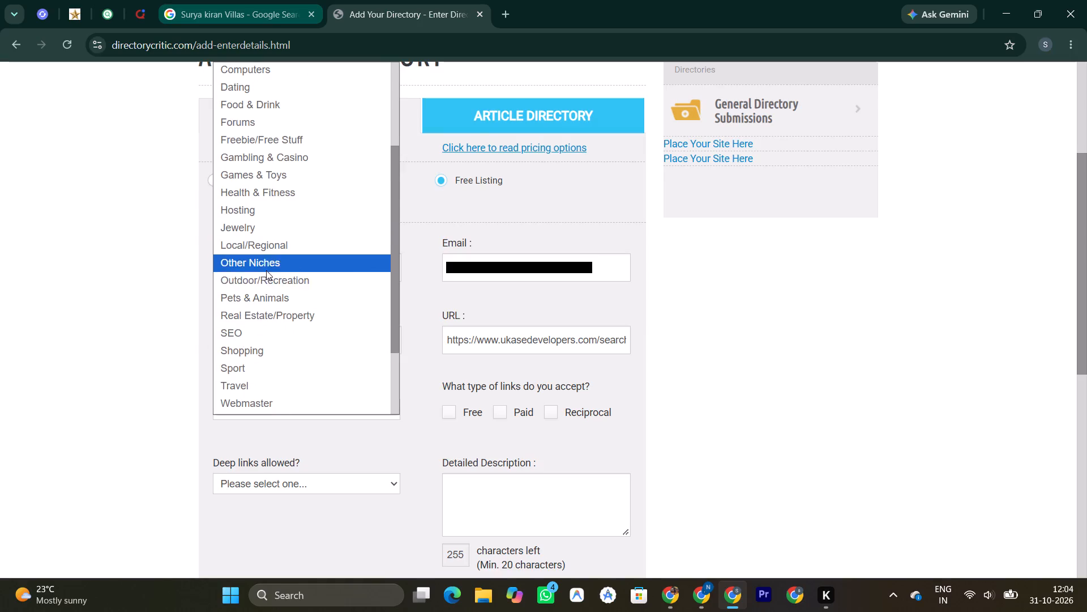
left_click(271, 319)
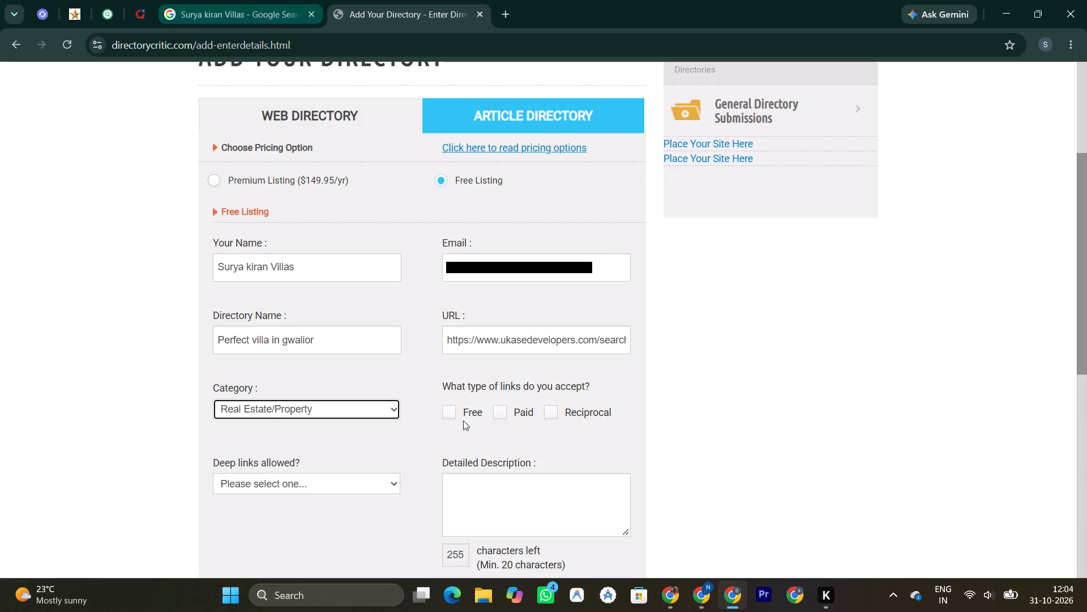
left_click(455, 411)
scroll(457, 351, "down", 2)
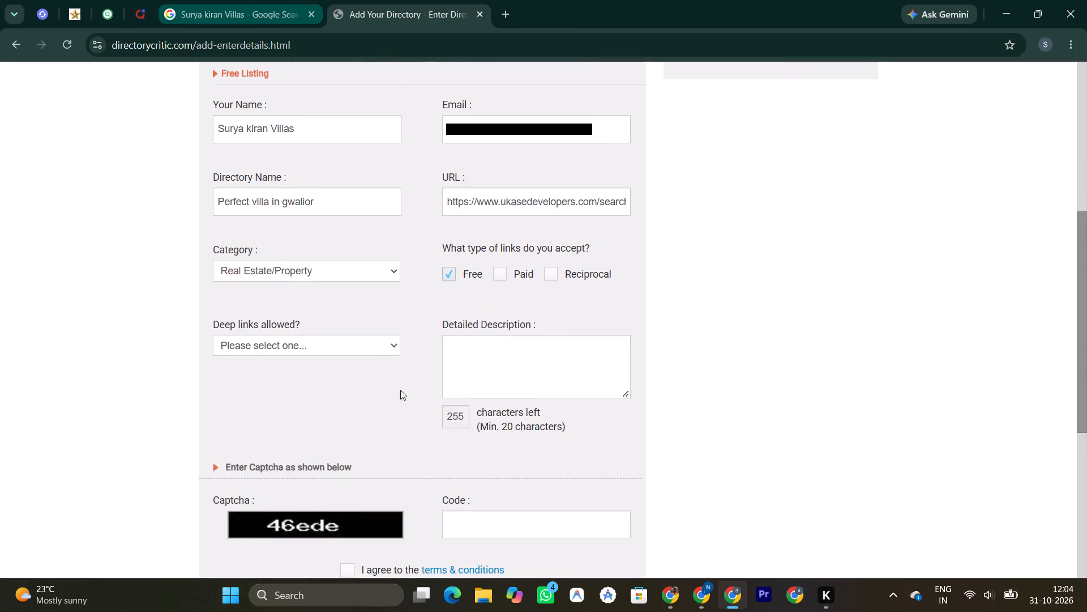
left_click(374, 339)
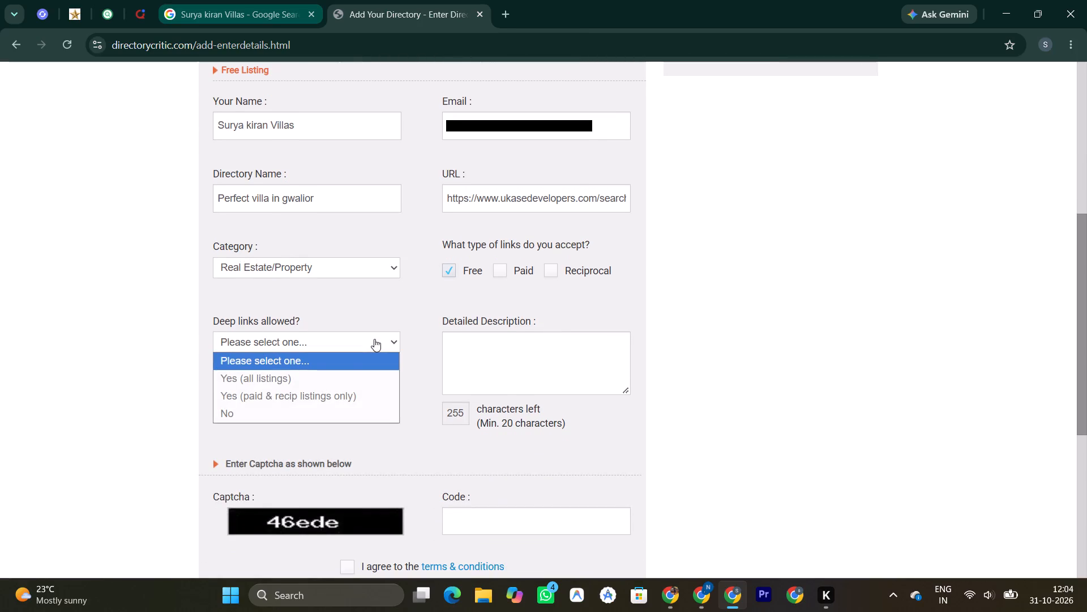
left_click(319, 373)
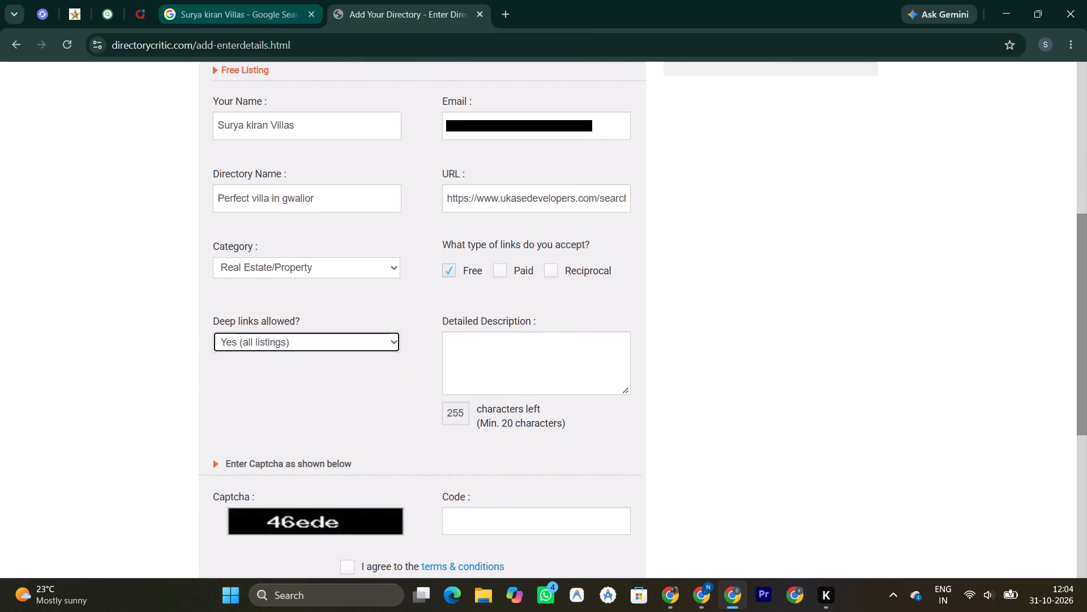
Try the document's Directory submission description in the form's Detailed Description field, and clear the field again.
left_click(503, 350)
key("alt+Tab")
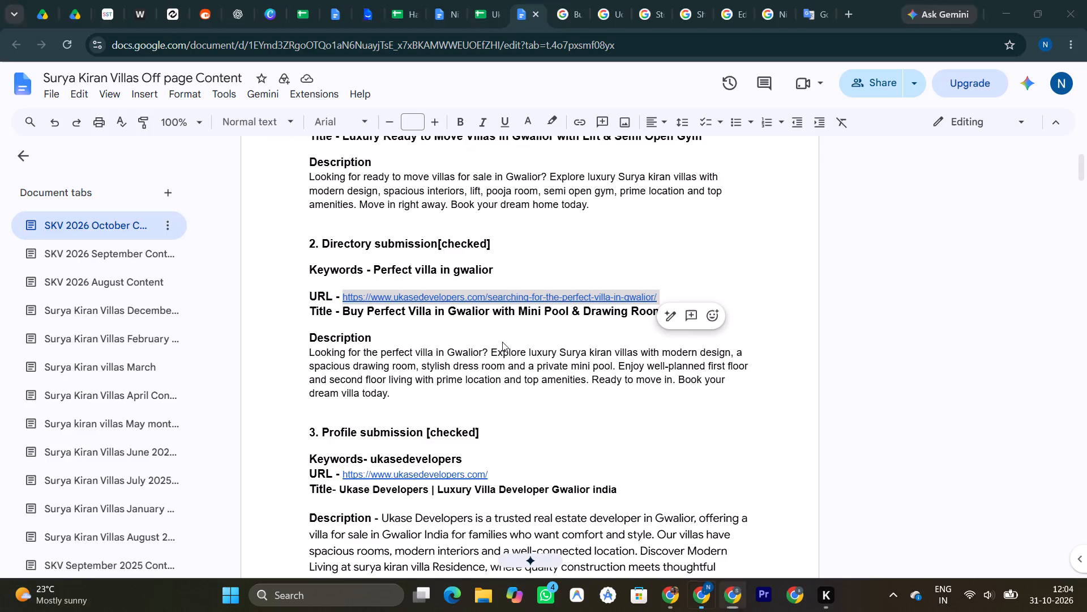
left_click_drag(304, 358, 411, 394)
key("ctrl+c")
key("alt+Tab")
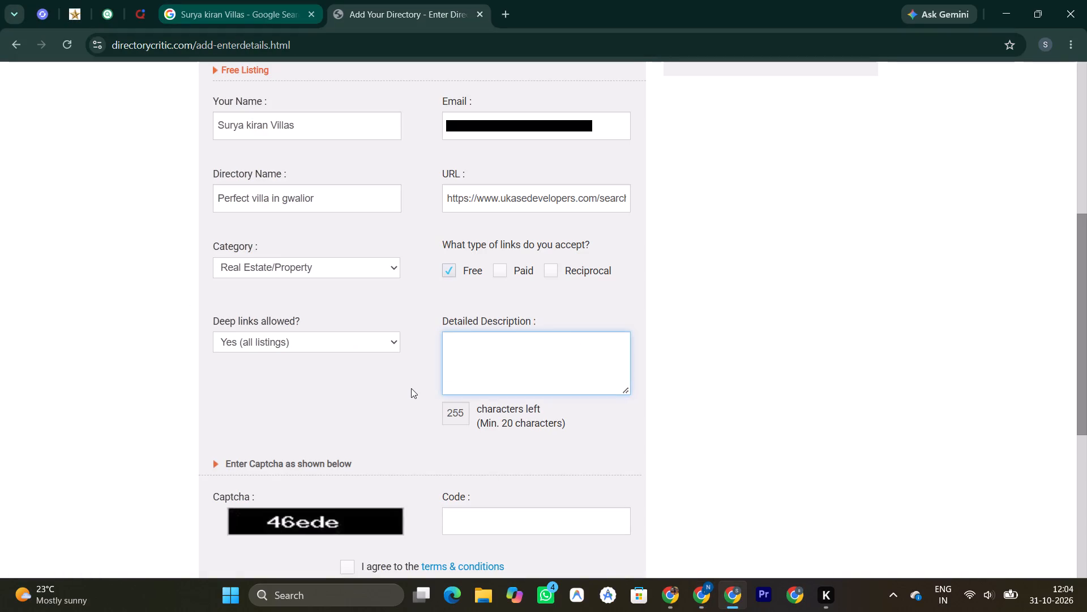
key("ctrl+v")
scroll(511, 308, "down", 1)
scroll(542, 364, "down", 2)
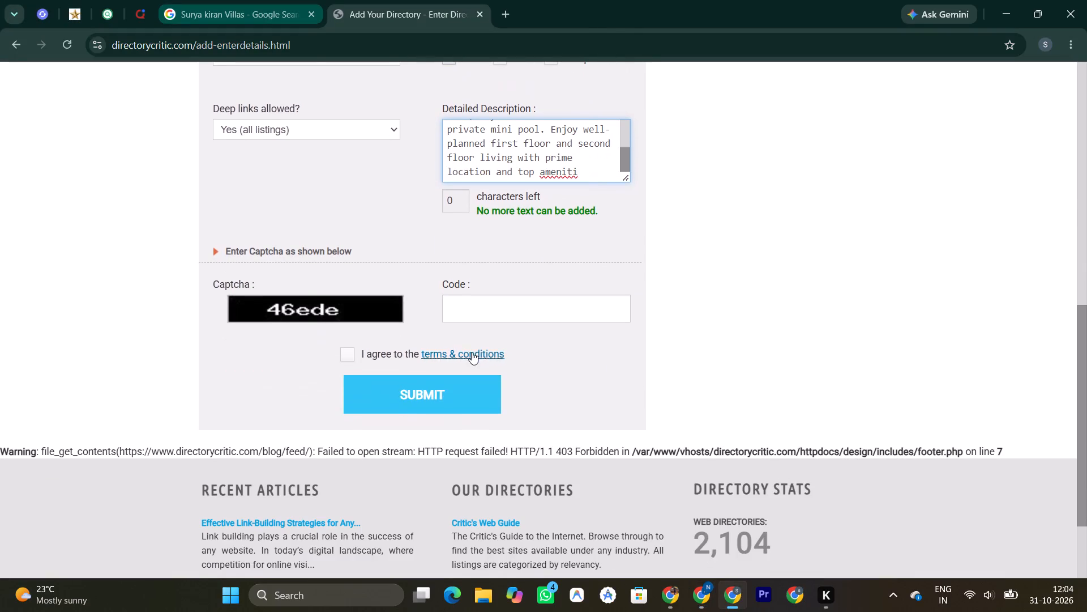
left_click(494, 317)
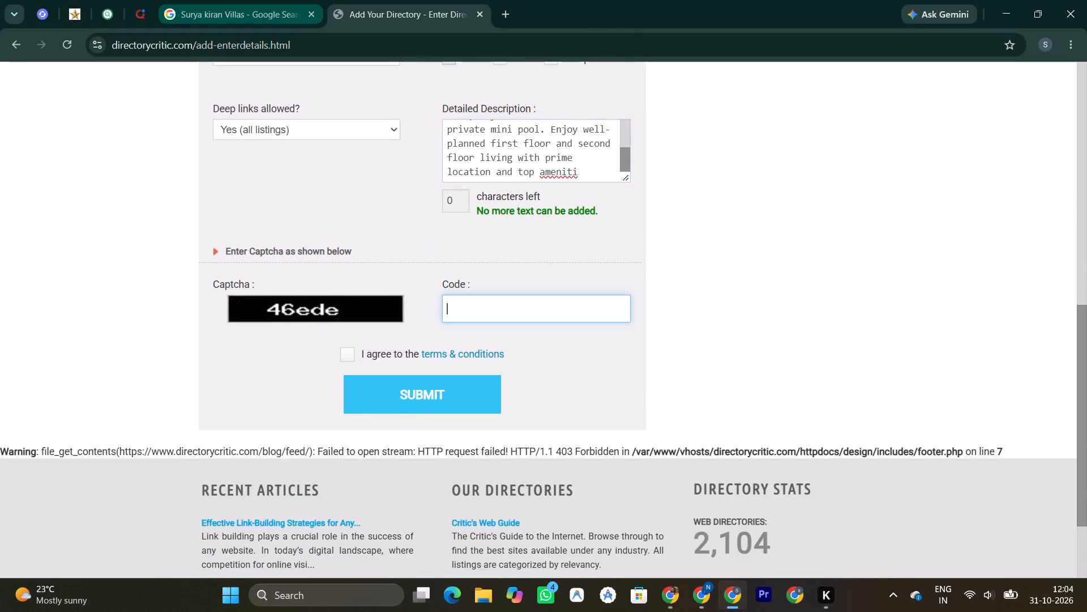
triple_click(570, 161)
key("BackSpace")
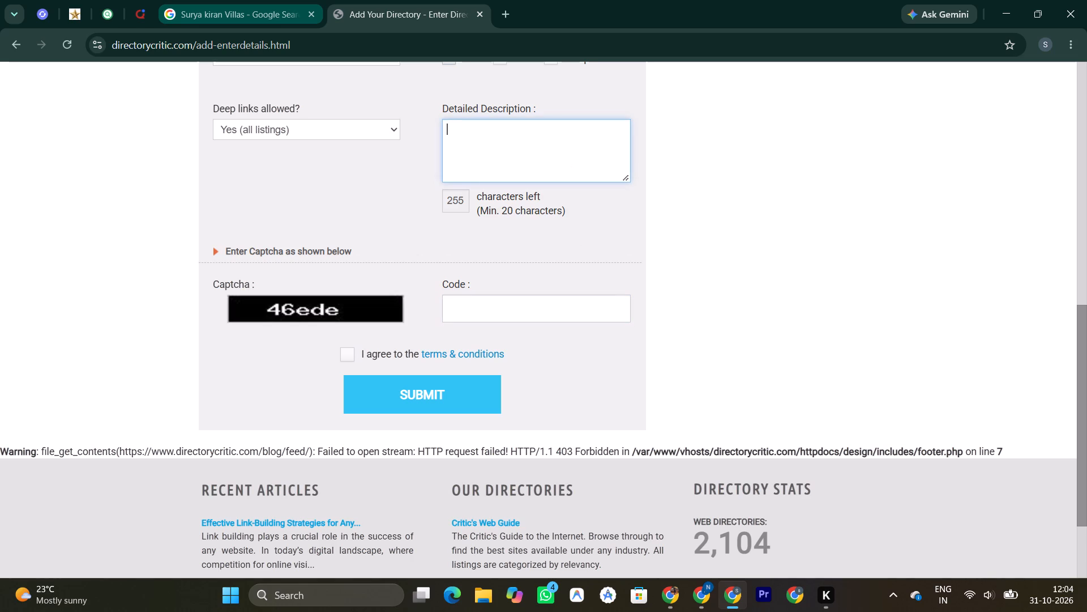
Check the length of the copied villa description in WordCounter, replacing the Ninja Digital text there.
key("alt+Tab")
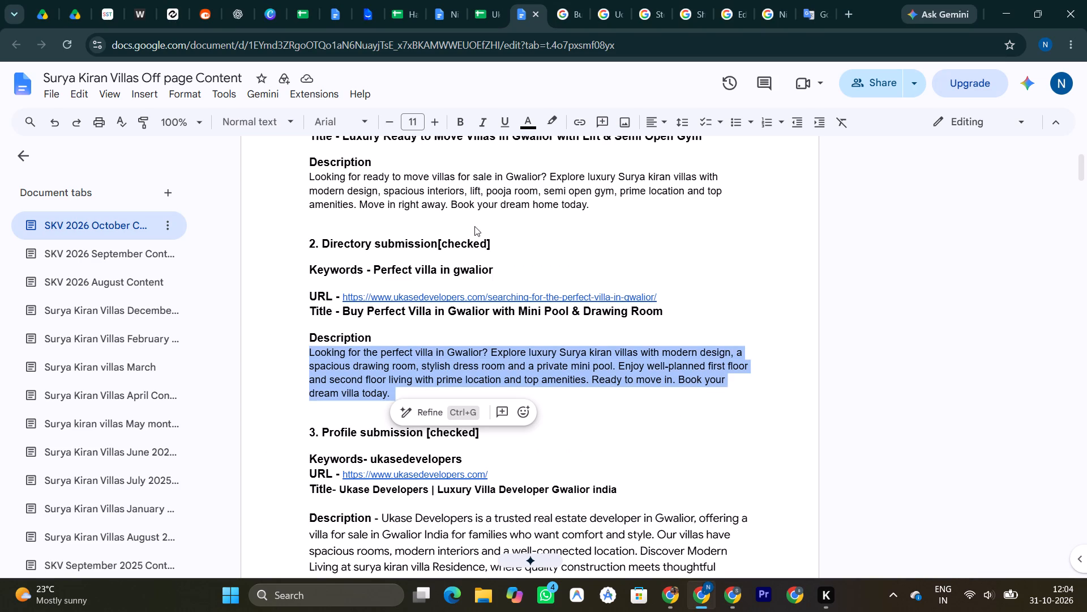
left_click(132, 0)
triple_click(306, 250, "ctrl")
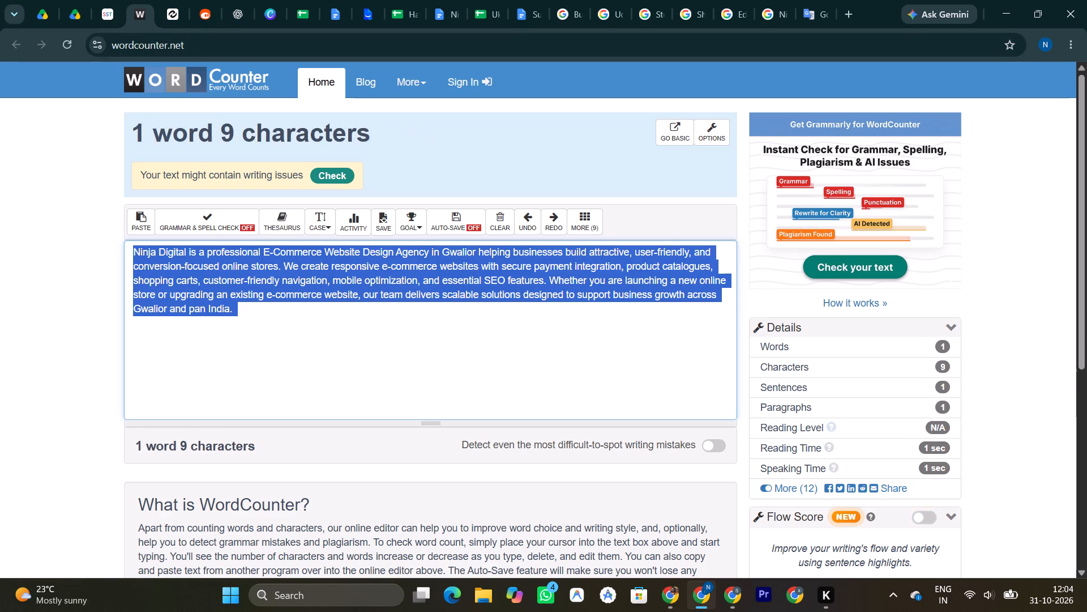
left_click(306, 250)
key("ctrl+v")
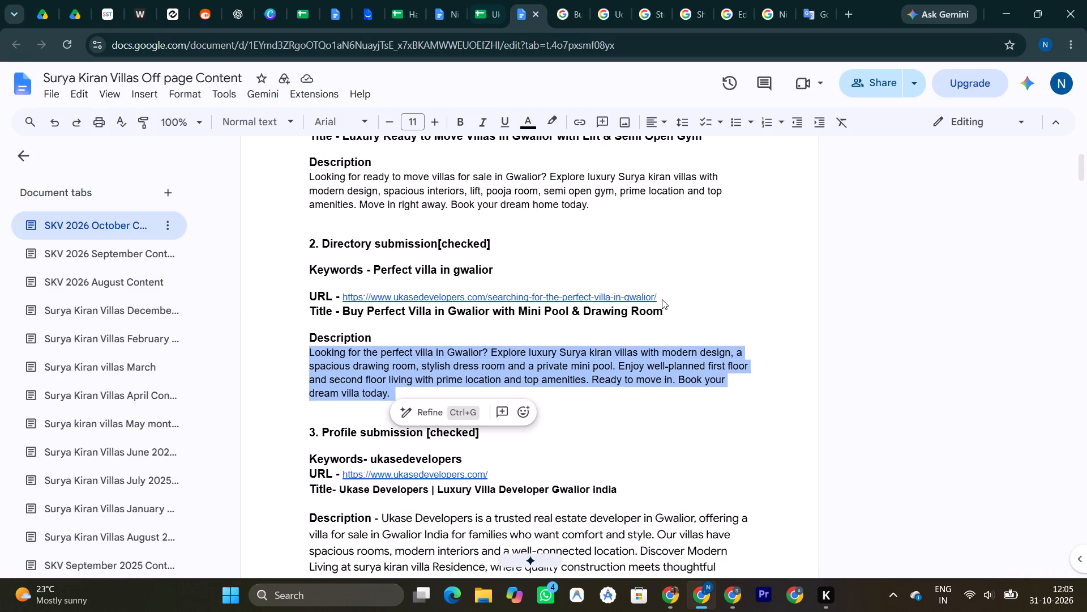
left_click(474, 0)
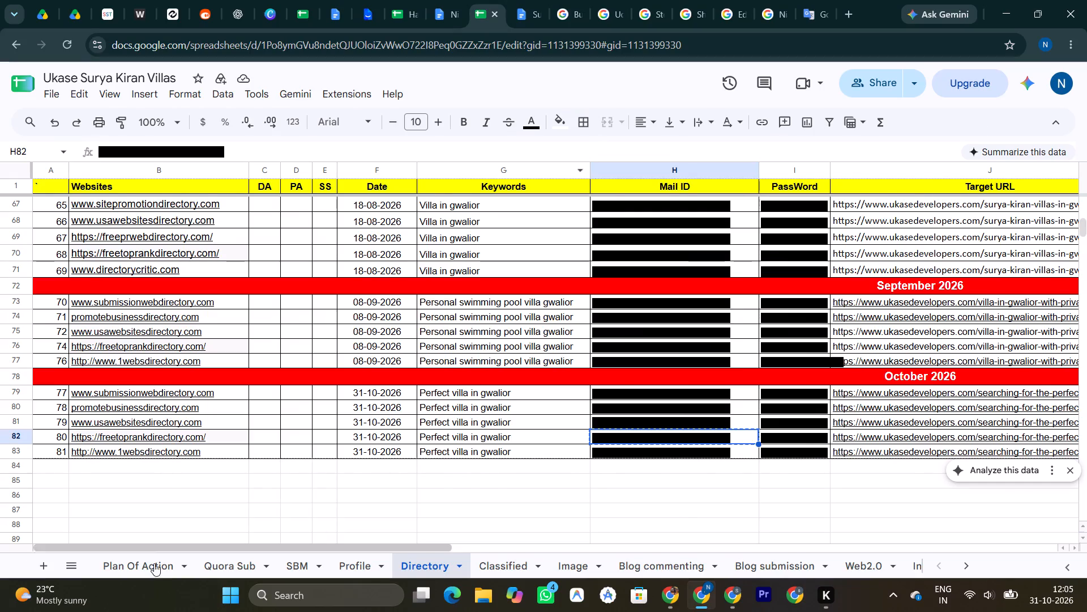
left_click(151, 567)
left_click_drag(1086, 211, 1085, 240)
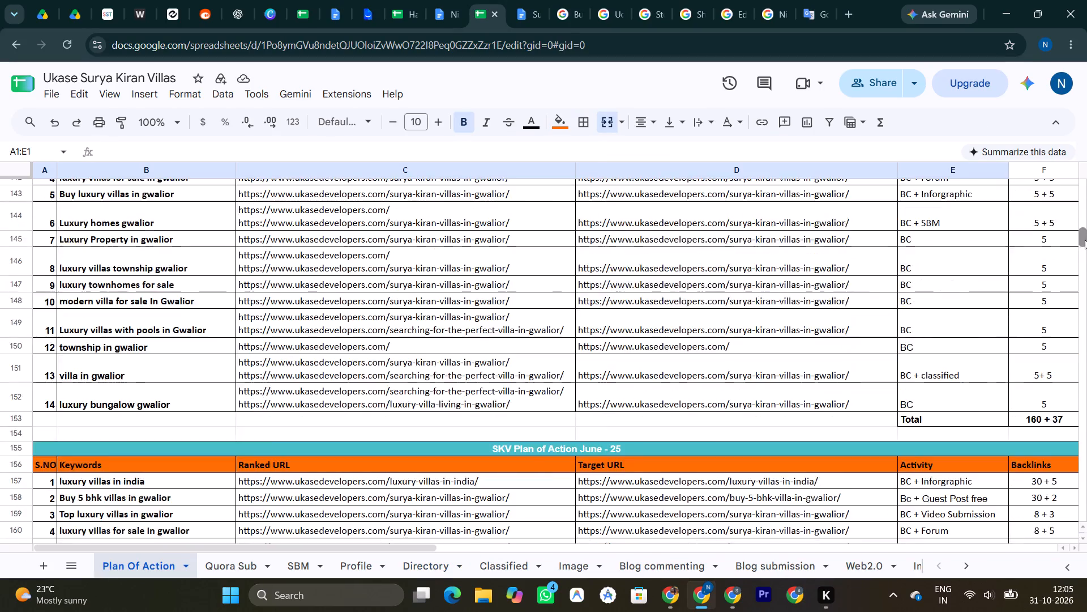
left_click_drag(1085, 240, 1085, 327)
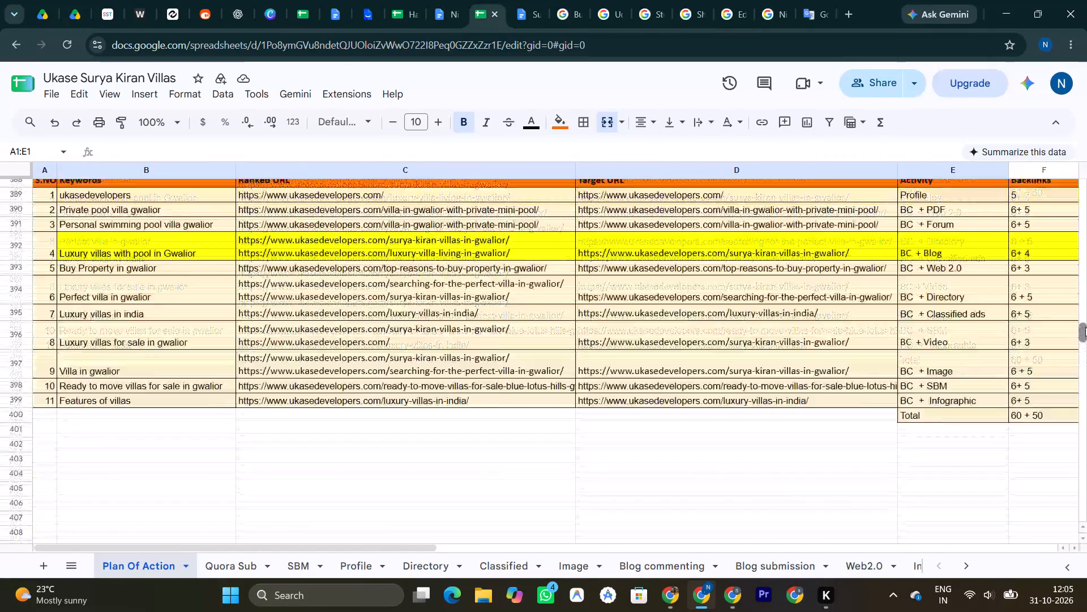
left_click_drag(1085, 327, 1085, 326)
scroll(856, 401, "down", 1)
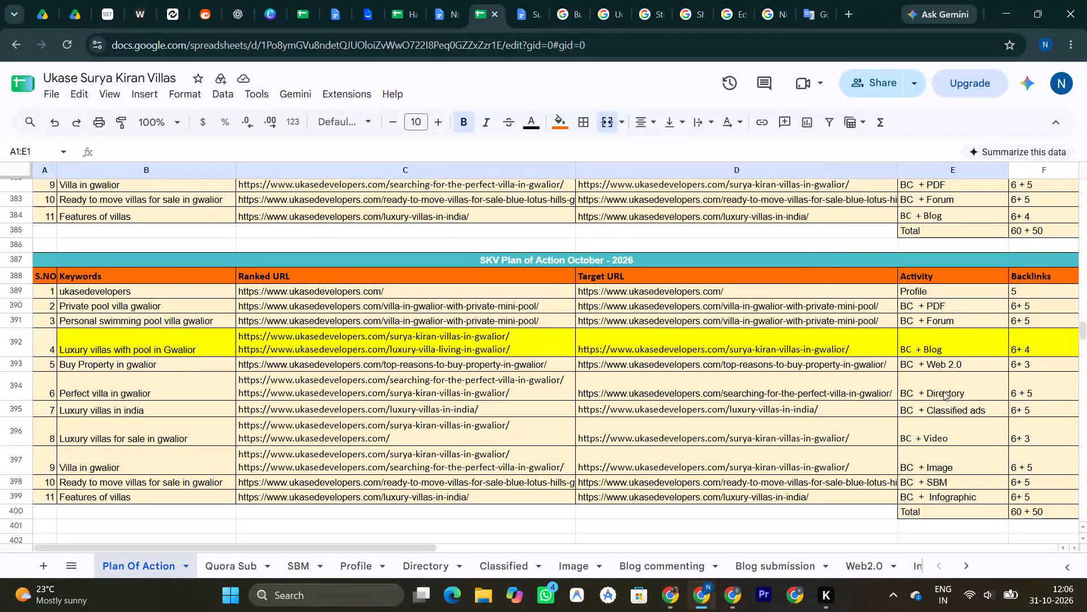
left_click(943, 385)
left_click(838, 396)
key("ctrl+c")
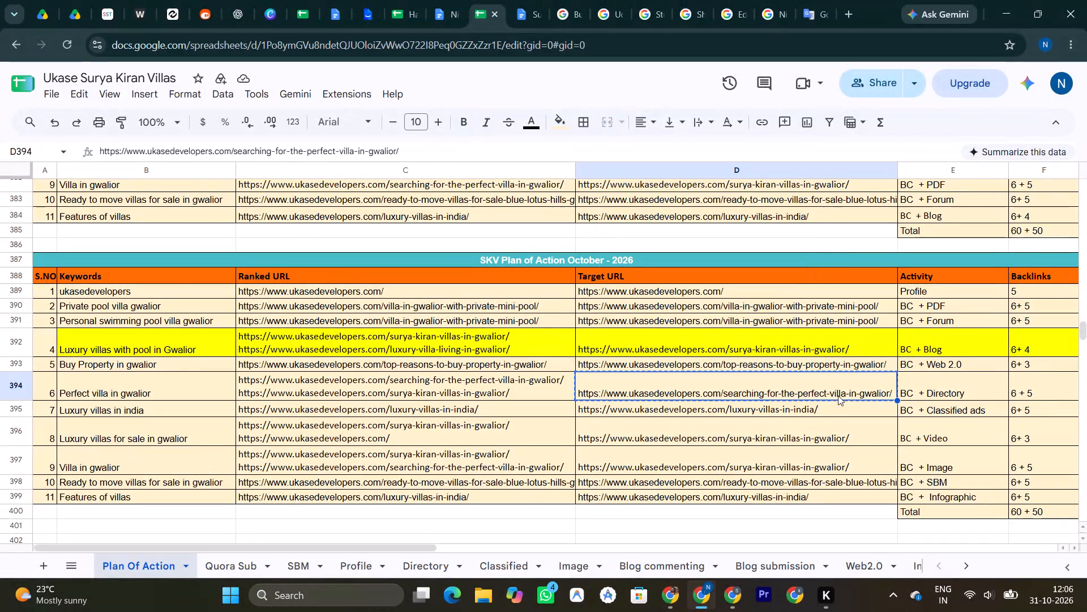
Replace the URL in the Directory Critic form with the copied target URL and submit the form again.
key("alt+Tab")
triple_click(540, 330)
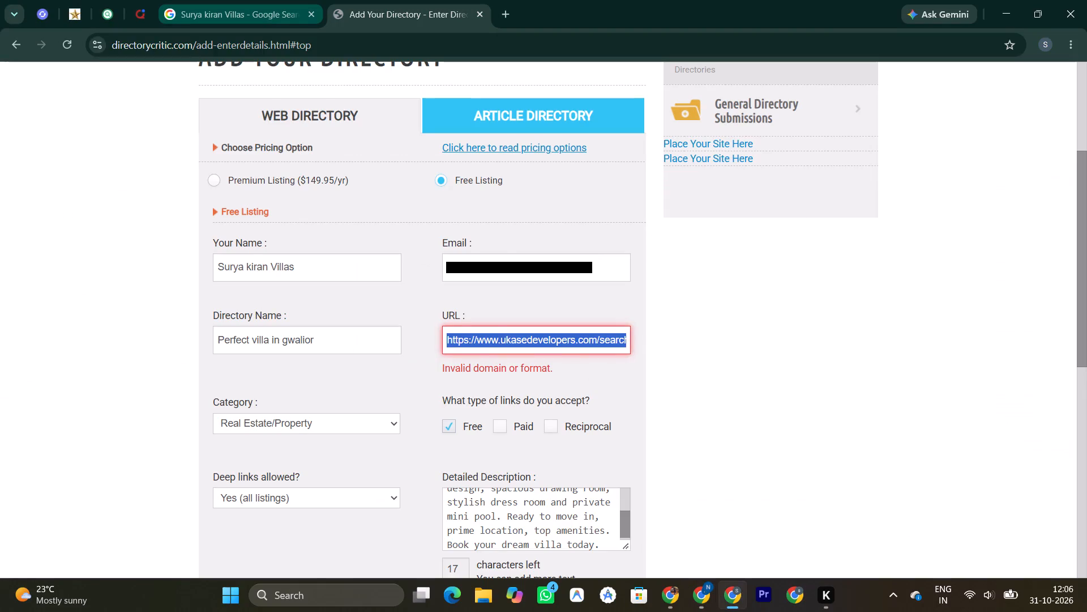
key("ctrl+v")
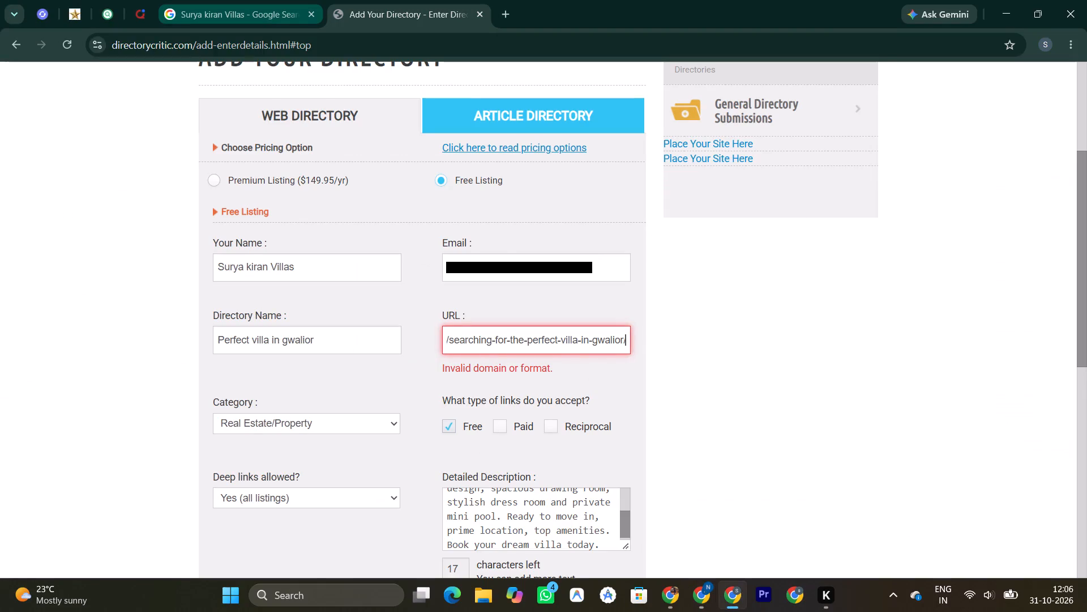
scroll(432, 473, "down", 3)
left_click(444, 552)
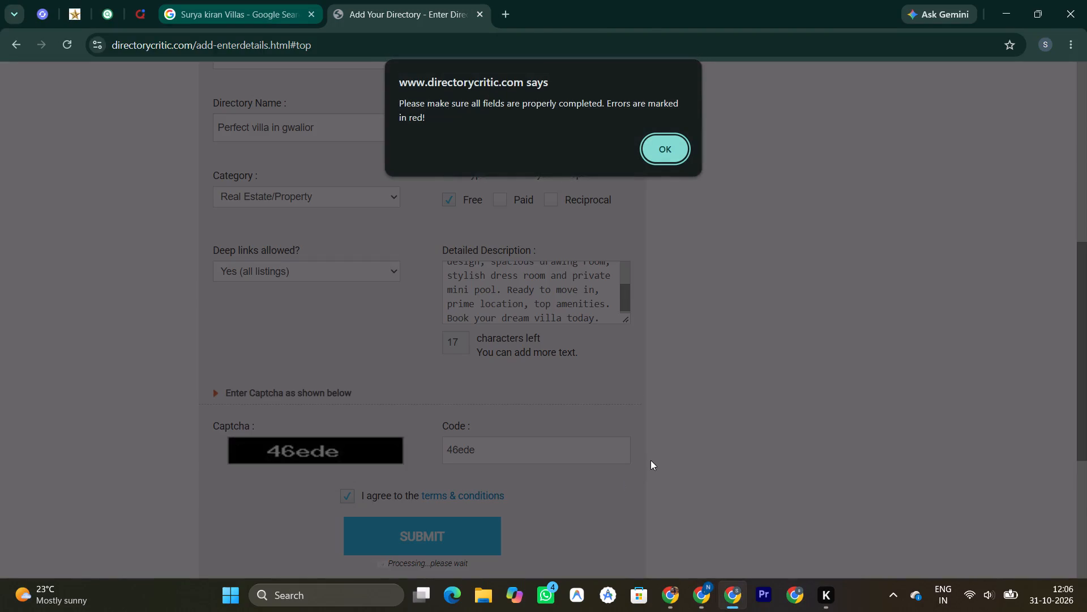
left_click(670, 150)
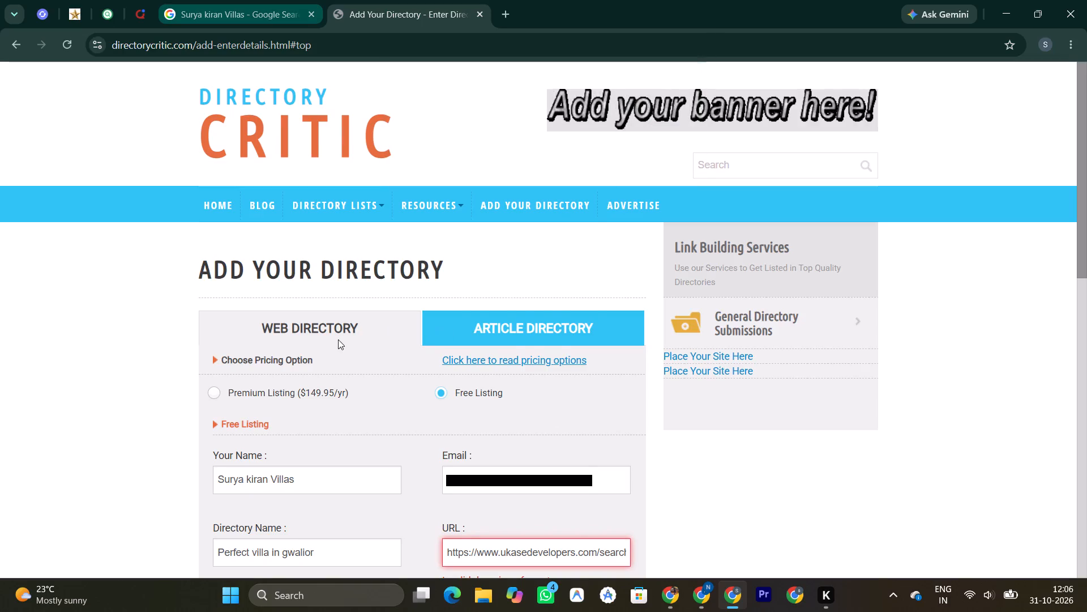
Remove the trailing slash from the searching-for-the-perfect-villa-in-gwalior URL and try submitting the listing form again.
scroll(421, 370, "down", 2)
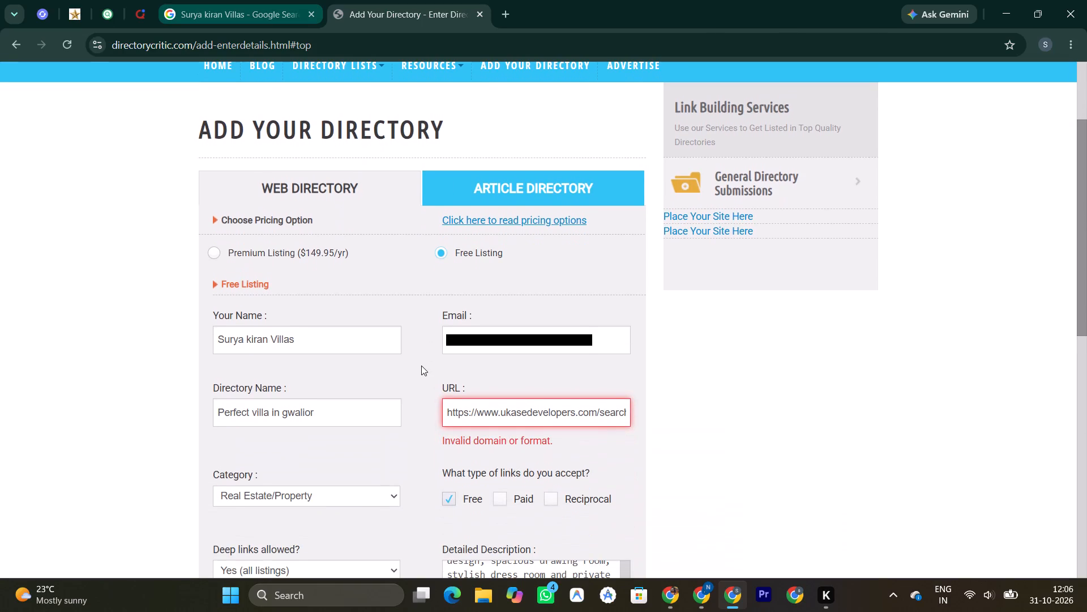
scroll(421, 365, "down", 1)
left_click(544, 342)
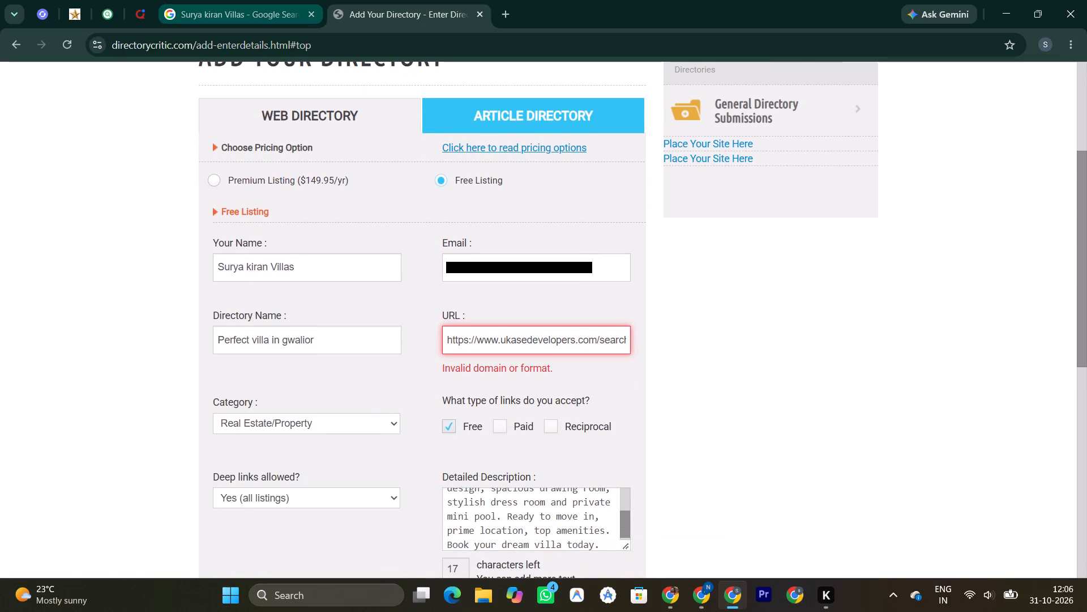
key("Right")
key("Right")
key("Right")
key("Right")
key("Right")
key("Right")
key("Right")
key("Right")
key("Right")
key("Right")
key("Right")
key("Right")
key("Right")
key("Right")
key("Right")
key("Right")
key("Right")
key("Right")
key("Right")
key("Right")
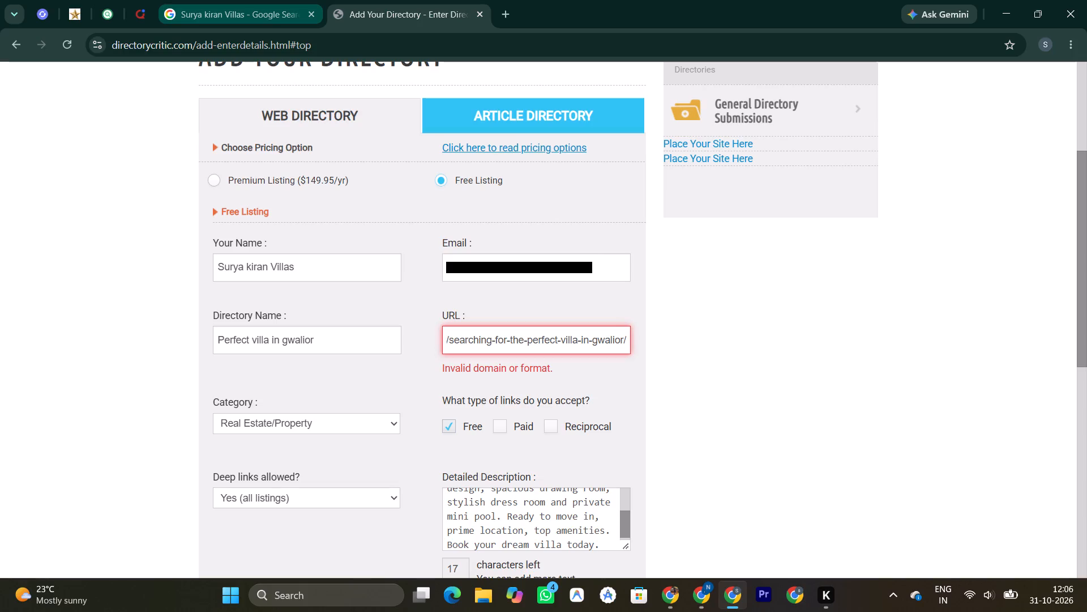
key("BackSpace")
scroll(472, 411, "down", 8)
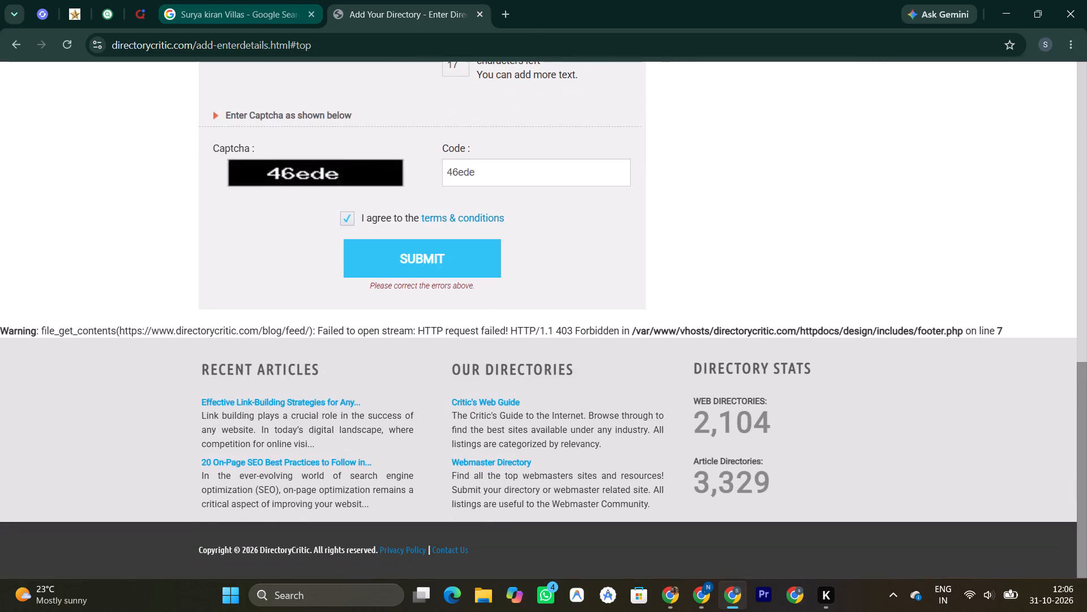
left_click(432, 256)
left_click(648, 146)
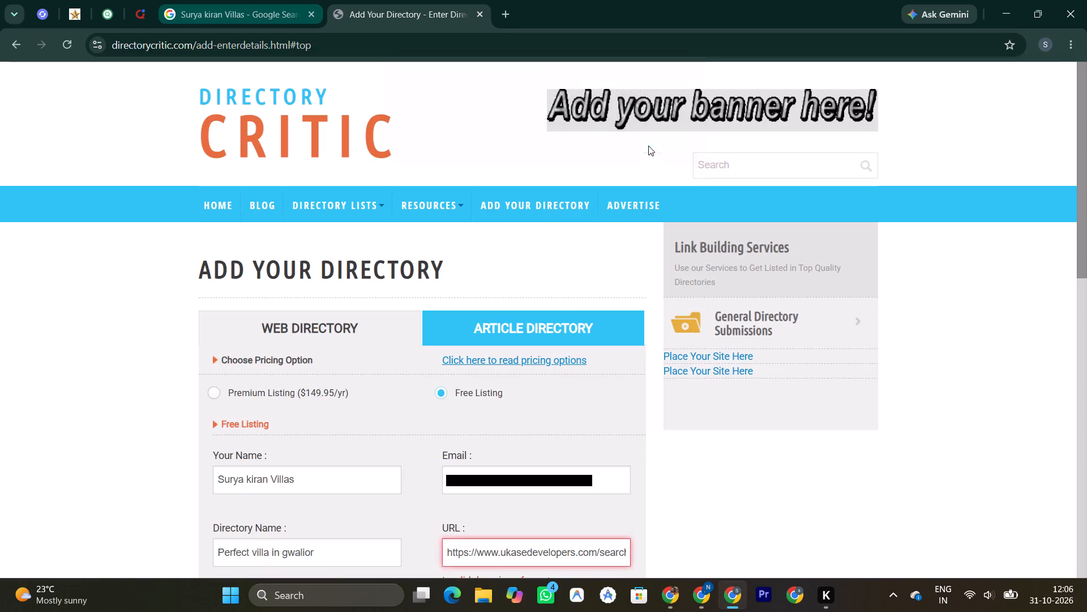
scroll(370, 381, "down", 2)
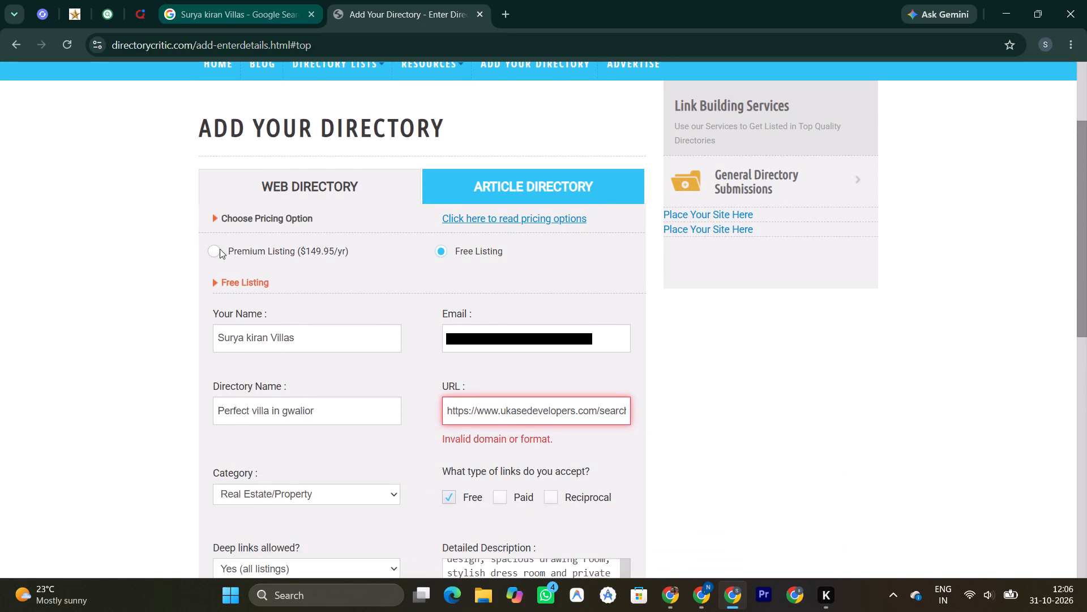
Check the Article Directory submission page, return to the web directory form, and review its free listing entries.
left_click(218, 249)
left_click(440, 252)
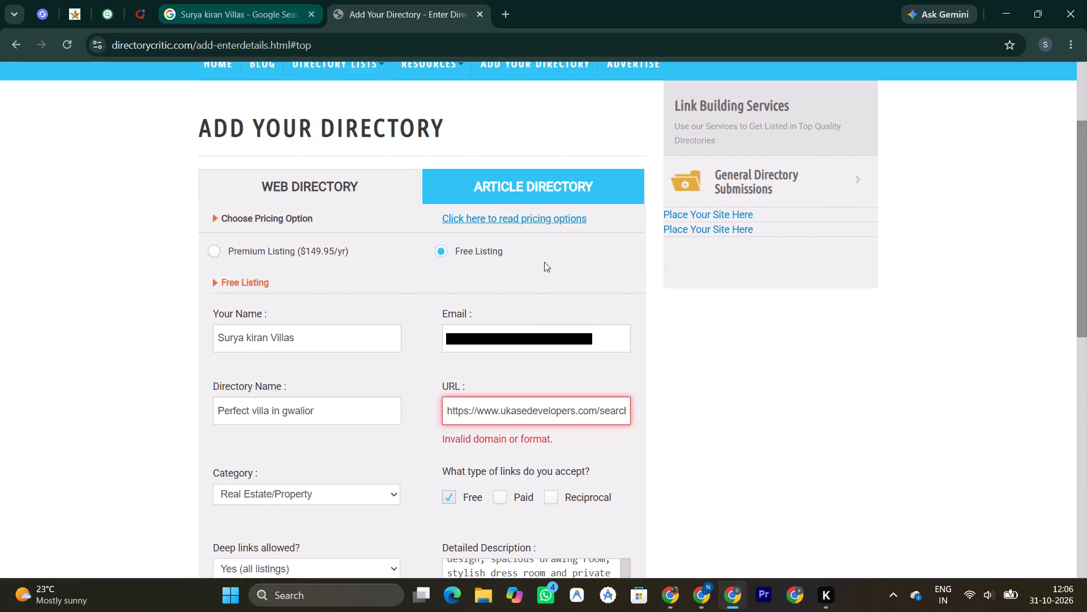
left_click(521, 188)
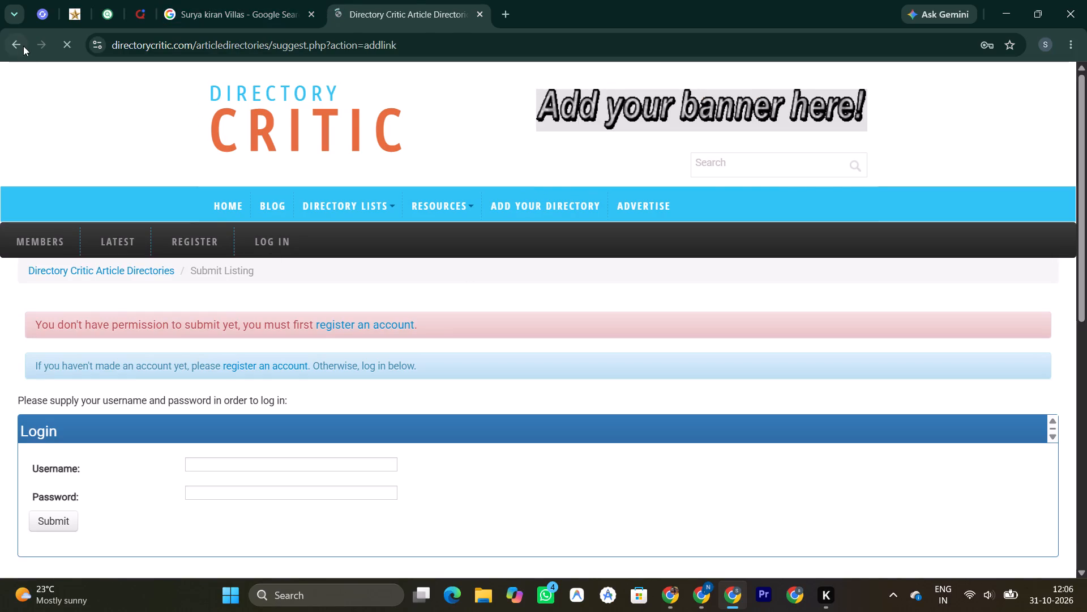
left_click(23, 46)
scroll(435, 295, "down", 2)
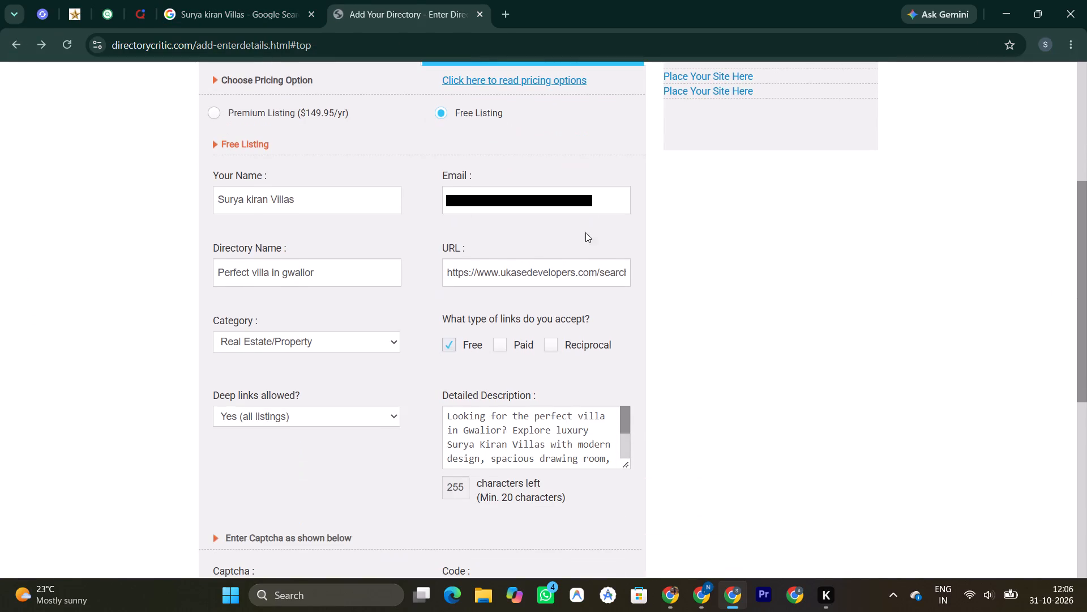
scroll(549, 351, "down", 4)
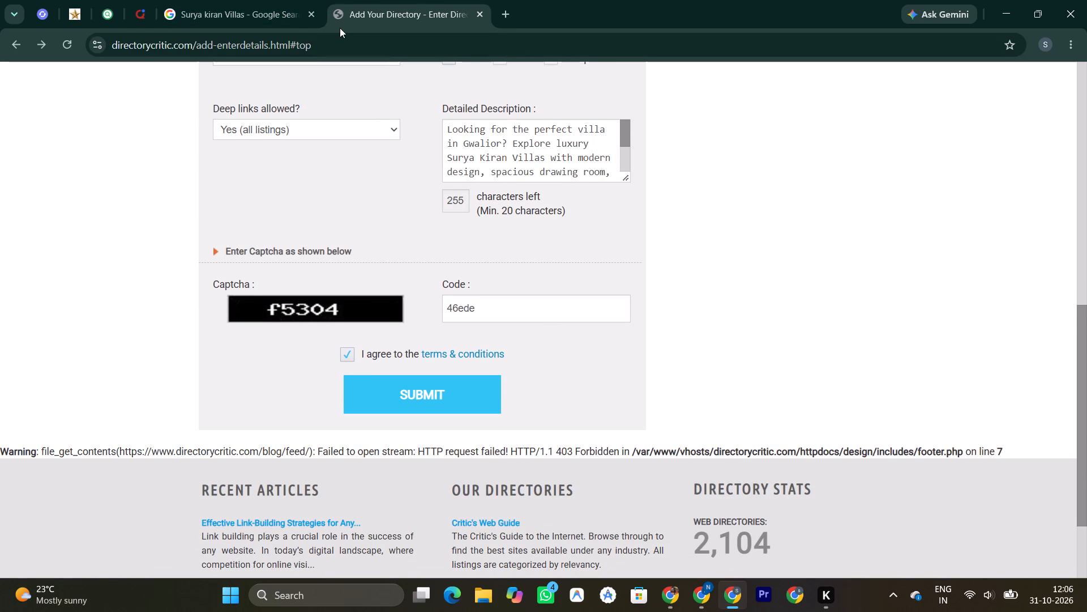
Copy the Target URL of "Villa in gwalior" from the October 2026 table in the Ukase Surya Kiran Villas spreadsheet and return to the form.
key("alt+Tab")
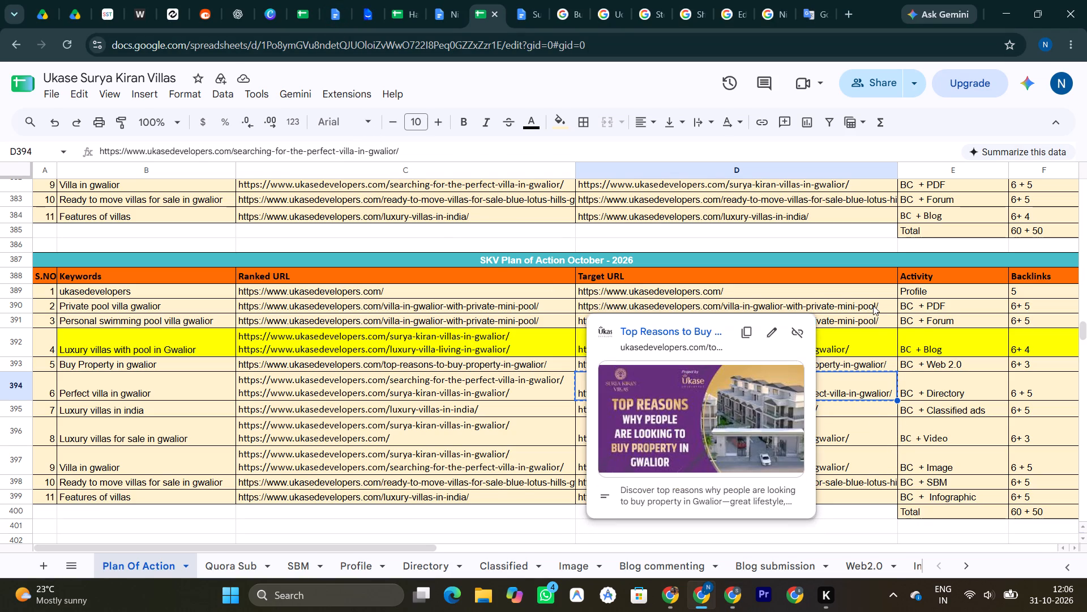
left_click(864, 454)
key("ctrl+c")
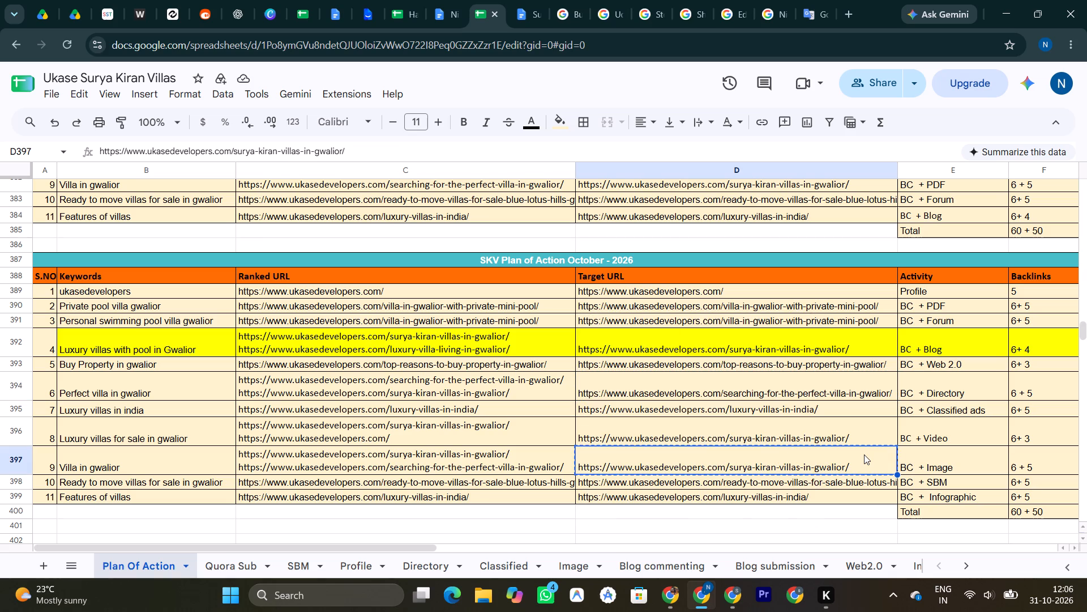
key("alt+Tab")
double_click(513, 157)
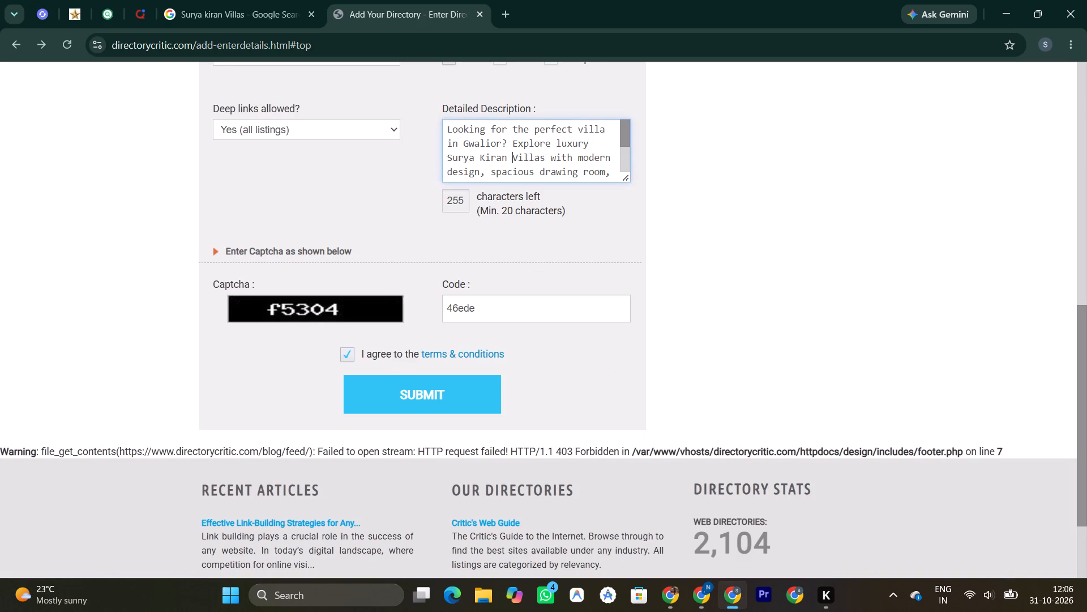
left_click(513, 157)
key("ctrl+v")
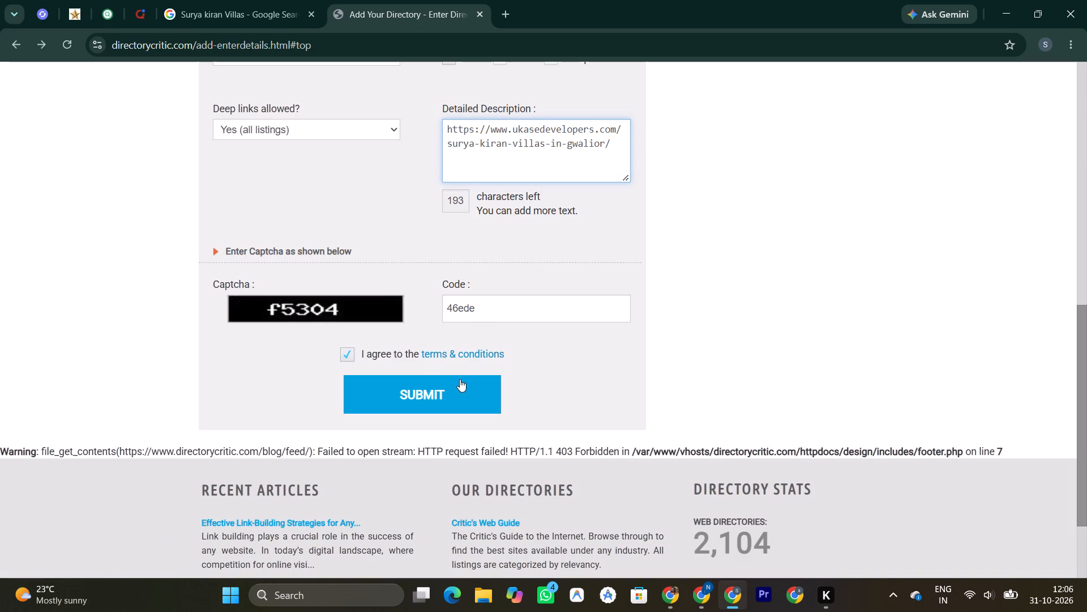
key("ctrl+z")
Replace the URL in the Directory Critic form with the copied surya-kiran-villas-in-gwalior URL and try submitting the listing.
scroll(561, 330, "up", 3)
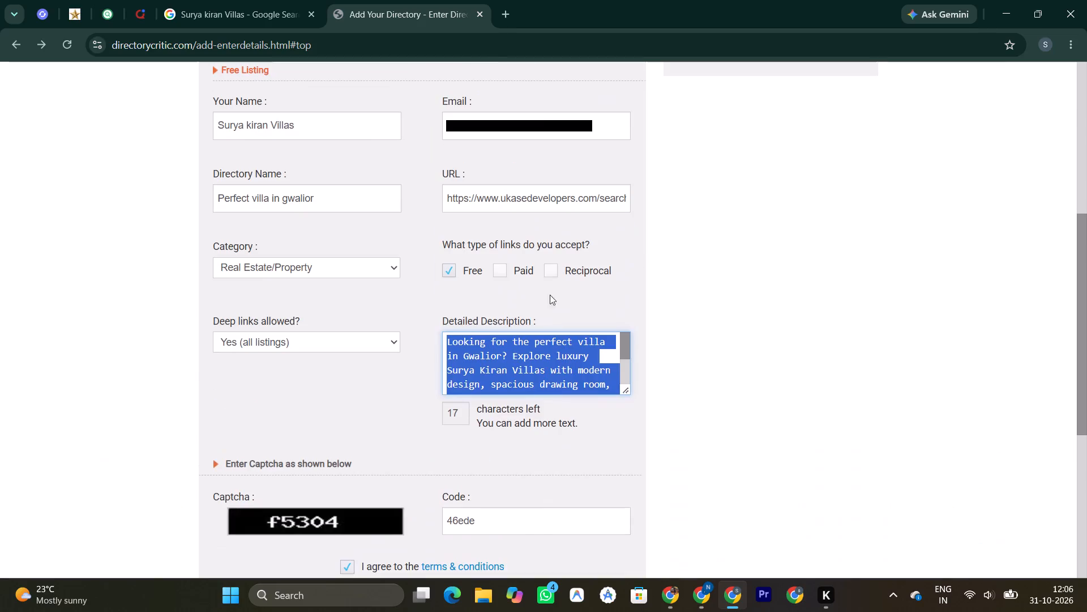
left_click(547, 205)
double_click(547, 205)
key("ctrl+v")
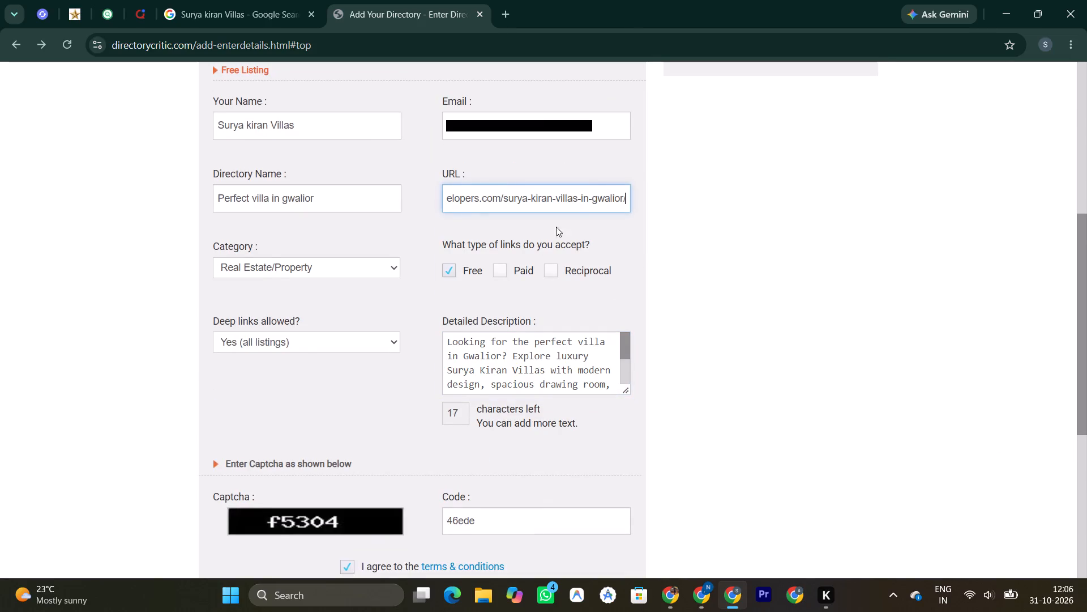
scroll(607, 292, "down", 3)
left_click(420, 393)
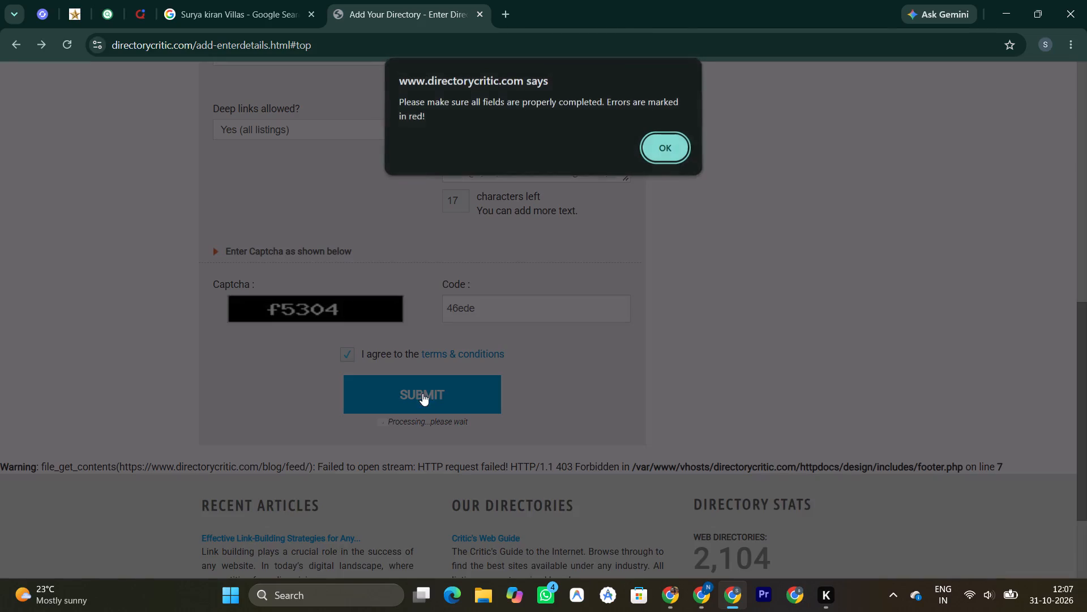
left_click(686, 149)
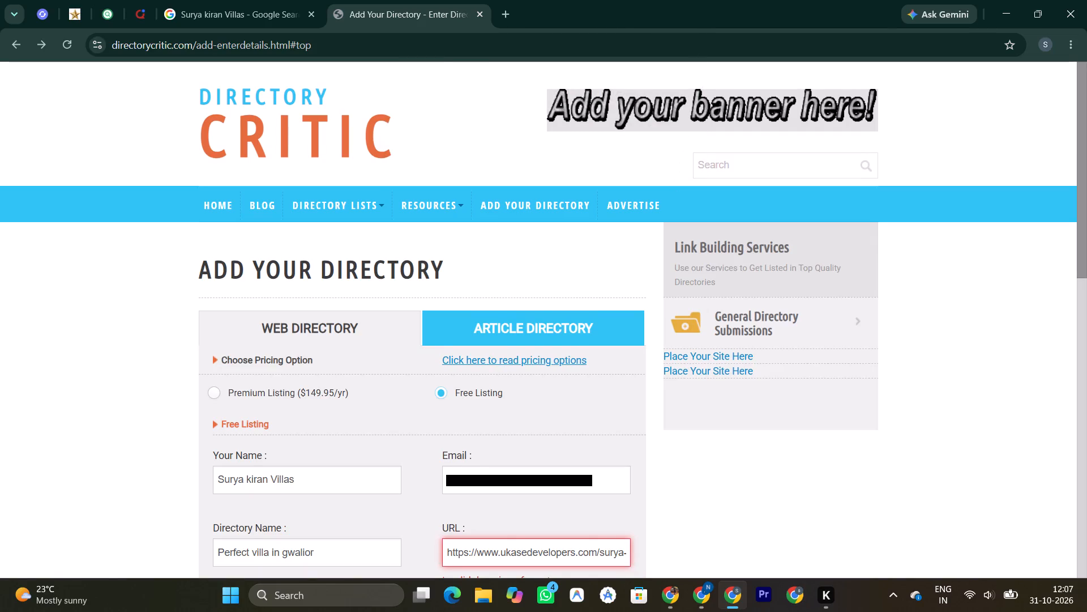
Inspect the form's URL field, view the Article Directory submission page again, and return to the web directory form.
scroll(430, 280, "down", 4)
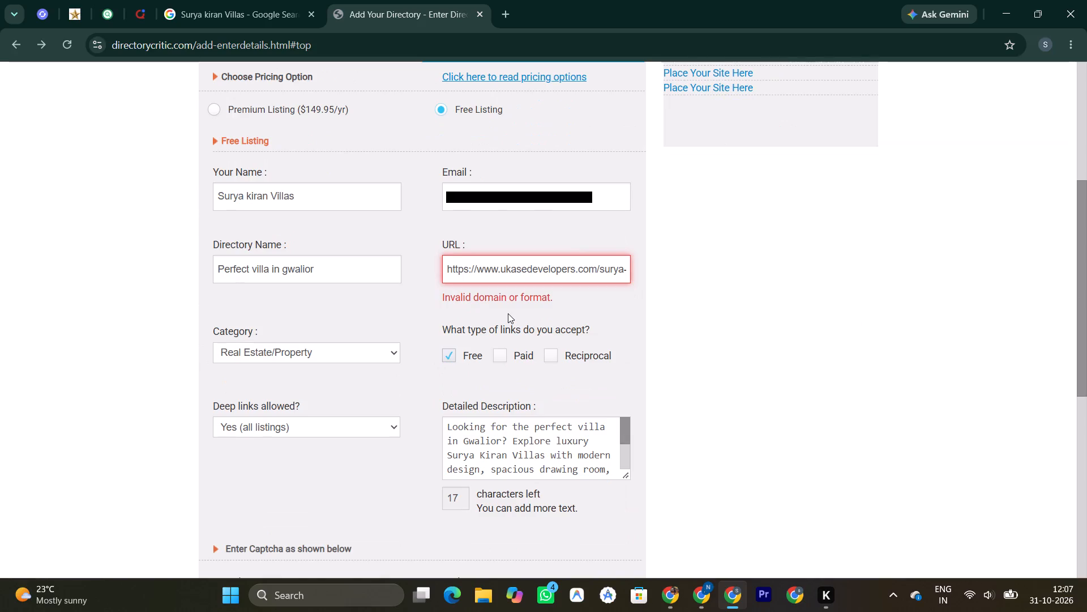
left_click(533, 267)
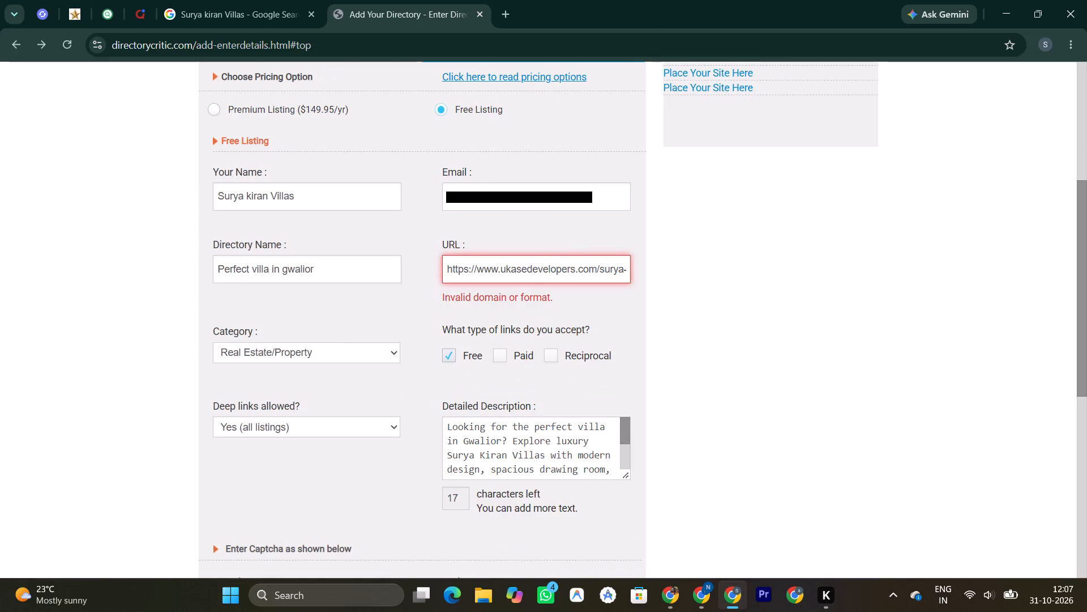
scroll(536, 257, "up", 2)
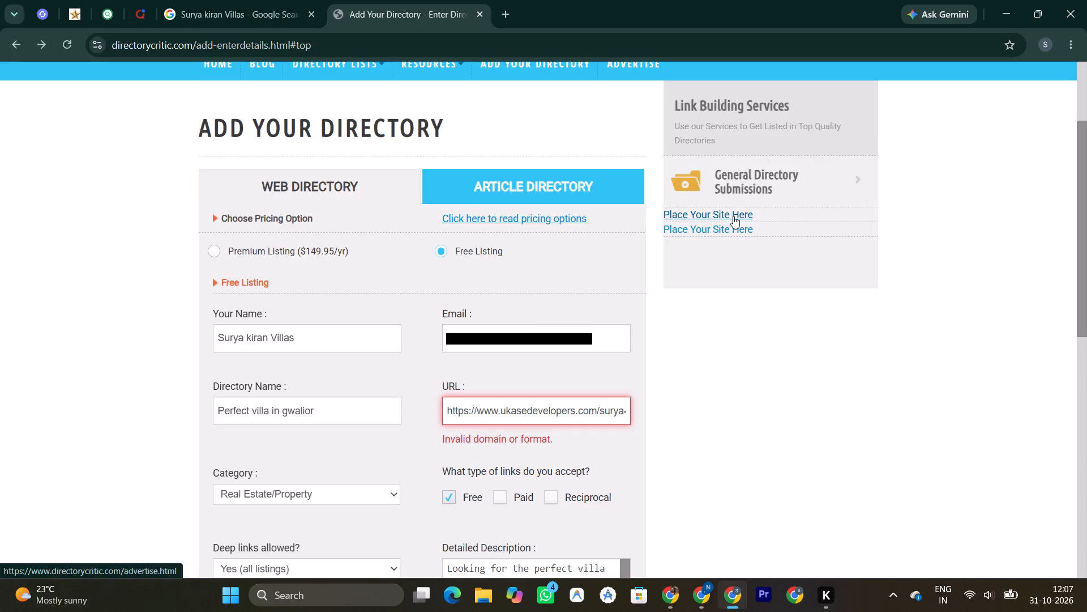
scroll(415, 173, "up", 1)
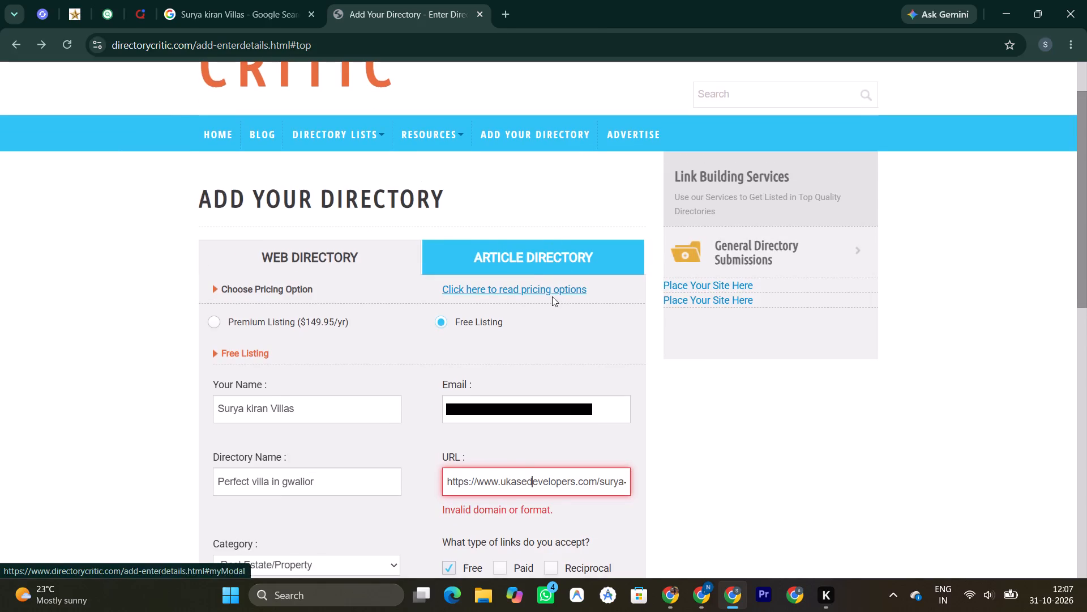
left_click(534, 273)
left_click(538, 283)
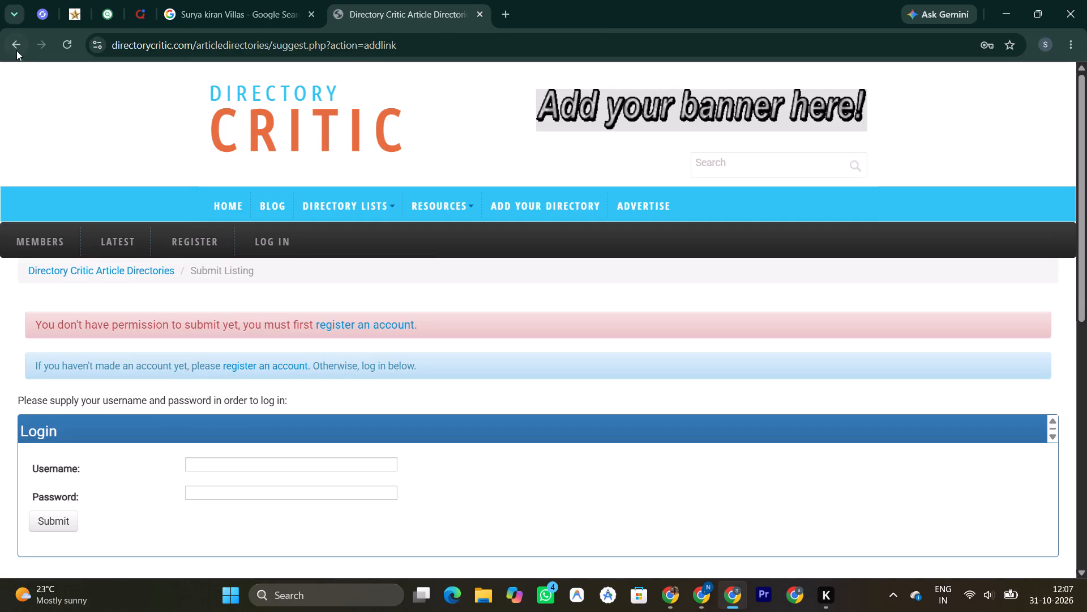
left_click(16, 50)
Read the pricing options for the directory listing, including the free option, and close them.
left_click(468, 287)
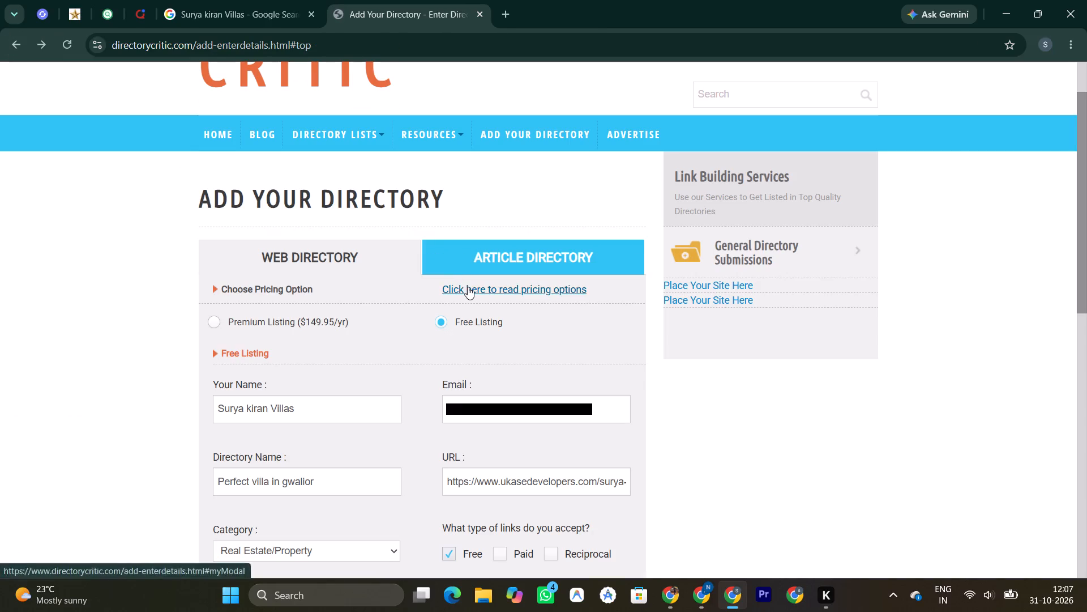
scroll(602, 233, "down", 7)
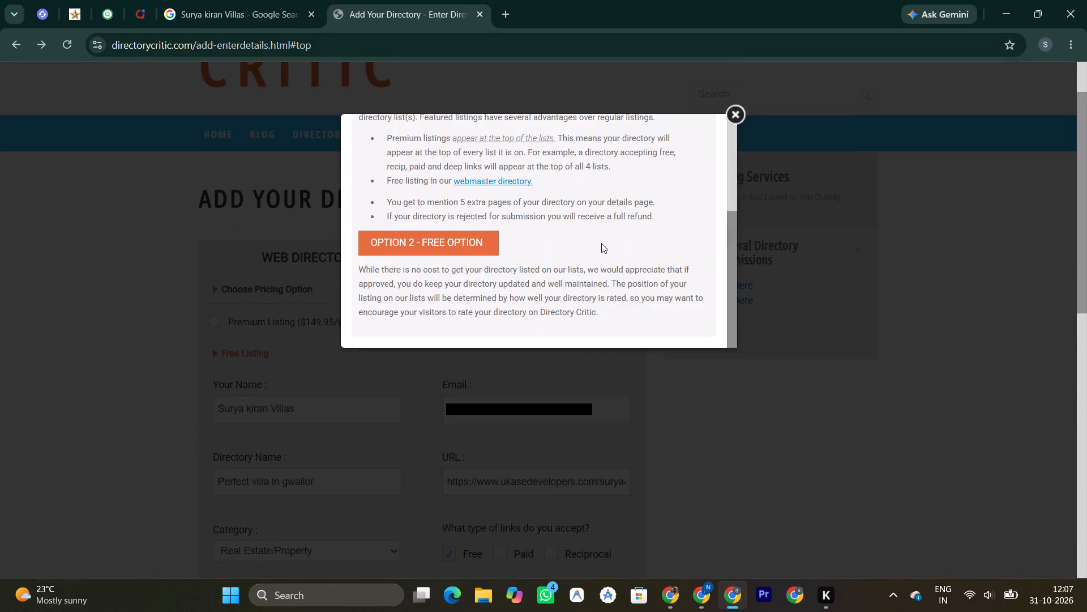
scroll(601, 243, "down", 4)
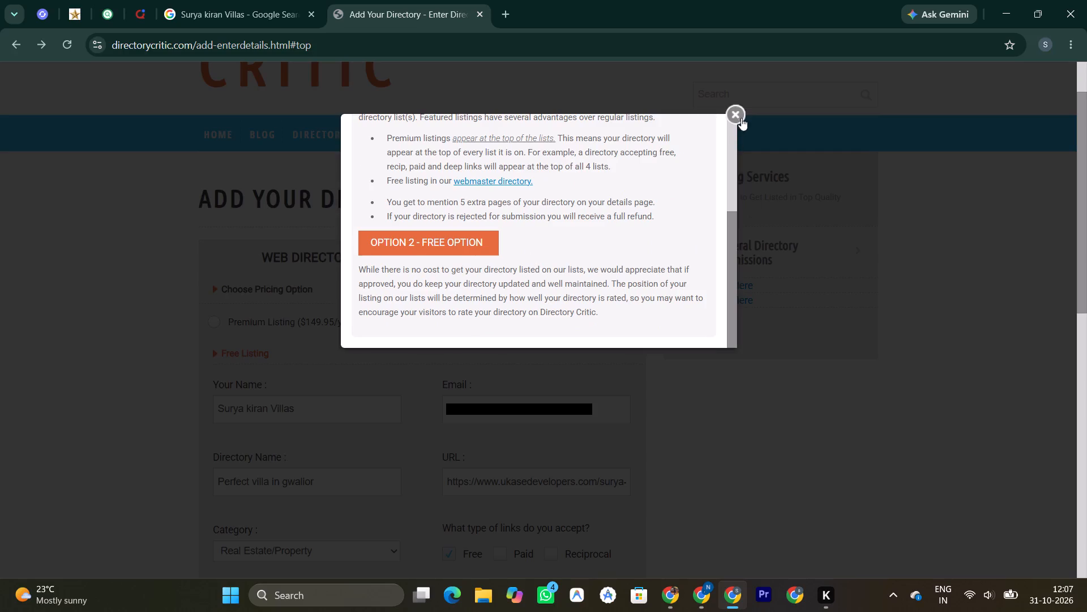
left_click(741, 109)
Replace the old captcha code with the one shown, try submitting the free listing again, and check the form fields.
scroll(462, 307, "down", 11)
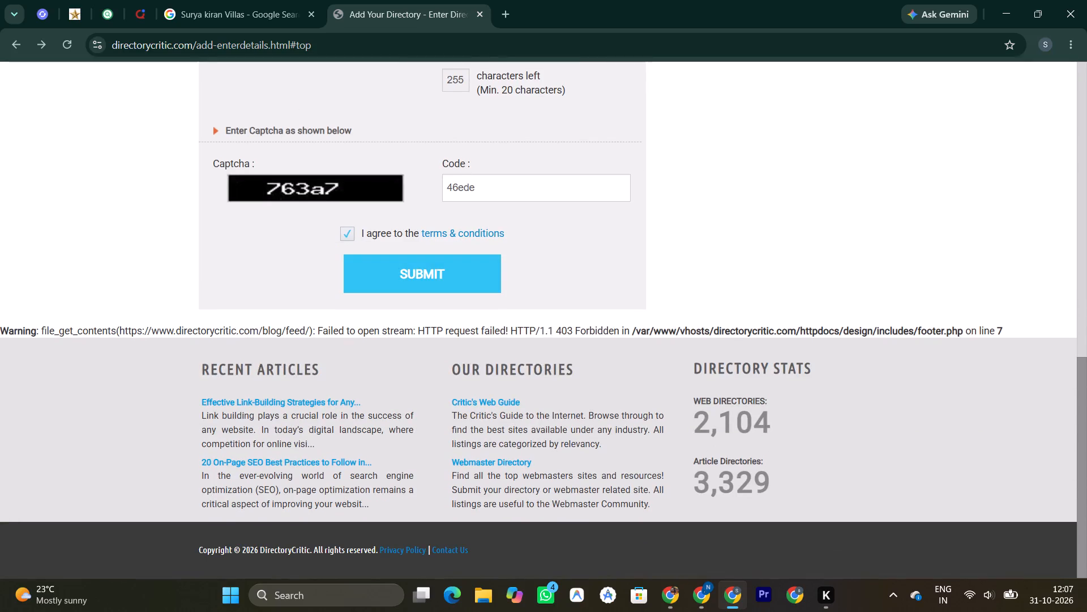
left_click(483, 193)
key("BackSpace")
key("BackSpace")
key("BackSpace")
key("BackSpace")
key("BackSpace")
key("BackSpace")
key("BackSpace")
key("BackSpace")
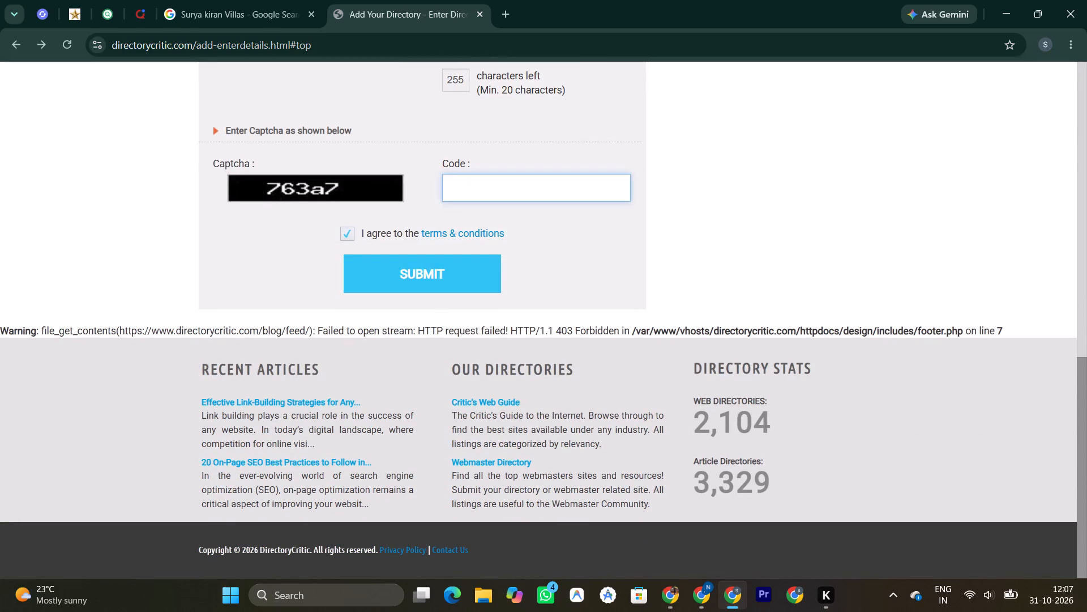
type("76")
type("3a")
key("7")
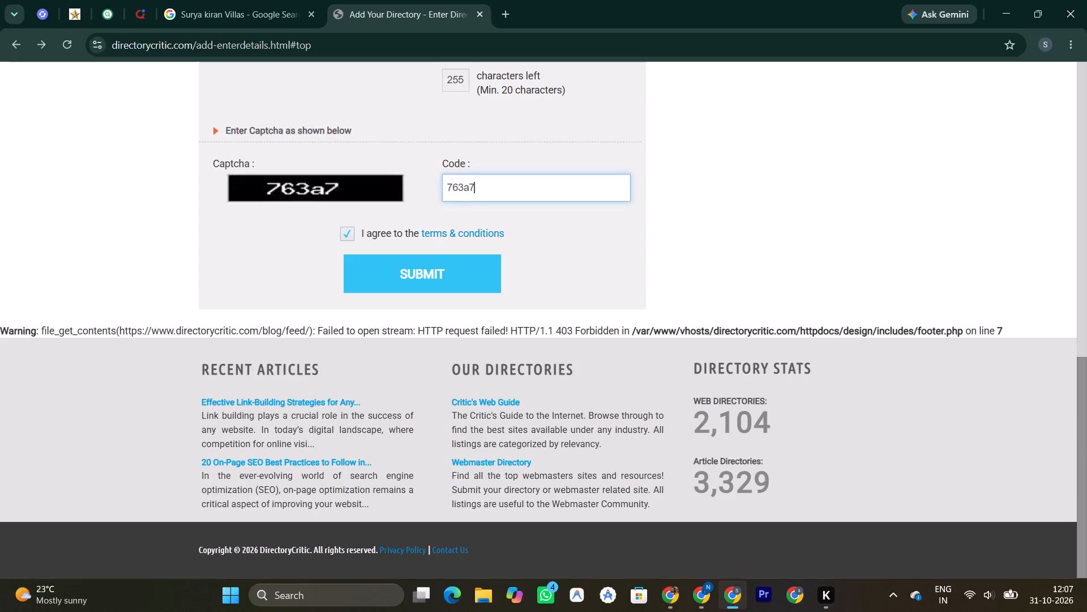
left_click(455, 256)
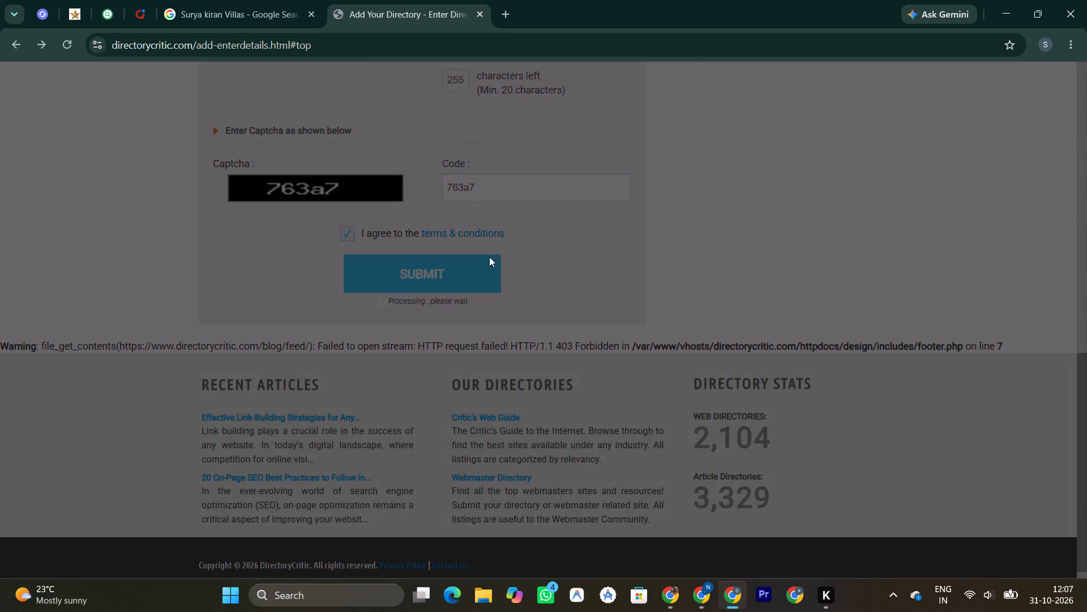
left_click(668, 138)
scroll(508, 411, "down", 6)
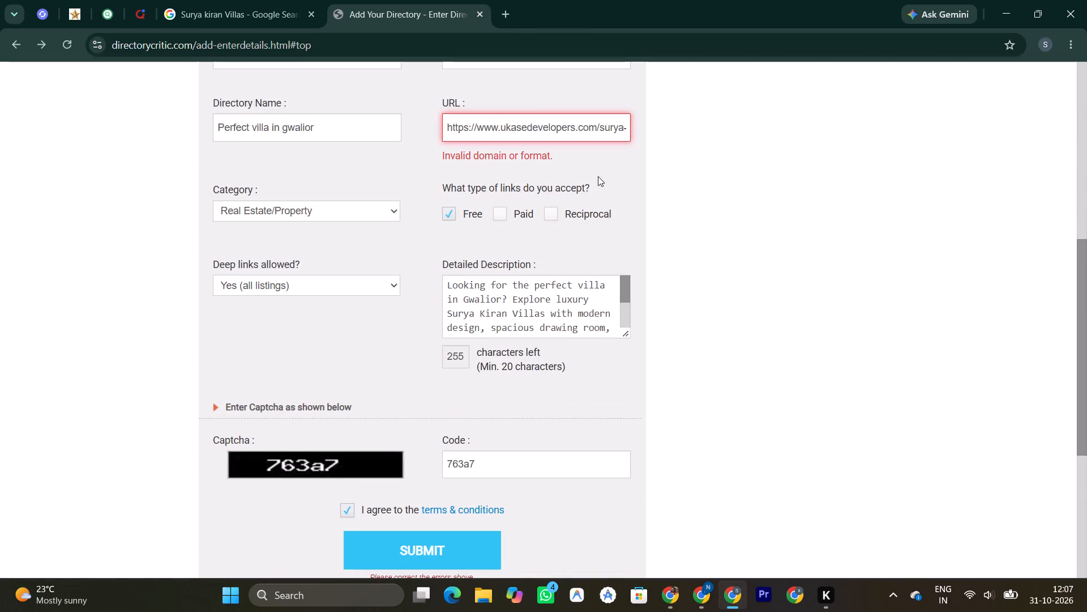
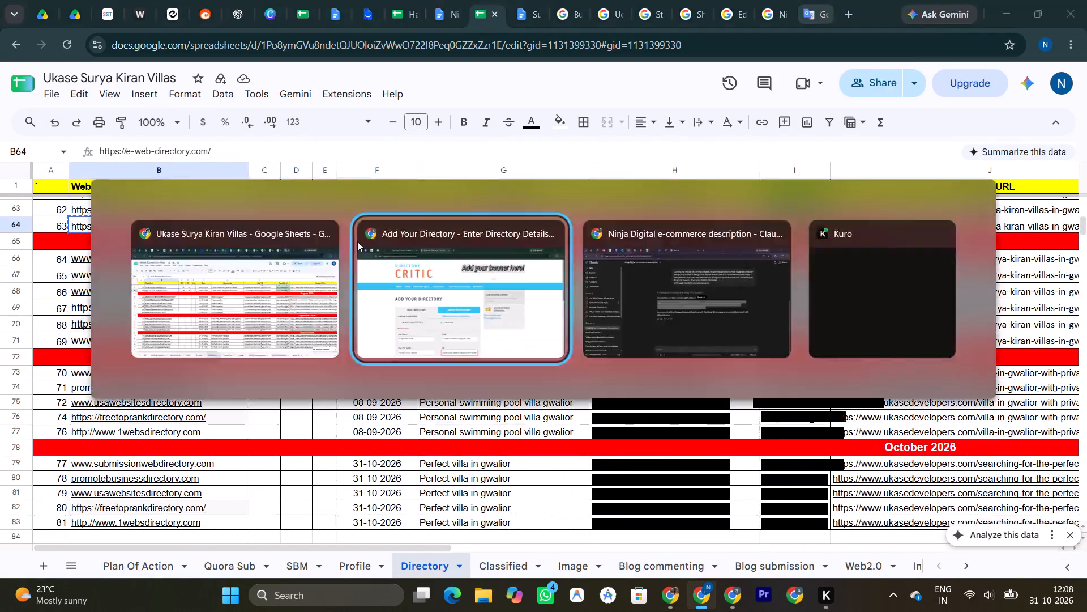
left_click(495, 5)
key("ctrl+v")
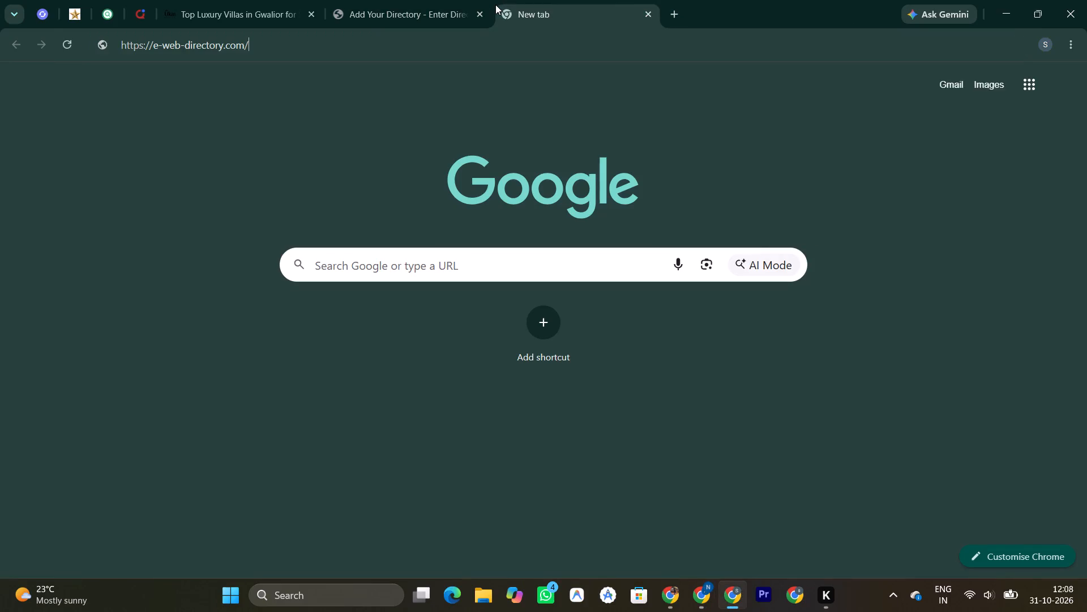
key("Return")
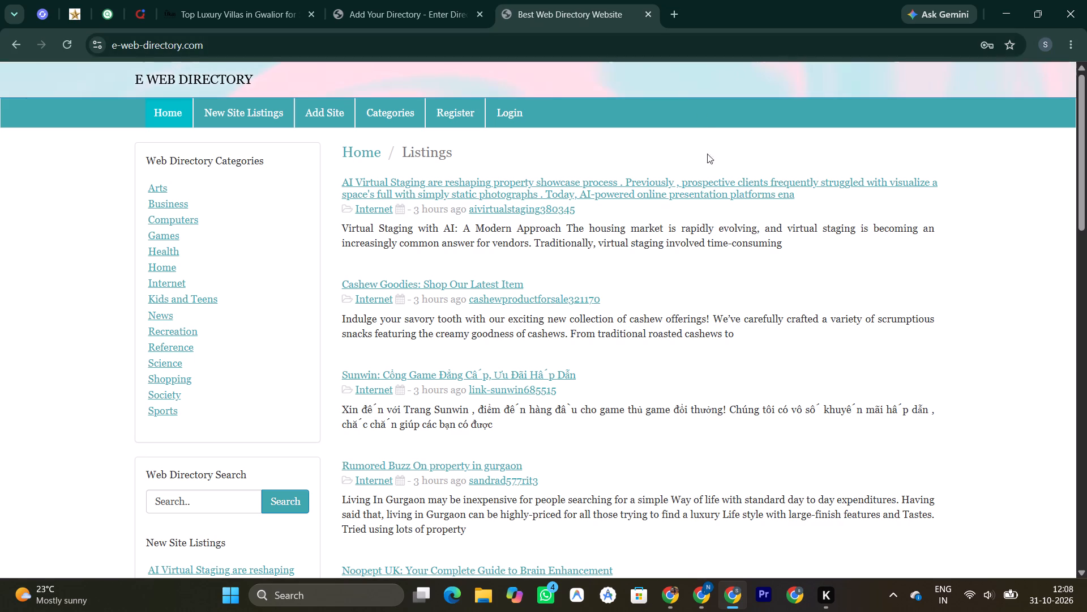
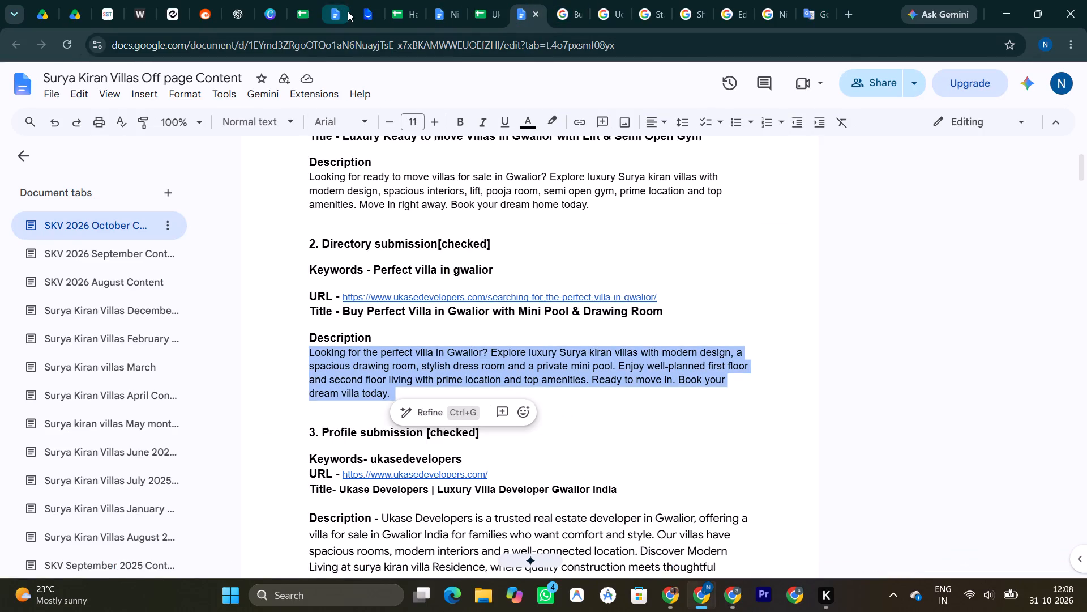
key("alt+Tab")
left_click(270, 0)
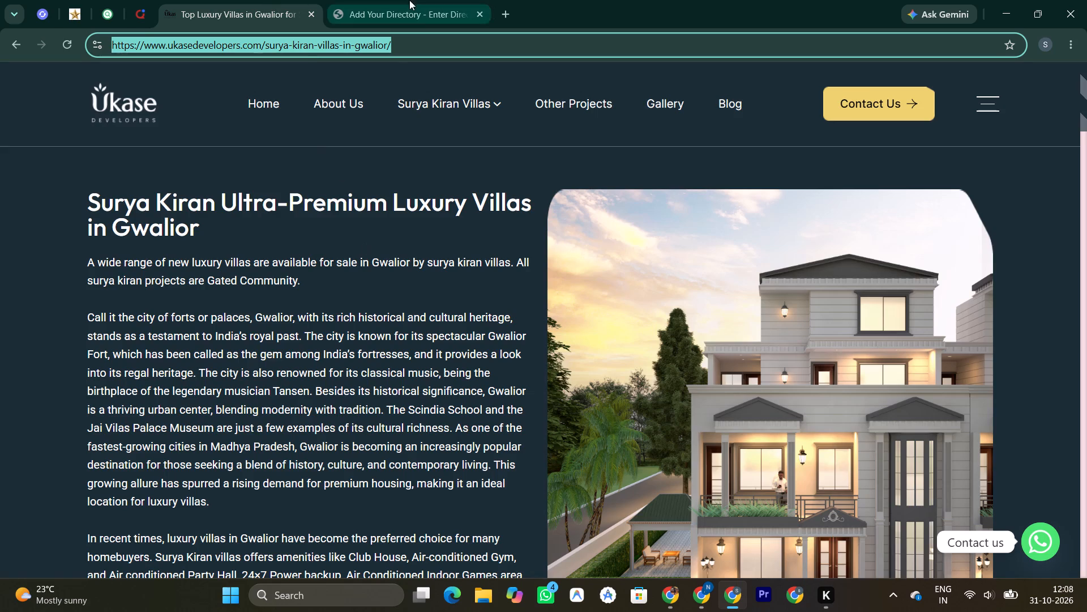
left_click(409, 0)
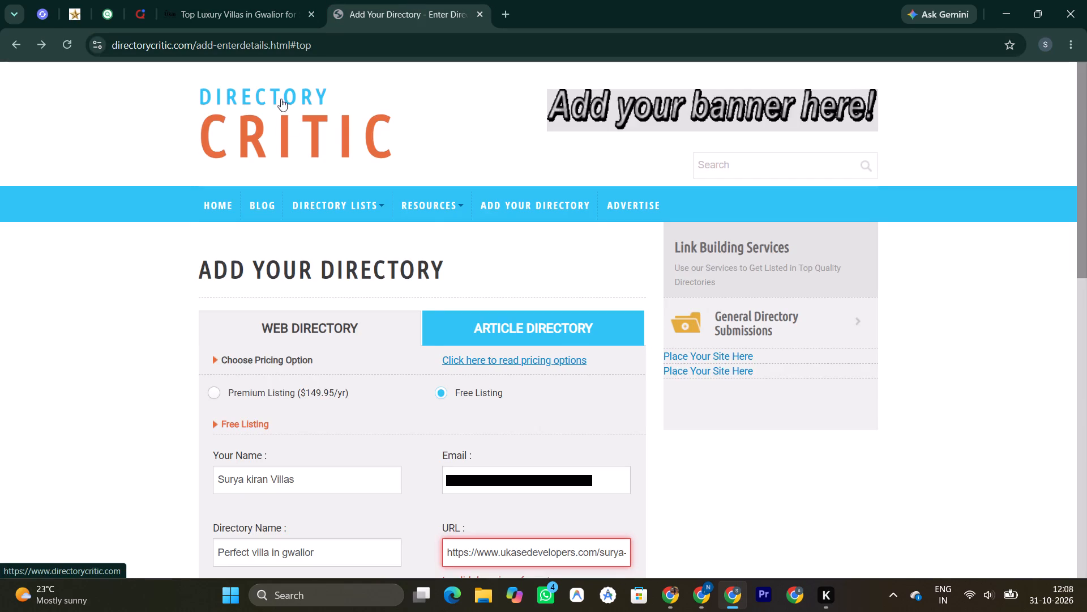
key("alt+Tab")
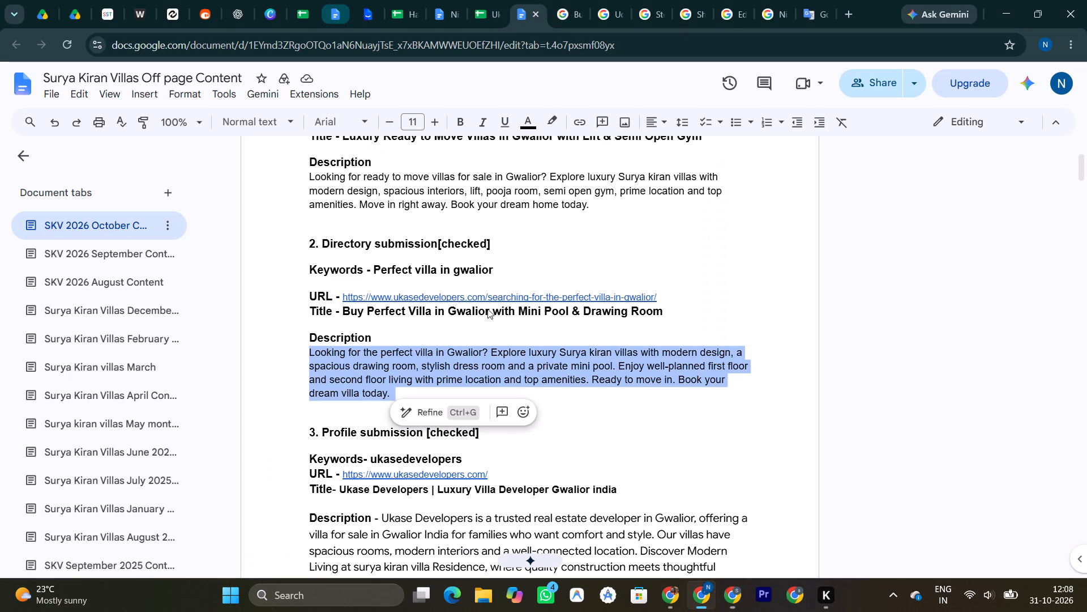
left_click(489, 11)
scroll(291, 347, "up", 3)
left_click(208, 328)
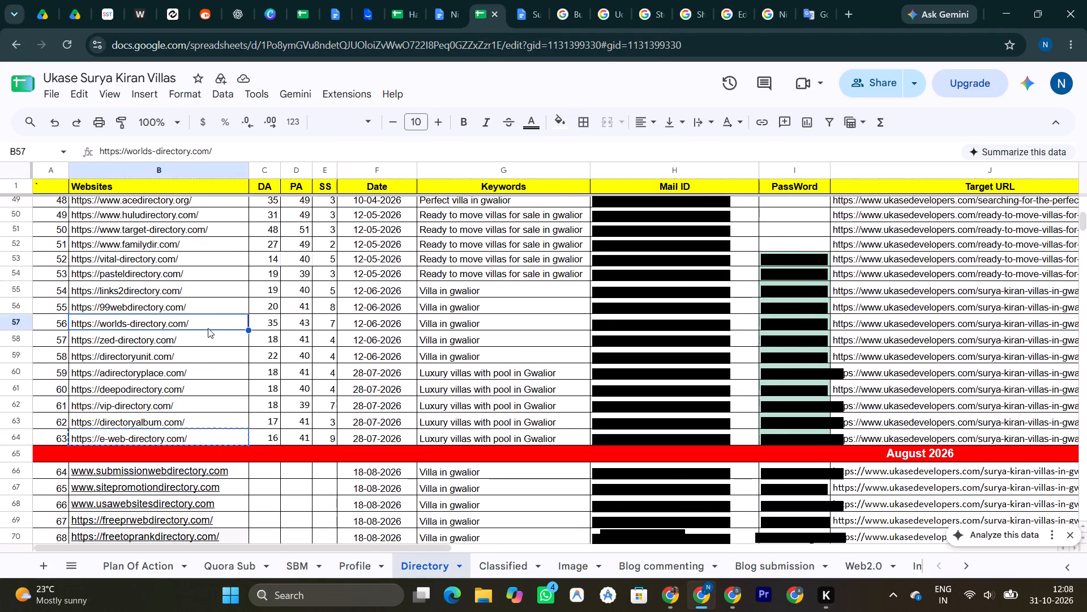
key("ctrl+c")
key("ctrl+c")
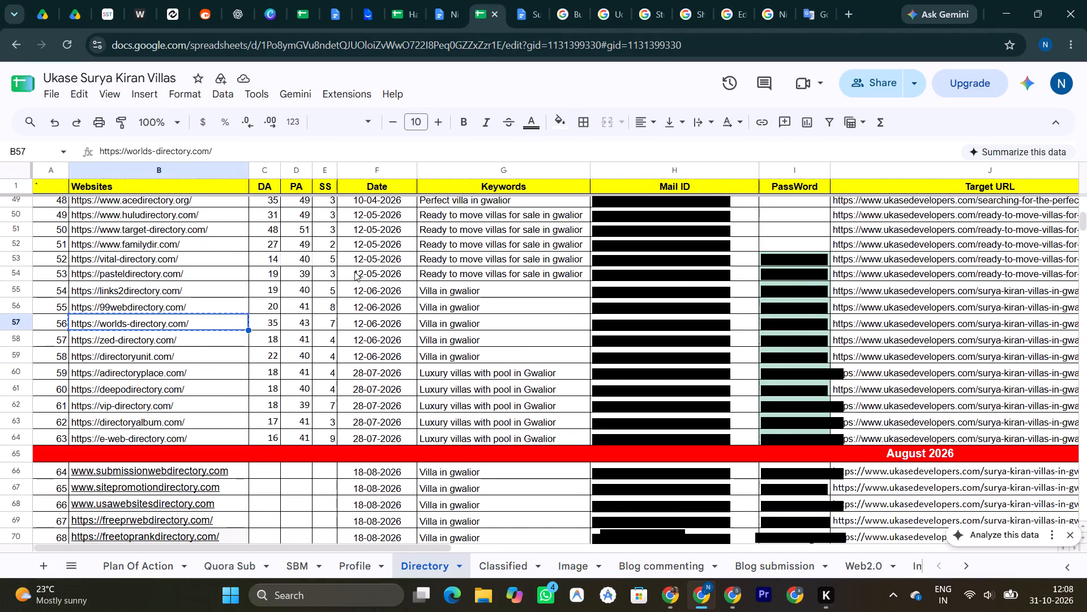
scroll(354, 271, "down", 3)
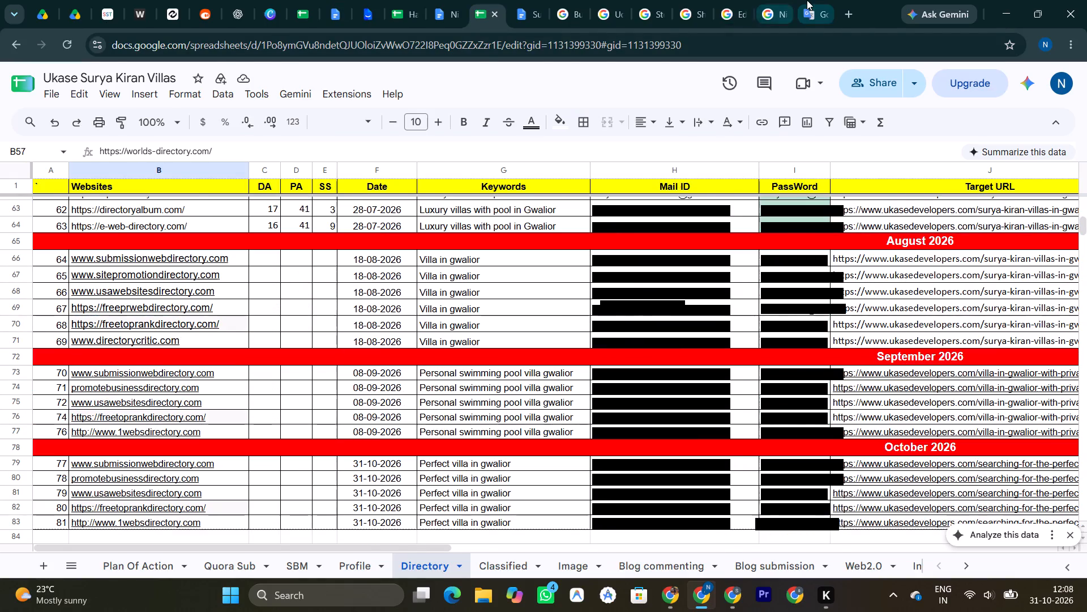
left_click(810, 0)
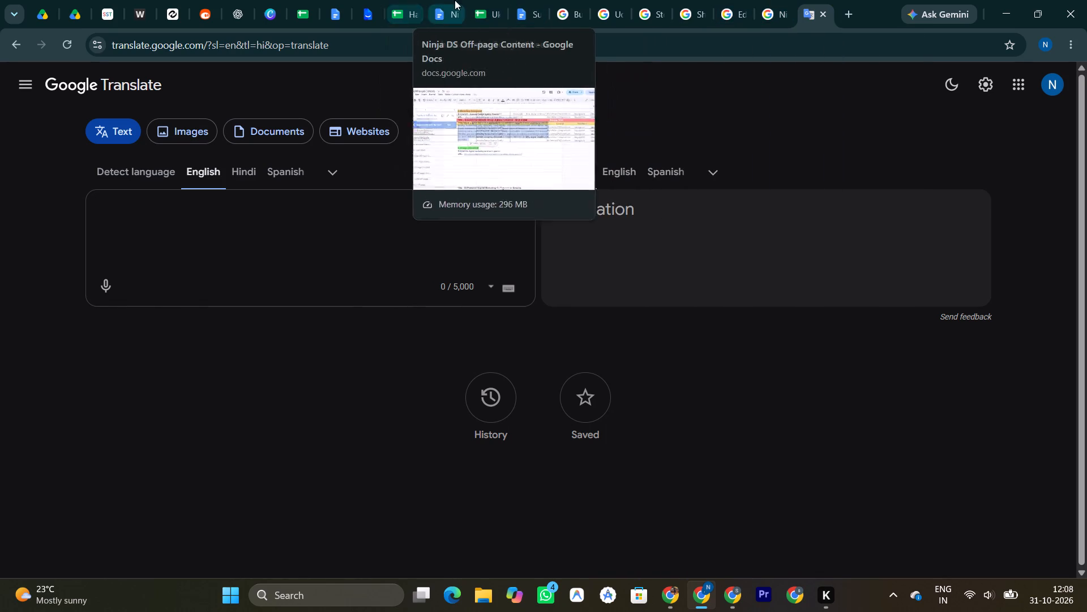
left_click(474, 0)
key("alt+Tab")
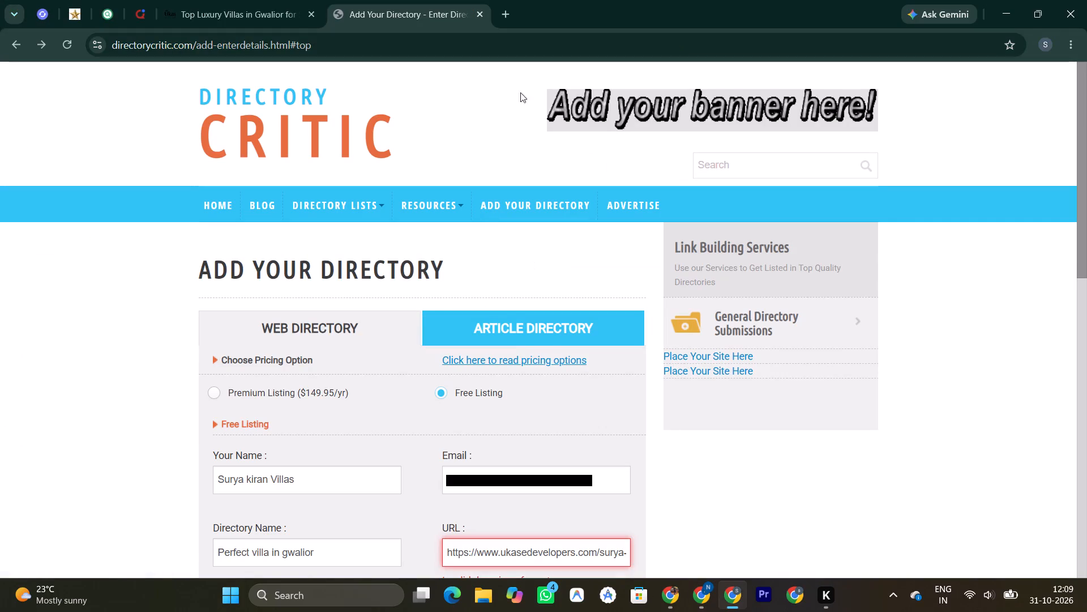
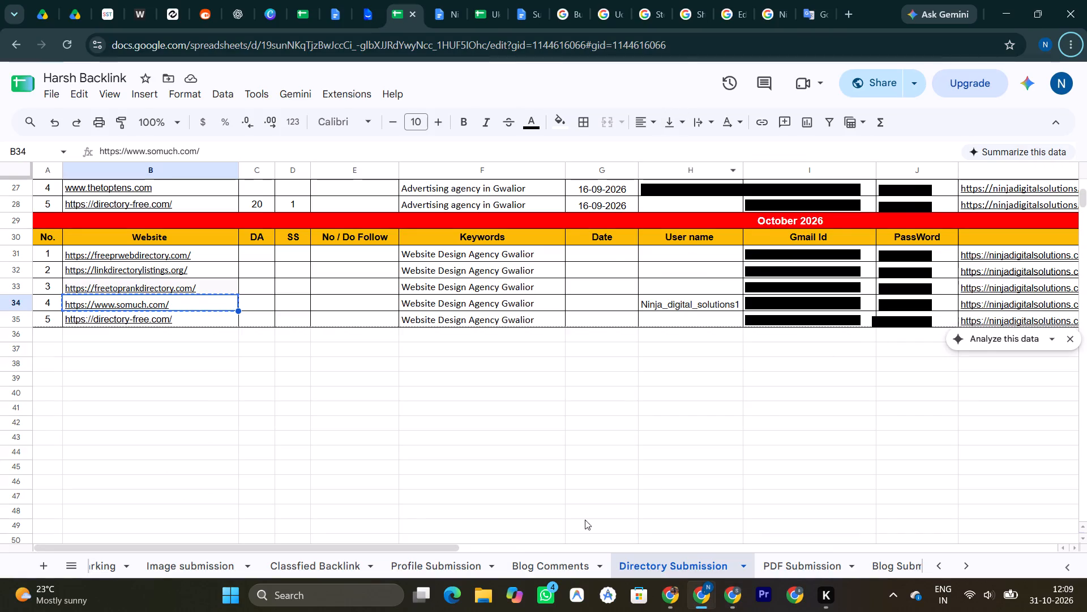
Copy the Directory submission URL from the October content document and enter it as the website URL in the SoMuch form.
left_click(518, 0)
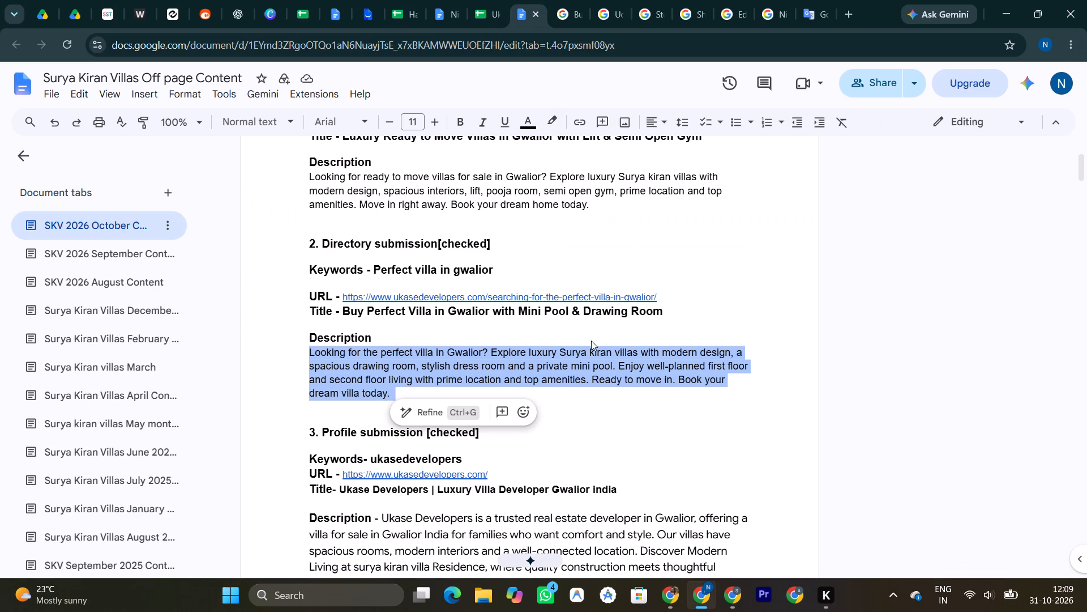
left_click_drag(662, 291, 349, 293)
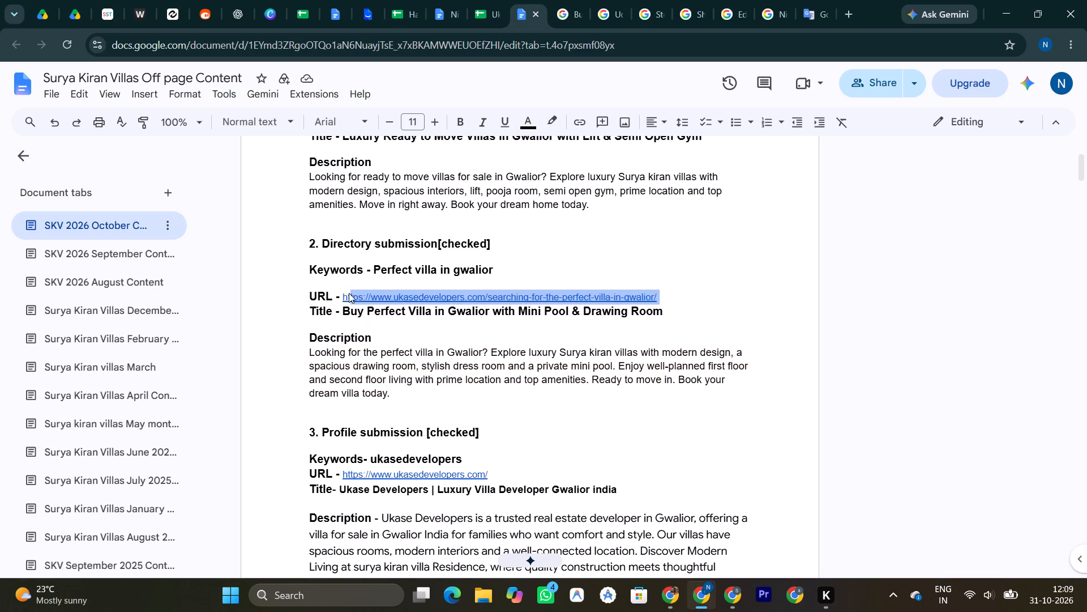
left_click_drag(349, 293, 342, 293)
key("ctrl+c")
key("alt+Tab")
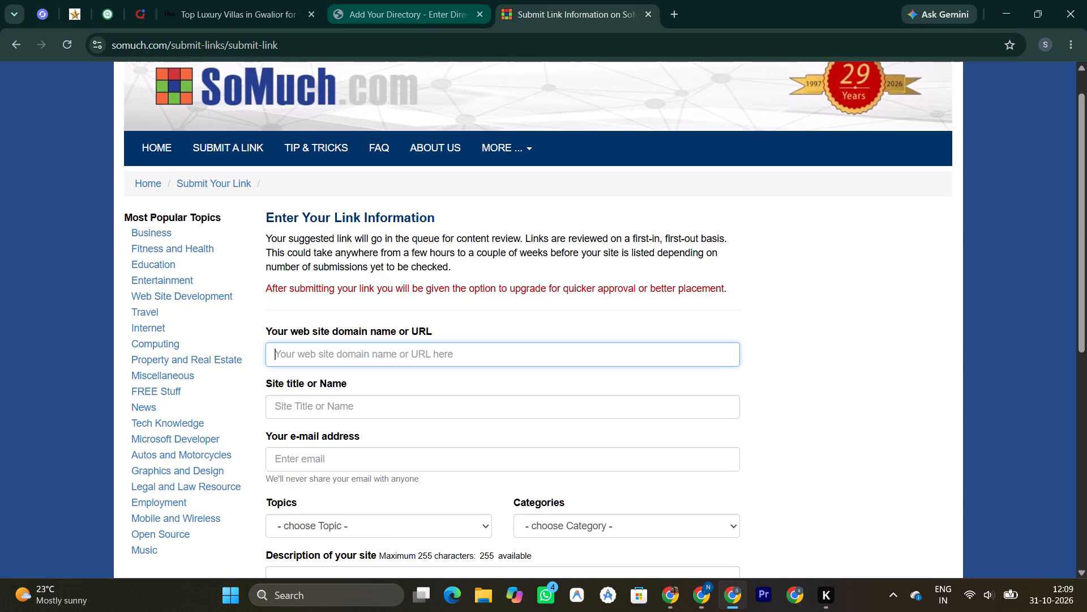
key("ctrl+v")
Select the site title field and go back to the Surya kiran Villas Google business listing in the other tab.
left_click(395, 406)
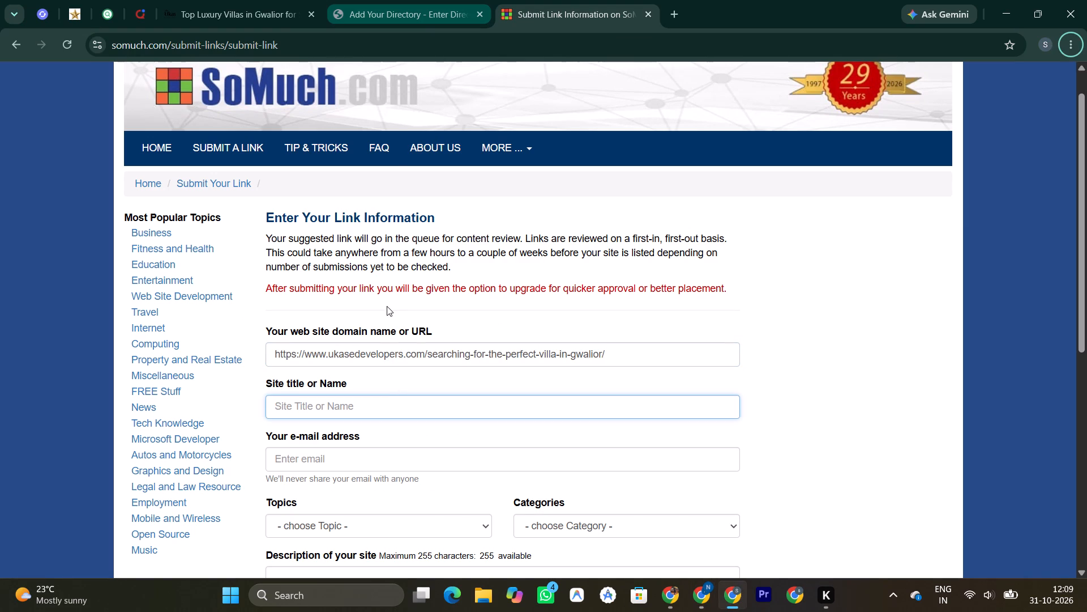
left_click(235, 0)
left_click(16, 44)
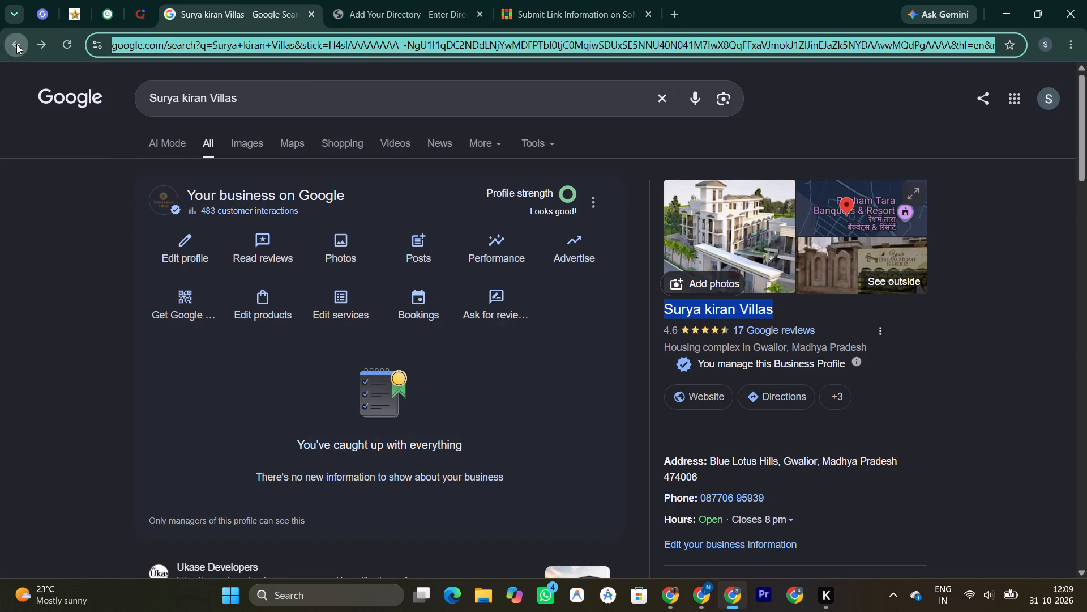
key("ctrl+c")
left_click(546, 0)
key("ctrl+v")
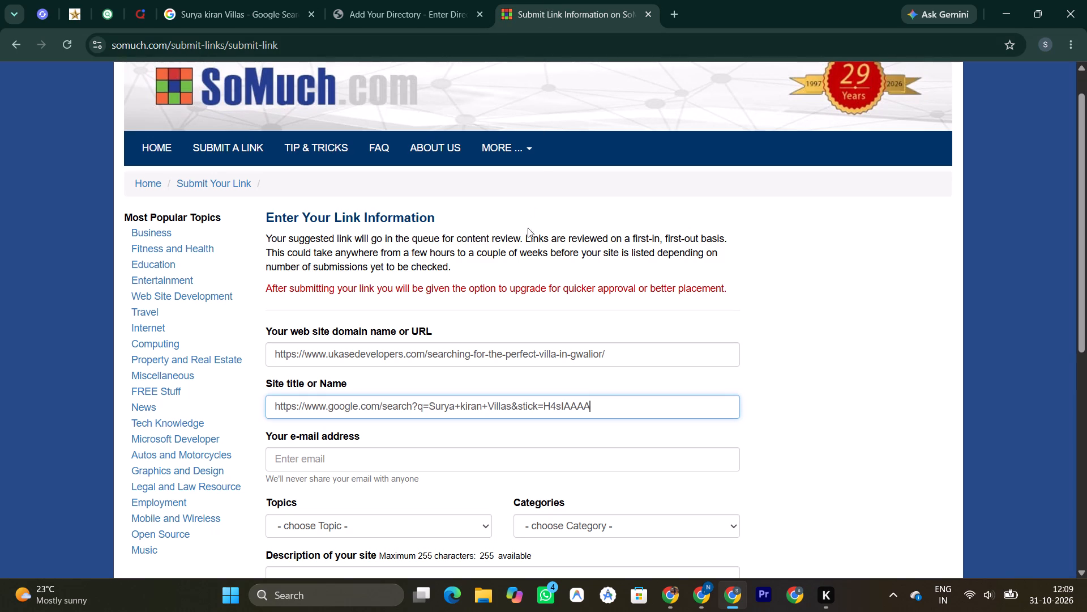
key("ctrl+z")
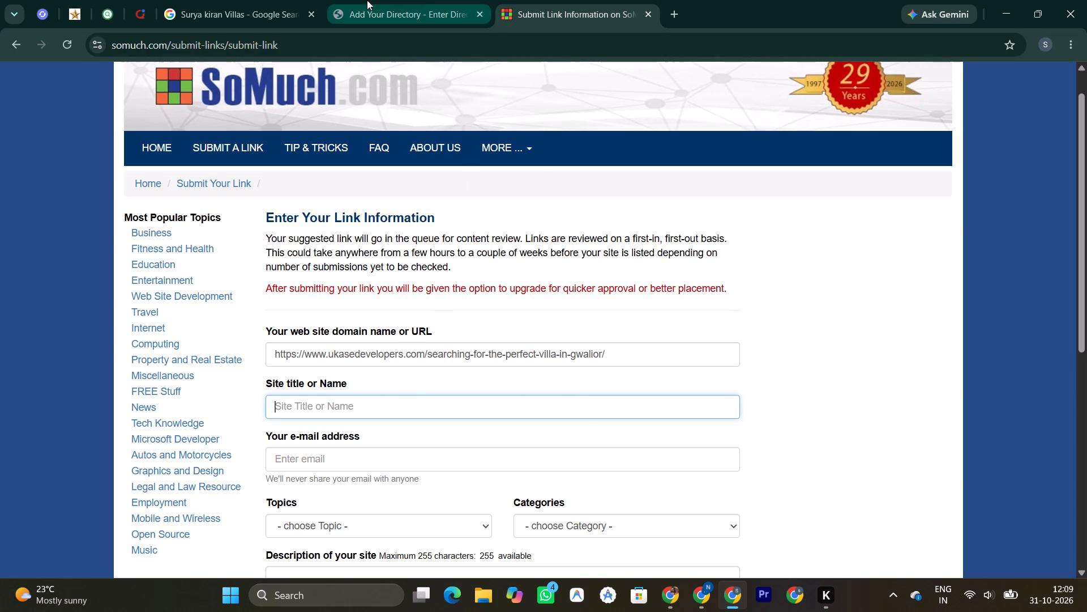
Copy the business name from the Google listing and enter Surya kiran Villas as the site title.
left_click(267, 0)
triple_click(755, 309)
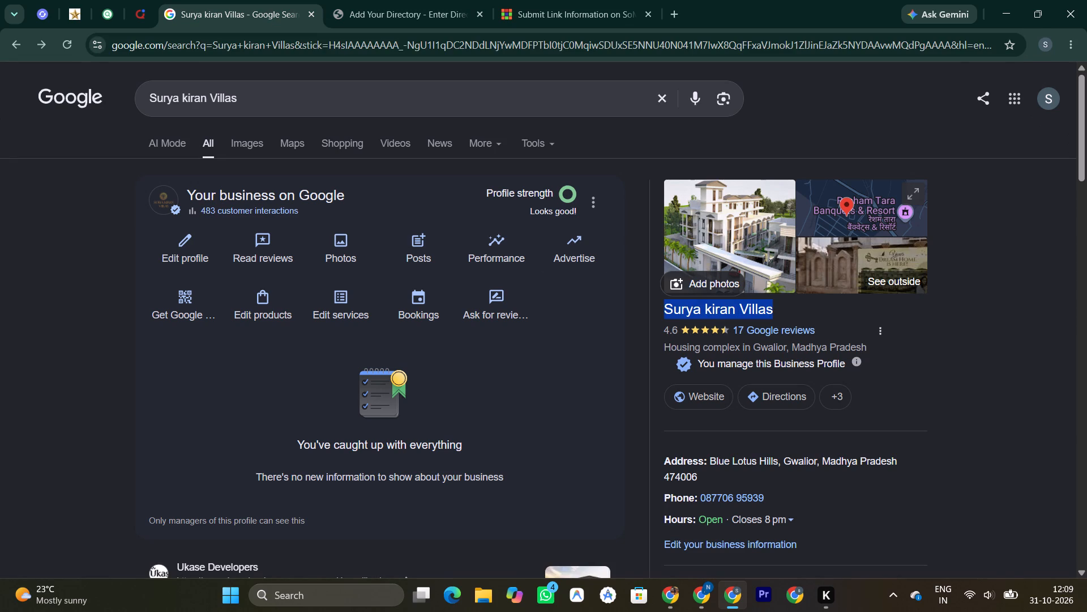
key("ctrl+c")
left_click(589, 0)
key("ctrl+v")
Copy the mail ID from the October 2026 rows of the Directory sheet and enter it in the form's e-mail field.
scroll(404, 329, "down", 2)
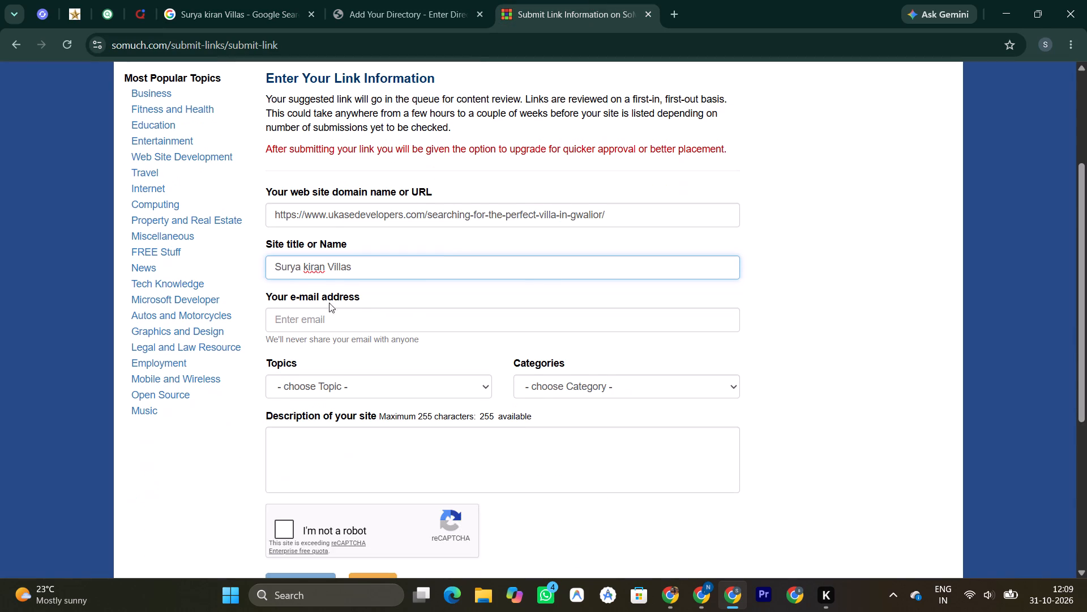
left_click(326, 314)
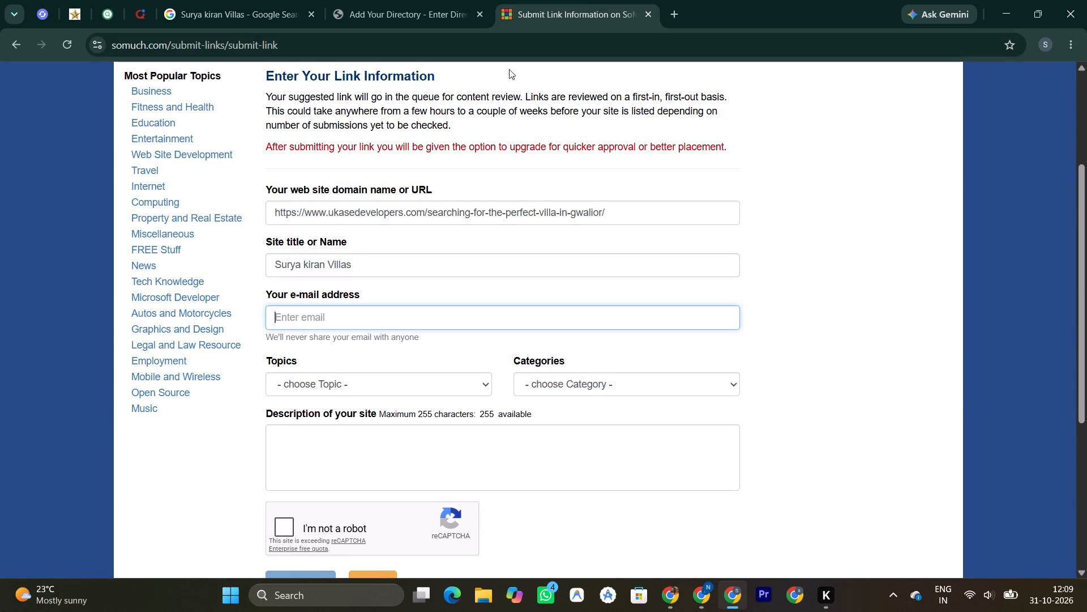
key("alt+Tab")
left_click(492, 0)
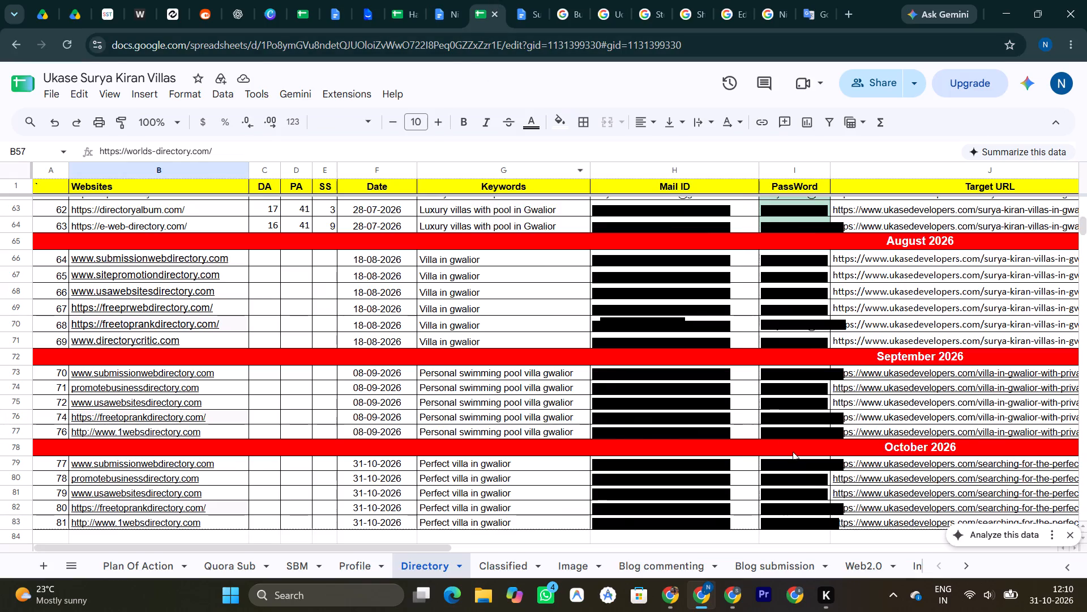
scroll(700, 386, "down", 2)
left_click(649, 333)
key("ctrl+c")
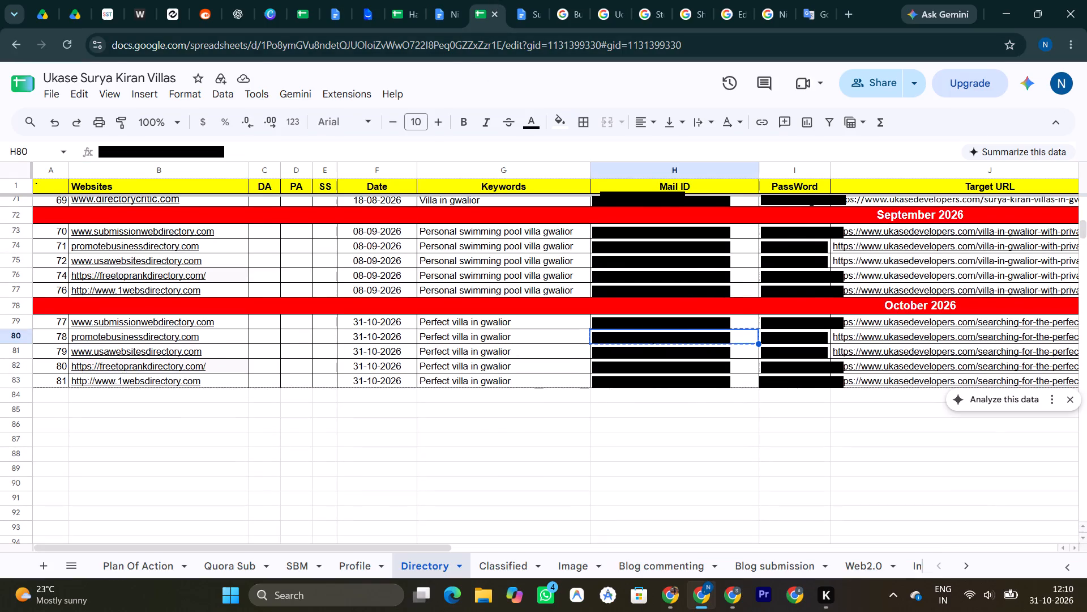
key("alt+Tab")
key("ctrl+v")
Choose Property and Real Estate as the link's topic.
left_click(472, 391)
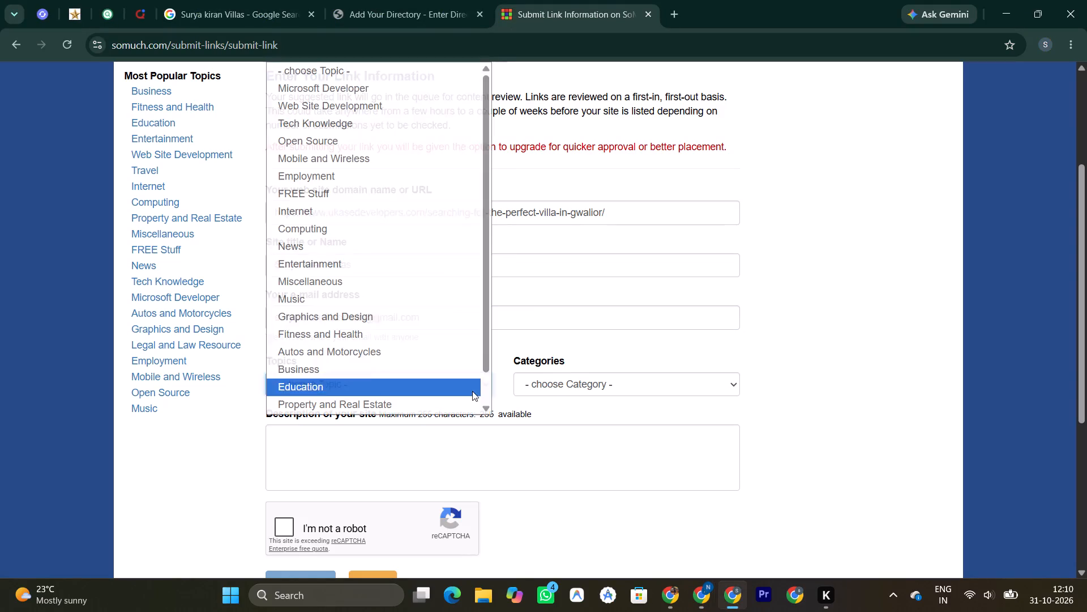
scroll(364, 284, "down", 4)
left_click(388, 368)
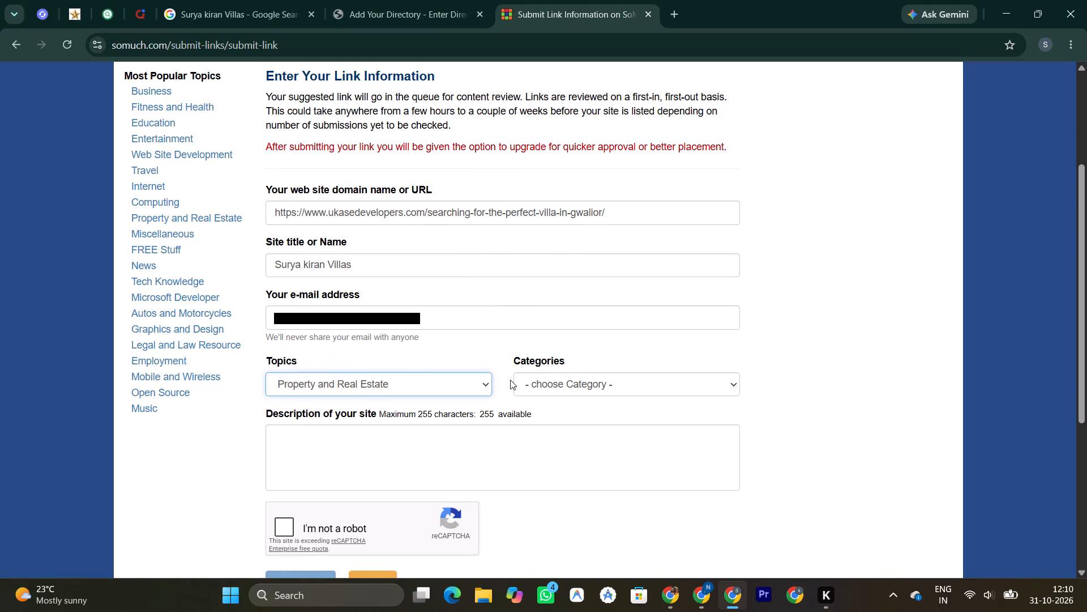
Look through the available categories for one that suits the villa listing.
left_click(564, 383)
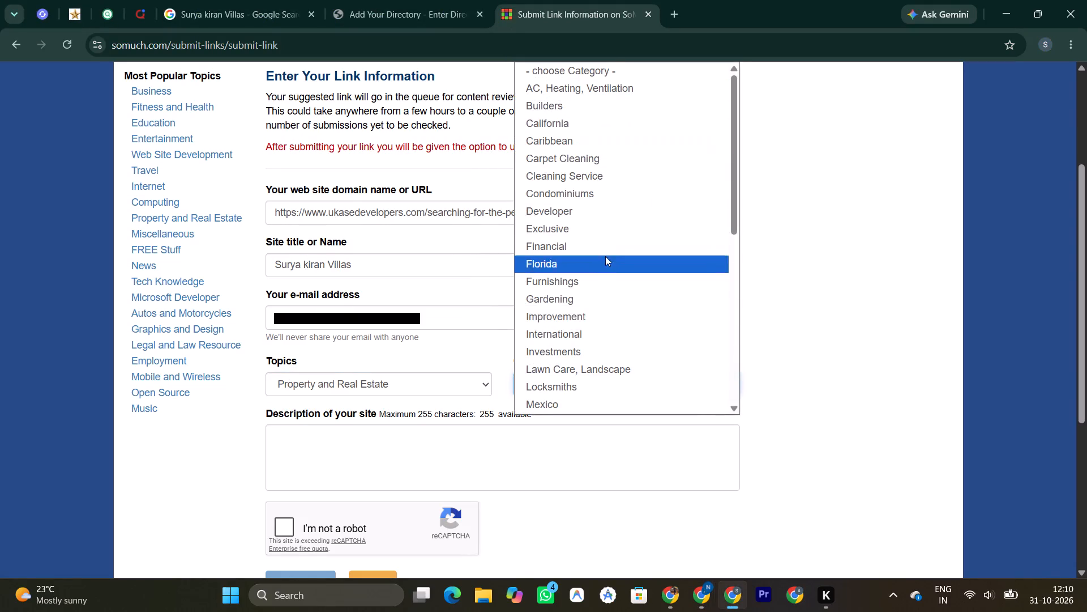
scroll(616, 287, "down", 3)
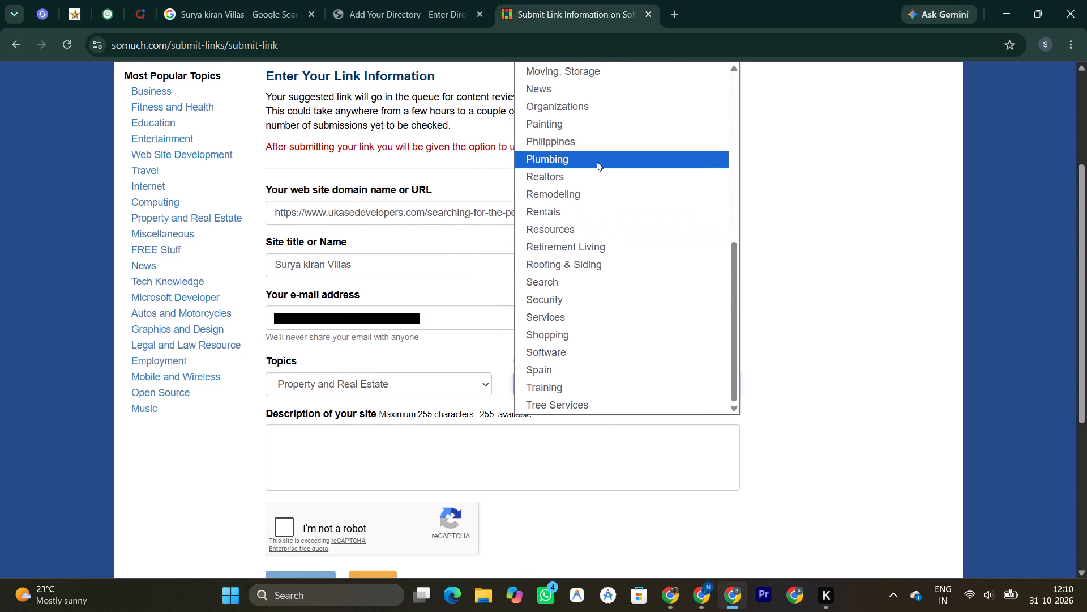
scroll(639, 182, "up", 1)
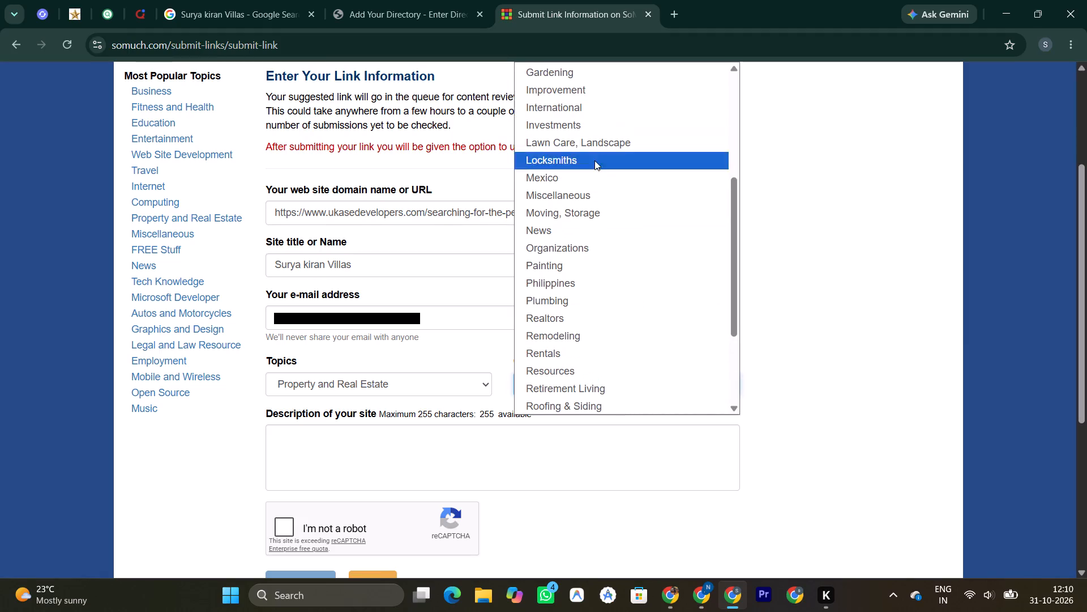
scroll(612, 252, "down", 1)
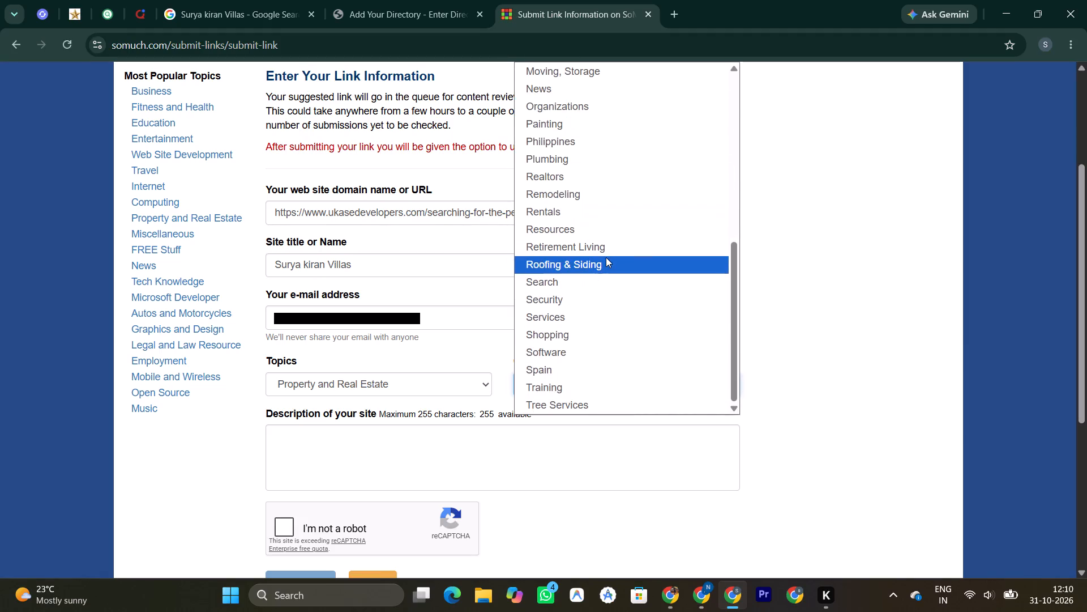
scroll(606, 264, "down", 3)
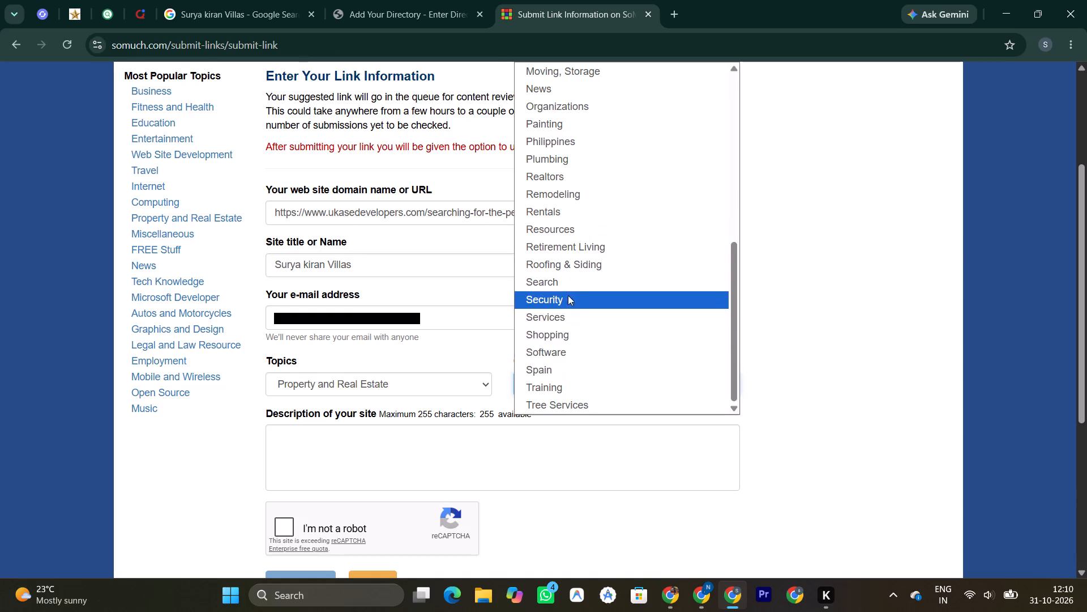
scroll(553, 205, "up", 1)
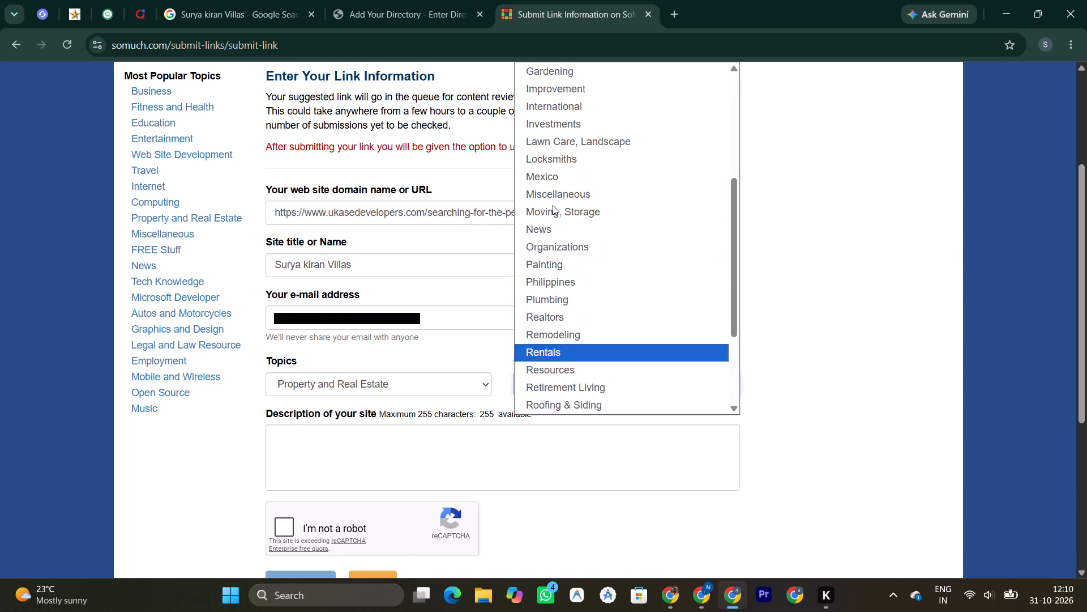
scroll(554, 229, "up", 1)
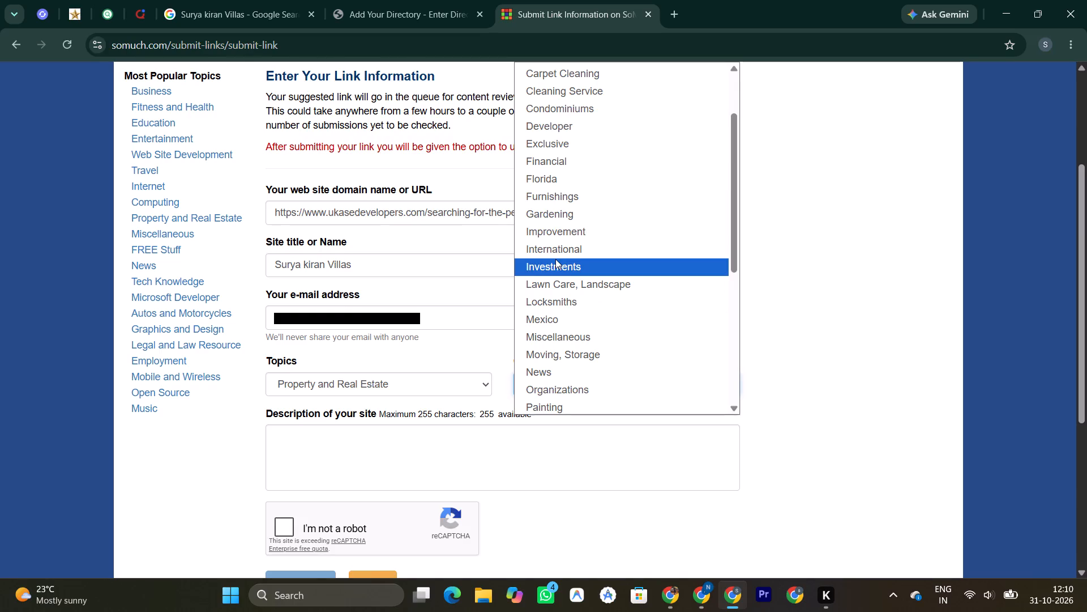
scroll(555, 259, "up", 4)
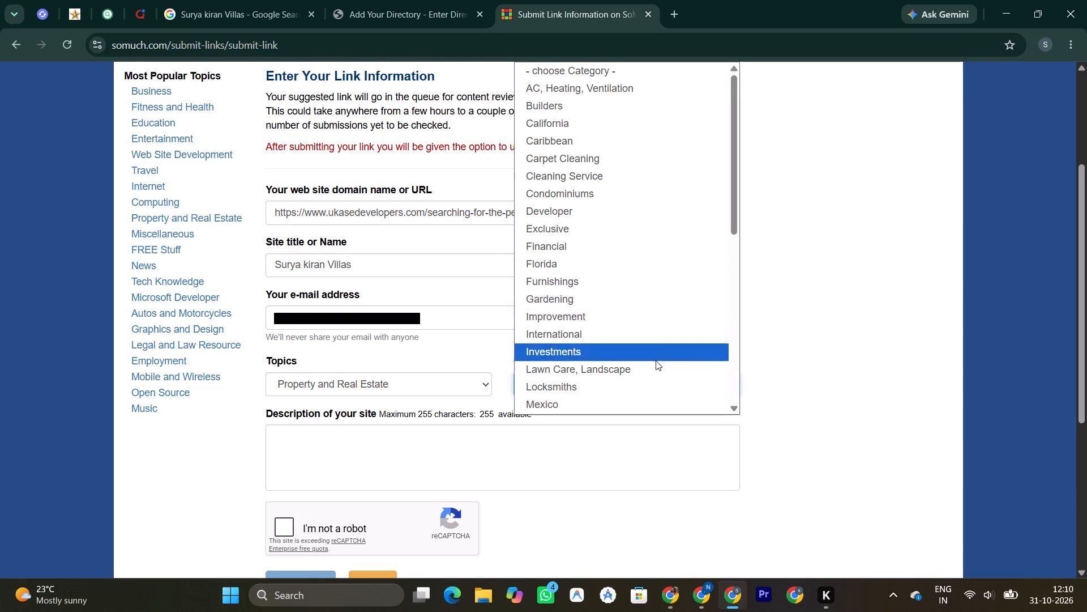
scroll(656, 358, "down", 7)
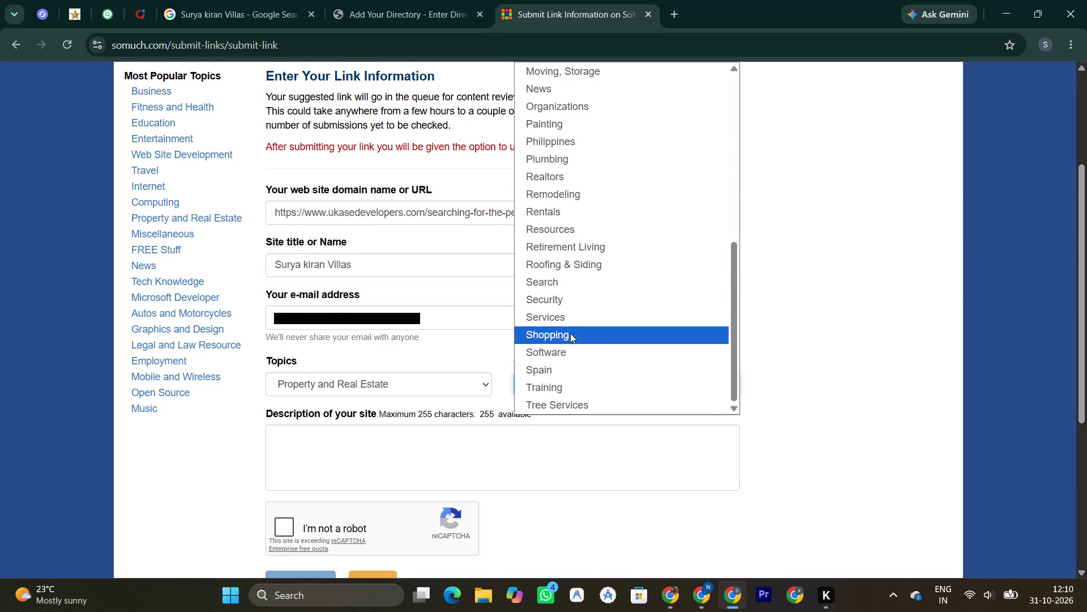
scroll(580, 271, "up", 1)
scroll(575, 295, "down", 1)
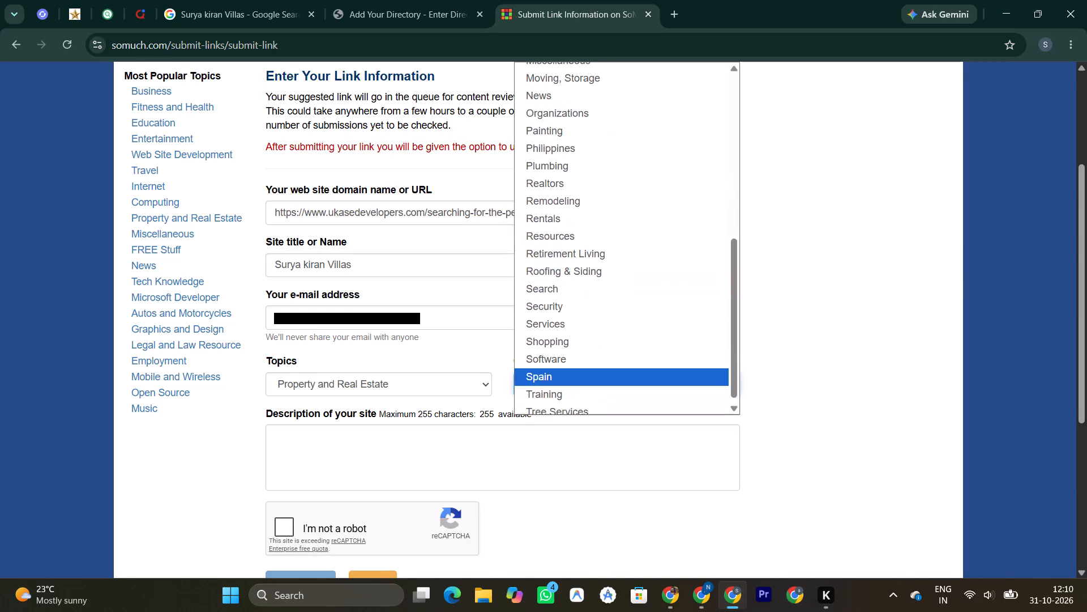
left_click(559, 472)
Set the link's category to Builders.
scroll(472, 422, "down", 2)
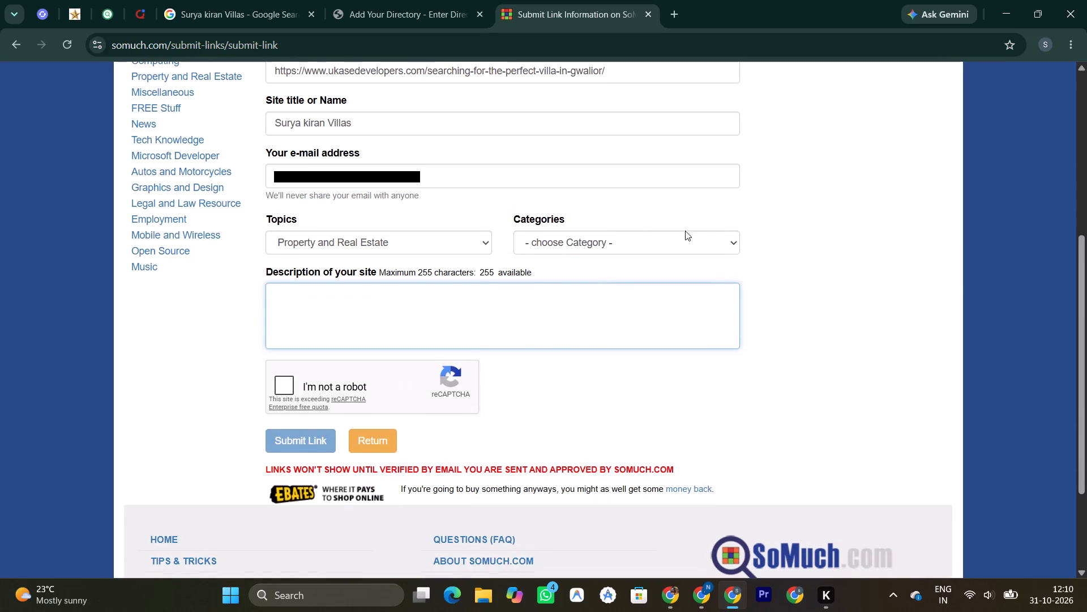
left_click(693, 237)
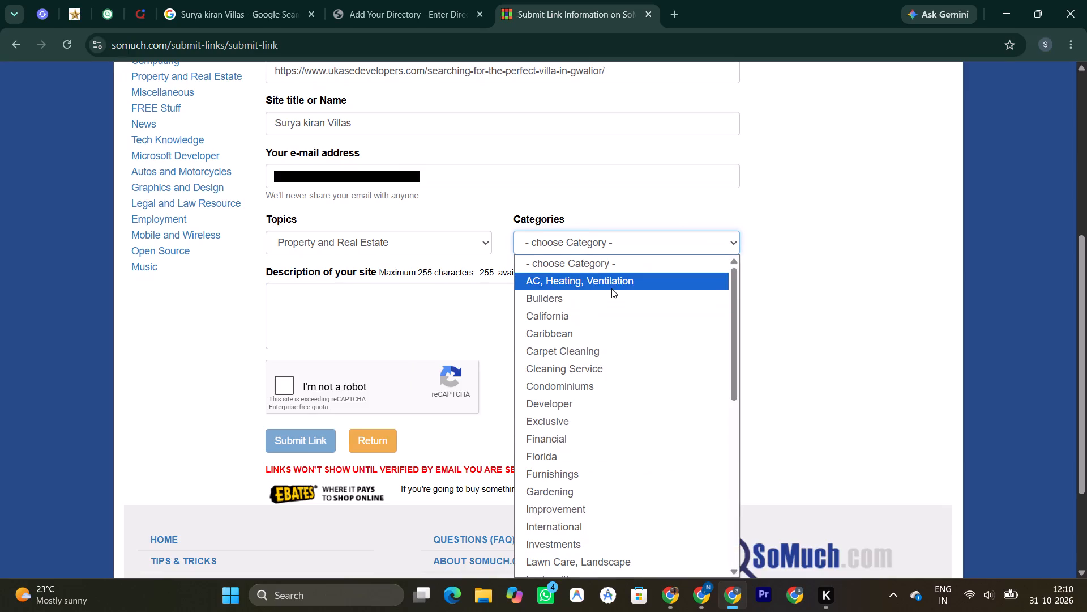
left_click(587, 303)
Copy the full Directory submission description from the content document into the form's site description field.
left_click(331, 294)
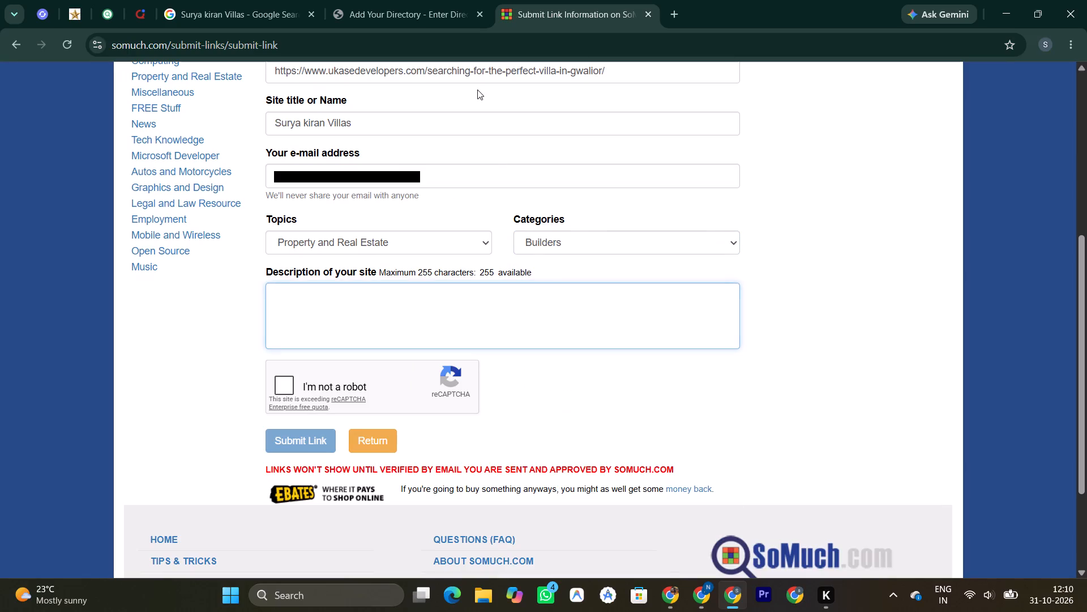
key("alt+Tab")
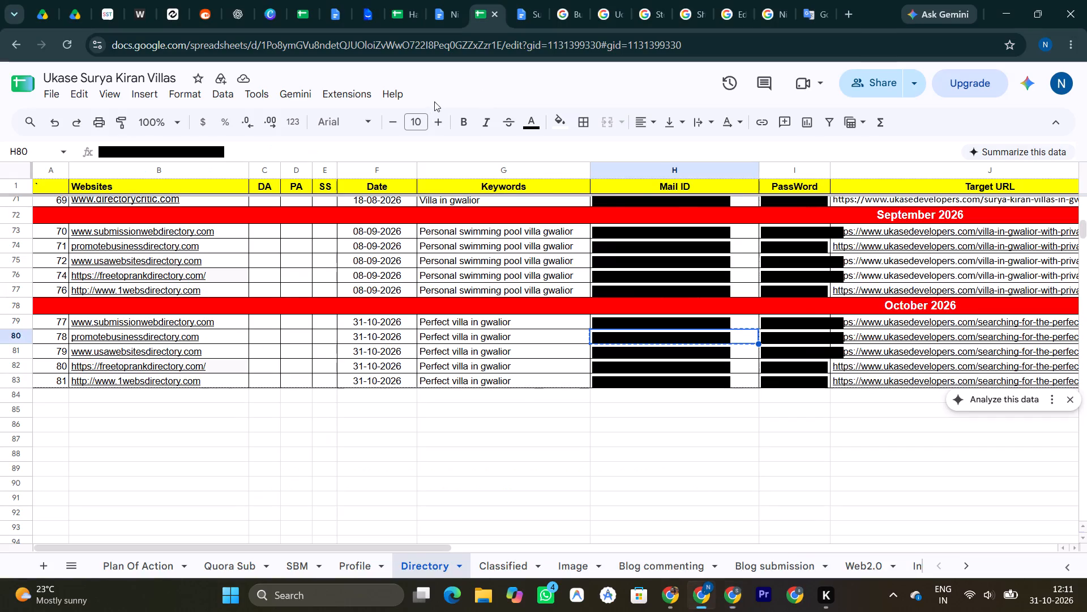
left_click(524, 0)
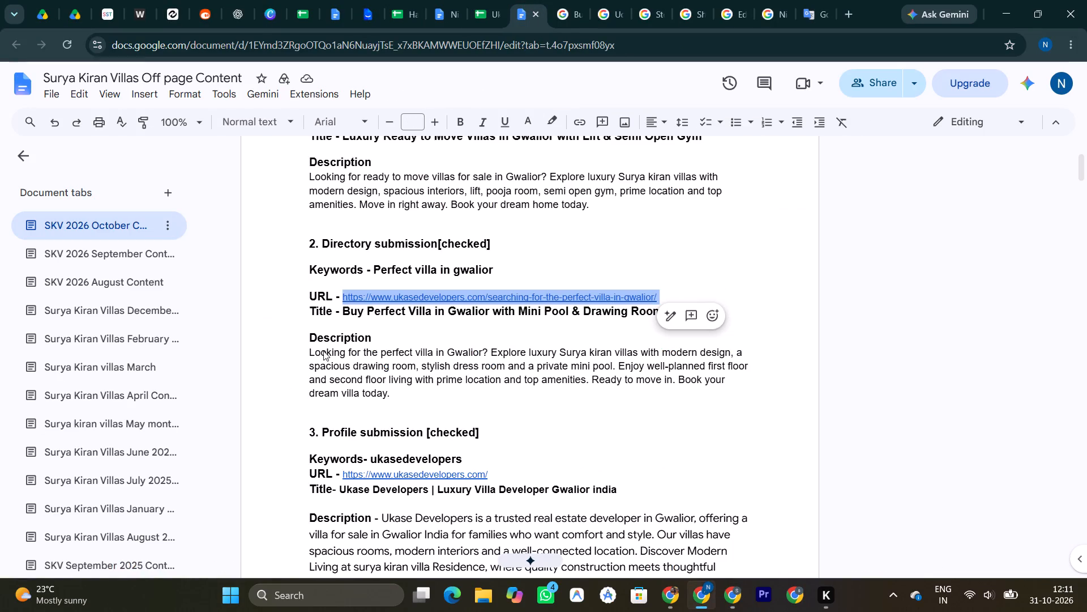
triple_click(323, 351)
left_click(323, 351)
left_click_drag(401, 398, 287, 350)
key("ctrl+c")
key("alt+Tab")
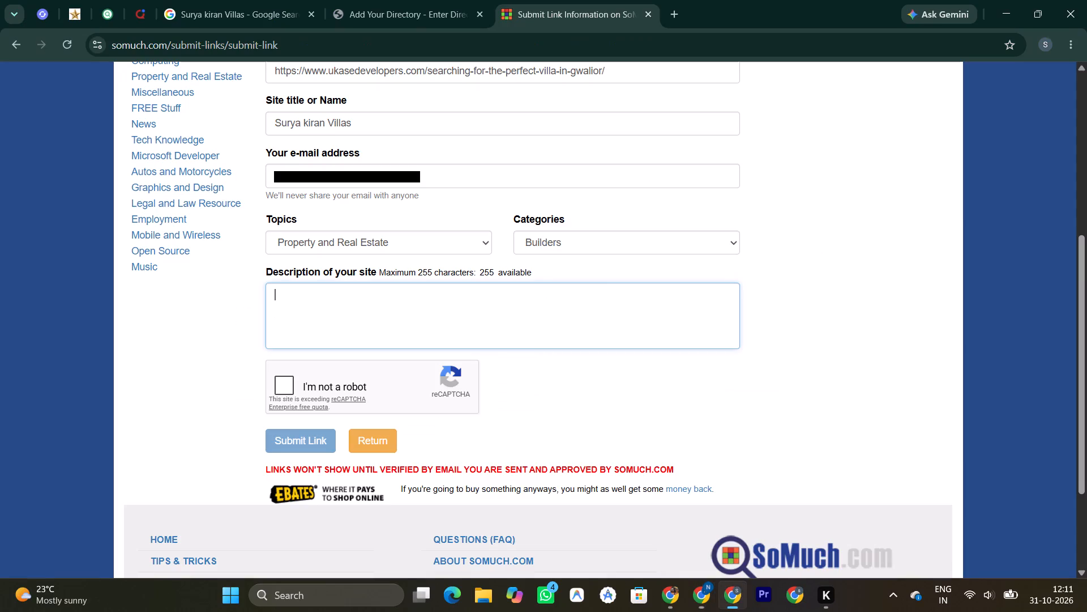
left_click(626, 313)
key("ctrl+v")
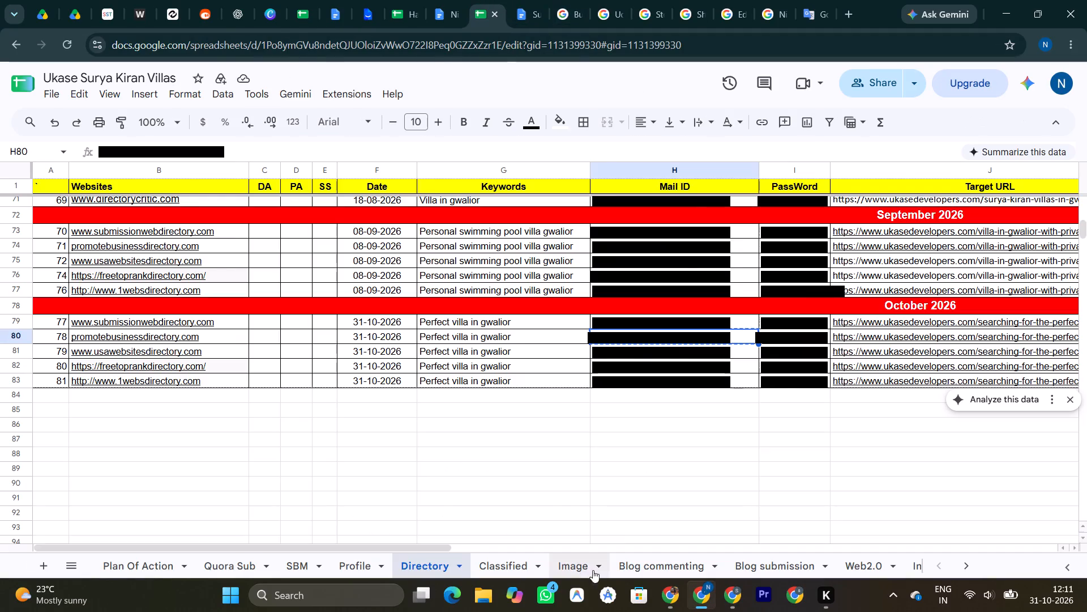
left_click_drag(444, 549, 667, 536)
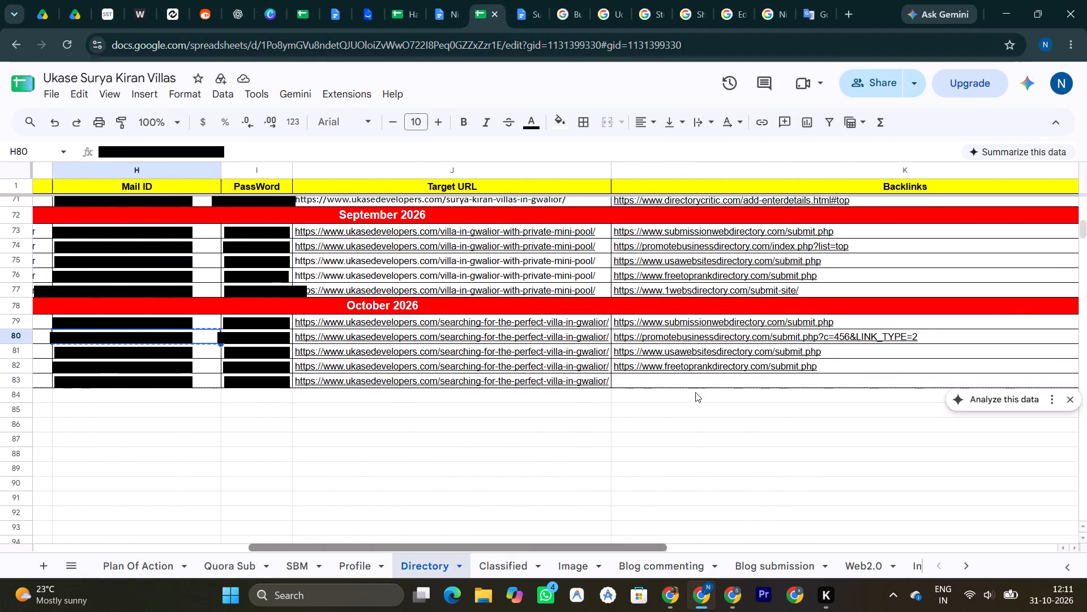
left_click(690, 379)
key("ctrl+v")
left_click_drag(653, 546, 263, 492)
left_click(404, 15)
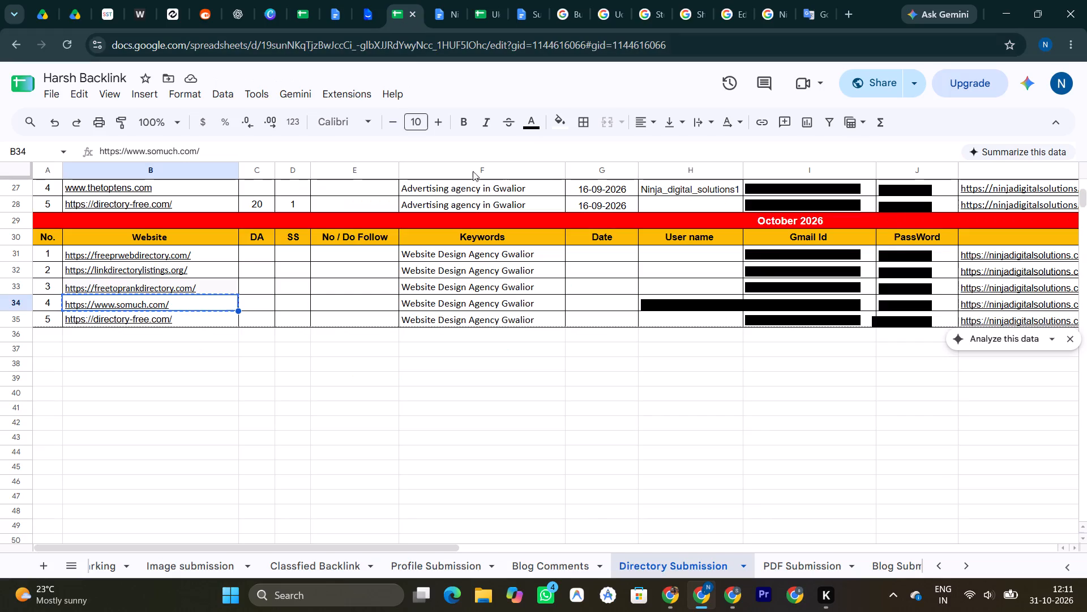
key("ctrl+c")
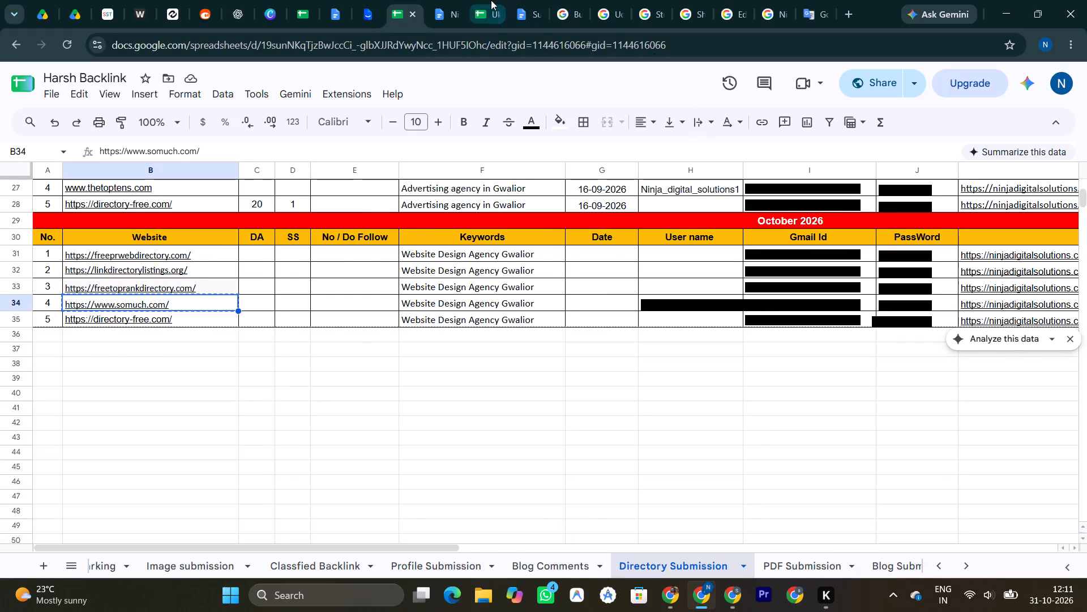
left_click(489, 0)
left_click(168, 383)
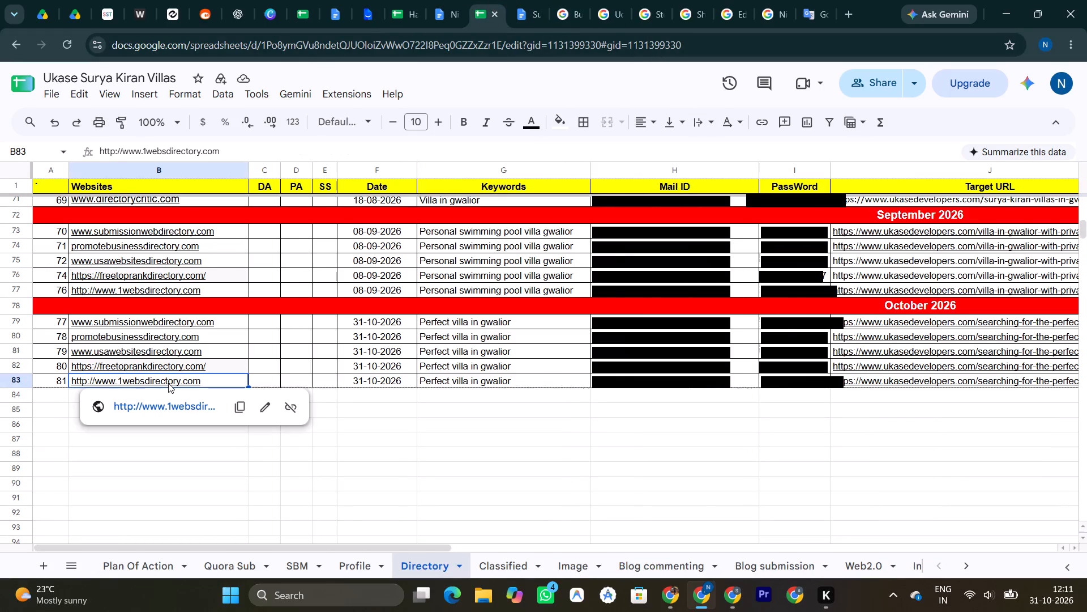
key("ctrl+v")
left_click_drag(352, 548, 521, 546)
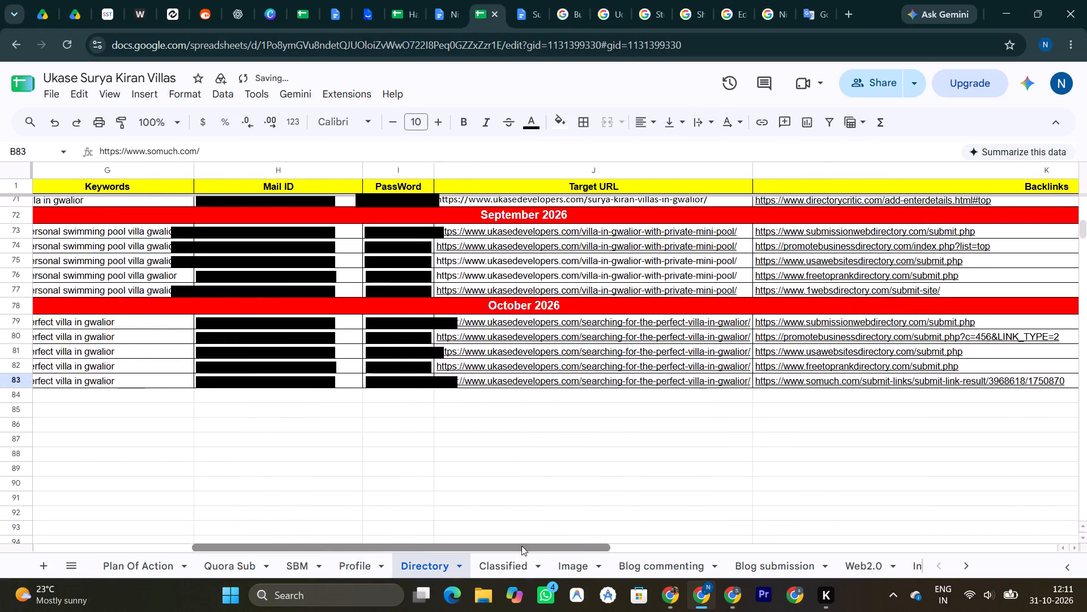
left_click_drag(521, 546, 142, 494)
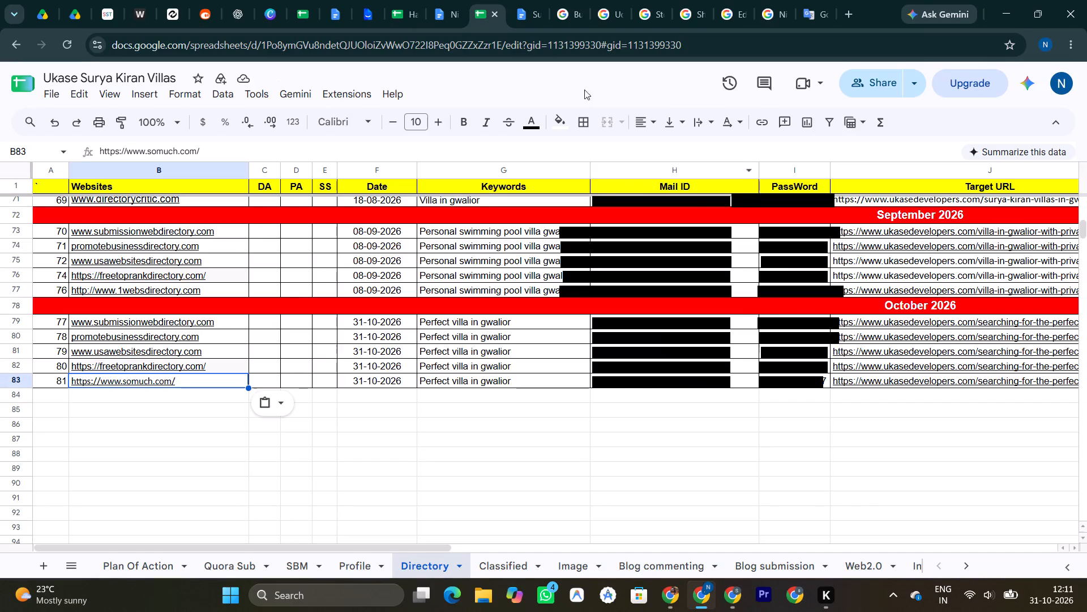
In the Report sheet's Off page seo table, fill the Directory cell for Surya kiran Villas with the green 5 copied from its Quora row.
left_click(307, 0)
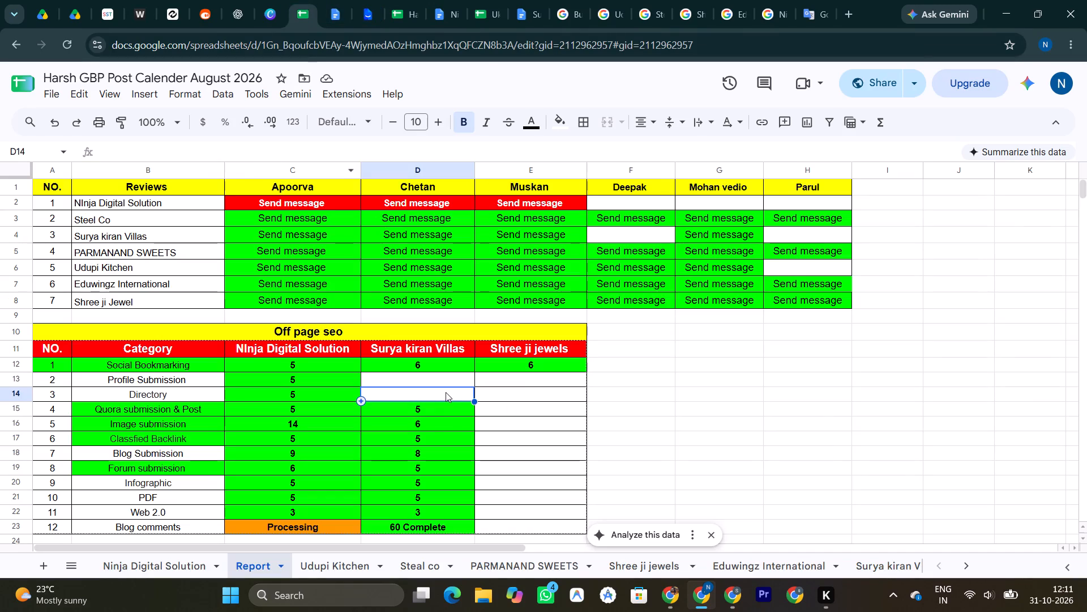
left_click(408, 411)
key("ctrl+c")
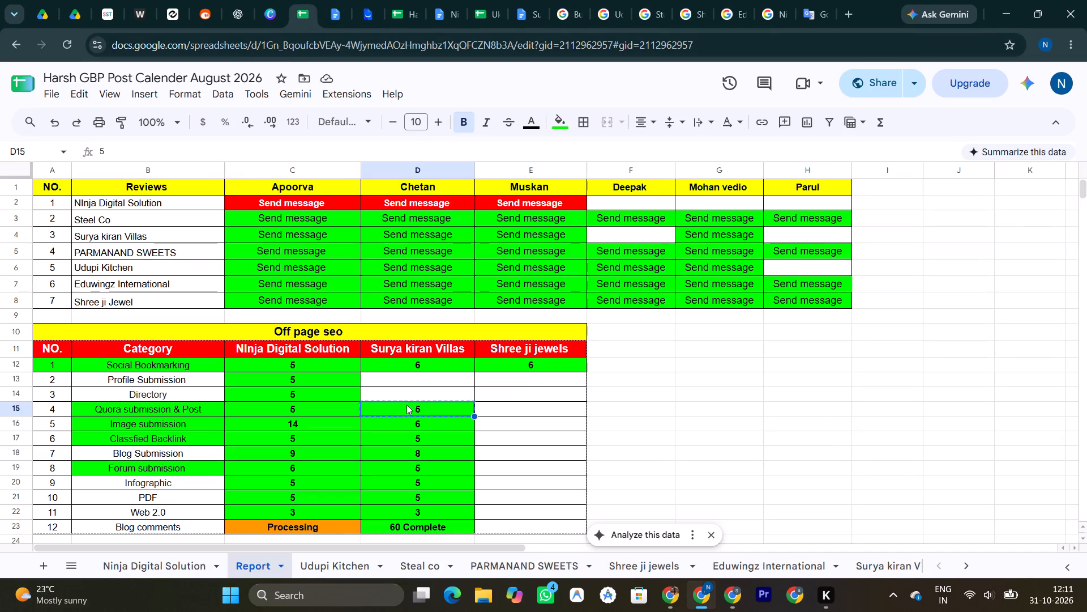
left_click(400, 392)
key("ctrl+v")
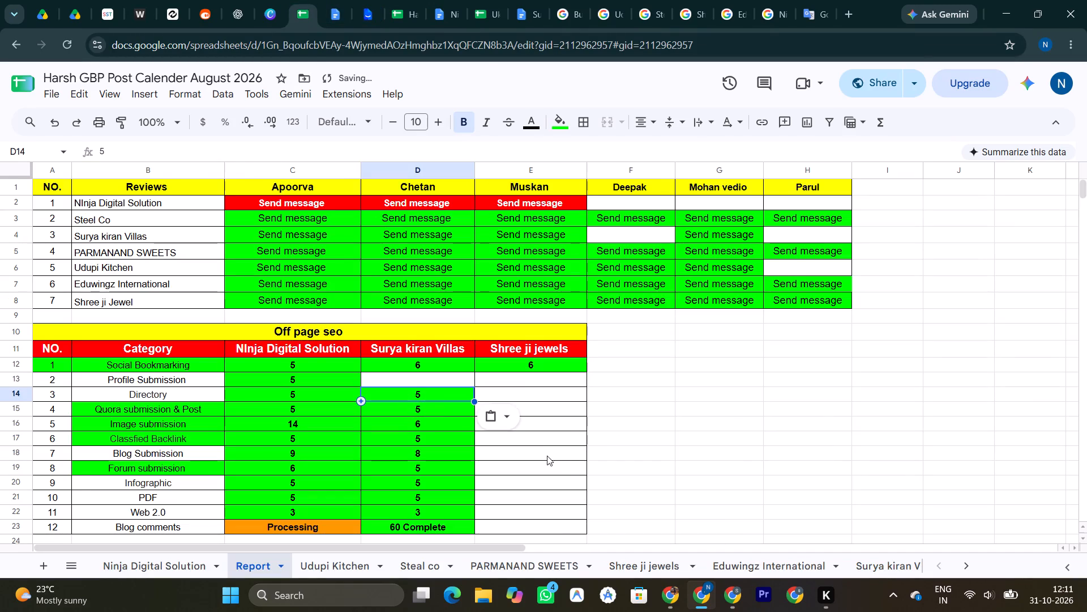
scroll(547, 445, "down", 1)
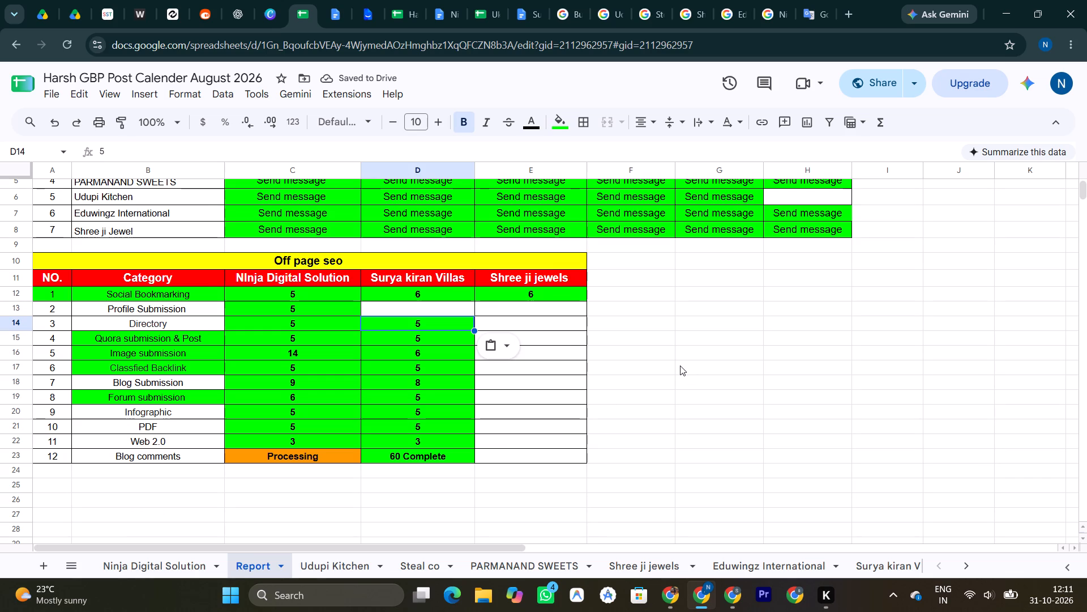